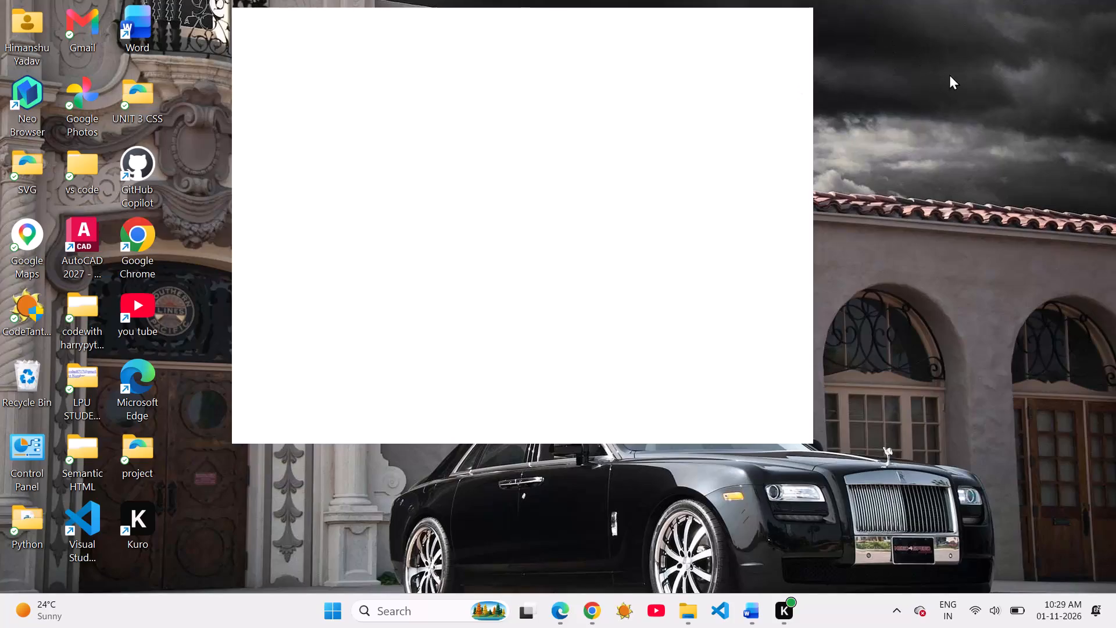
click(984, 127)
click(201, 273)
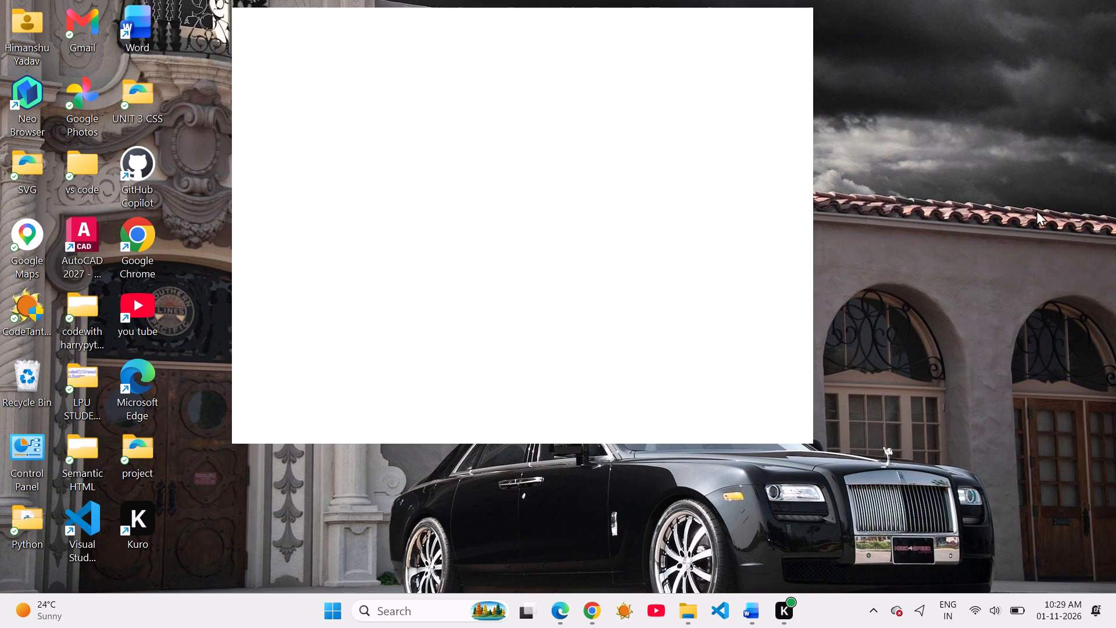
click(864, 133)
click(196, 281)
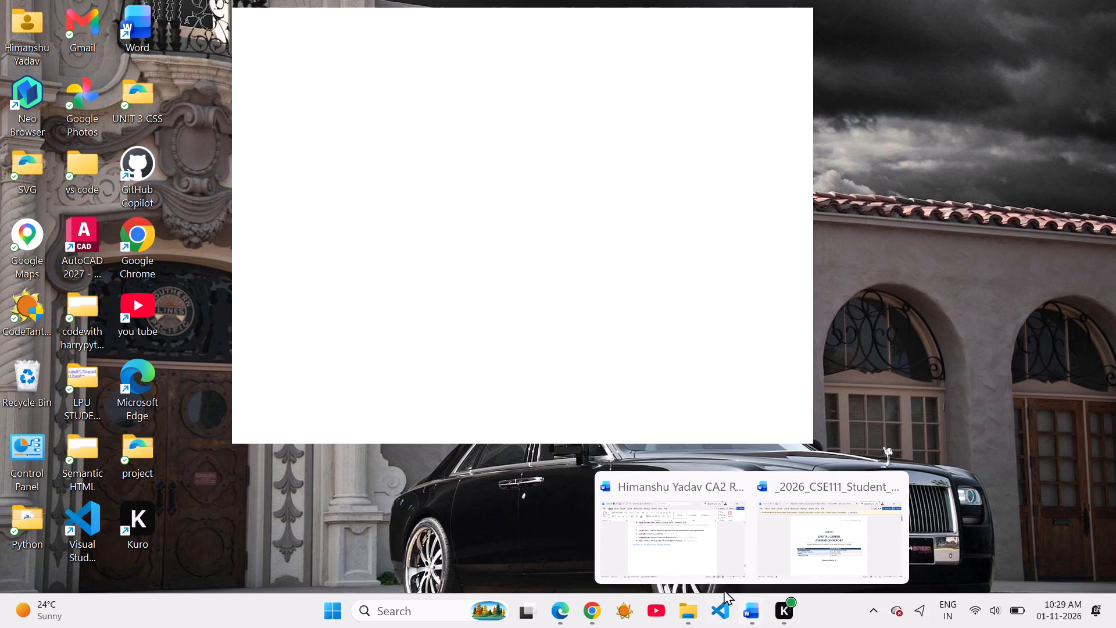
Switch to Google Chrome and look back through the ChatGPT report guide as far as the 3.4 References section.
click(586, 615)
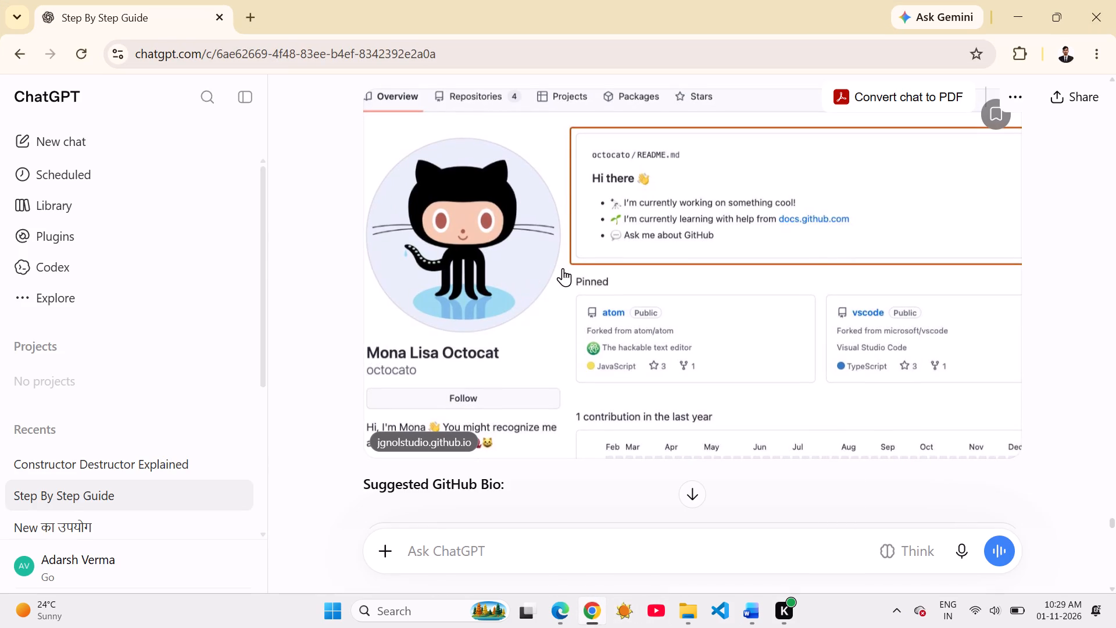
scroll(567, 267, up, 13)
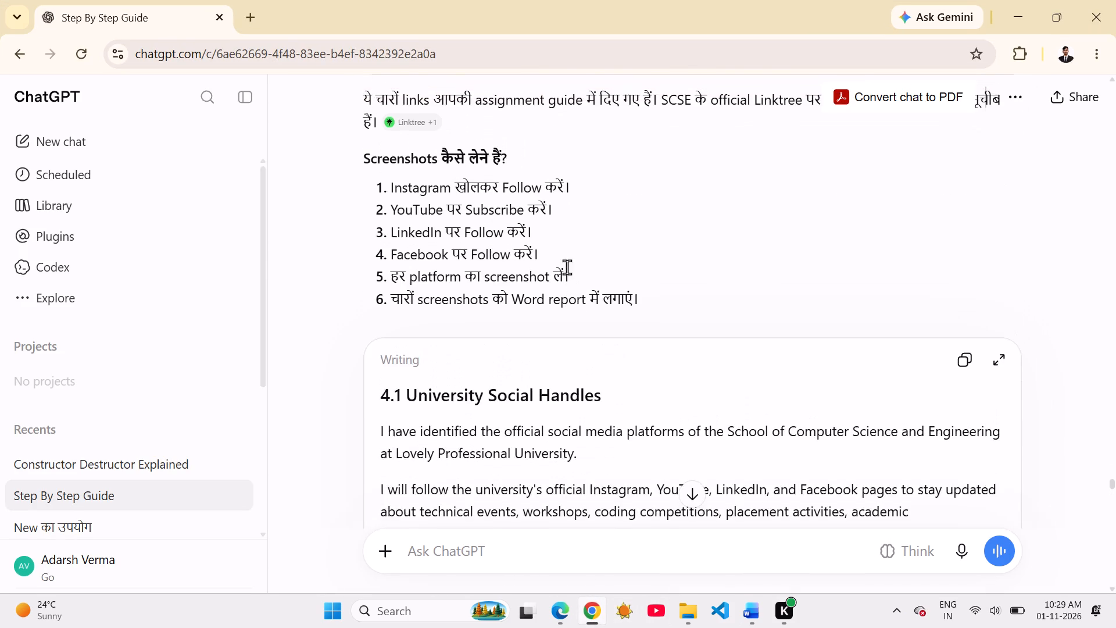
scroll(567, 267, up, 7)
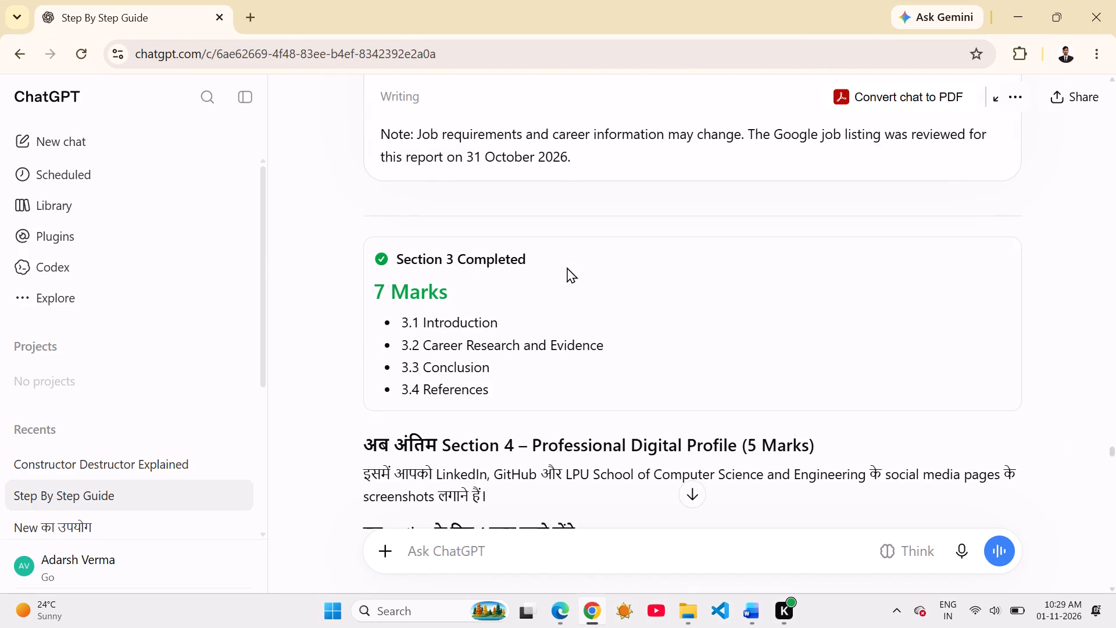
scroll(567, 267, up, 5)
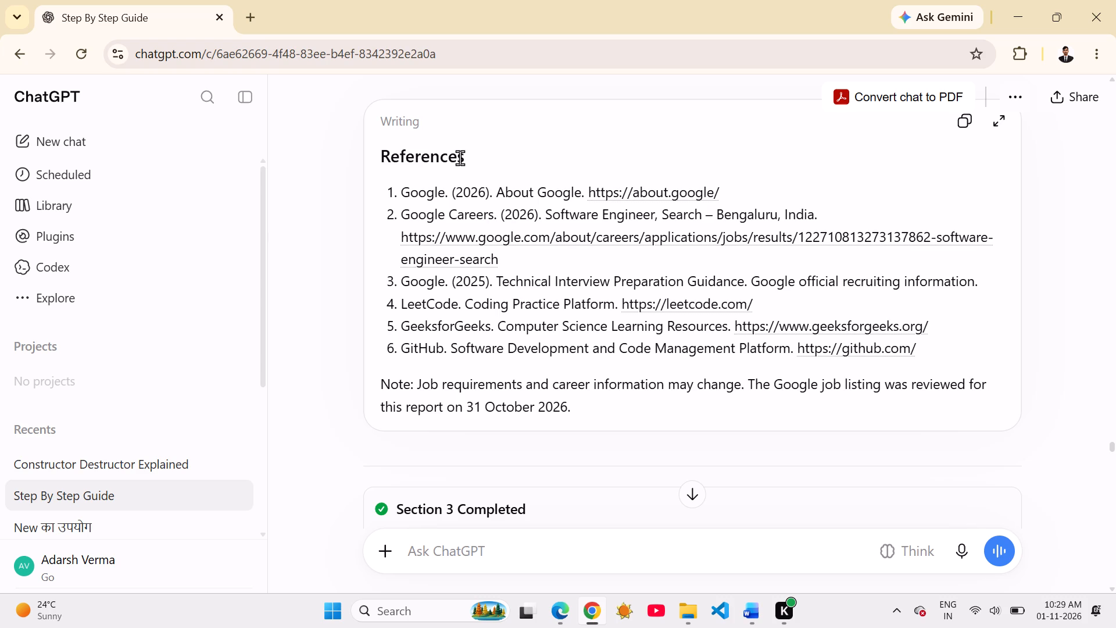
scroll(460, 158, up, 1)
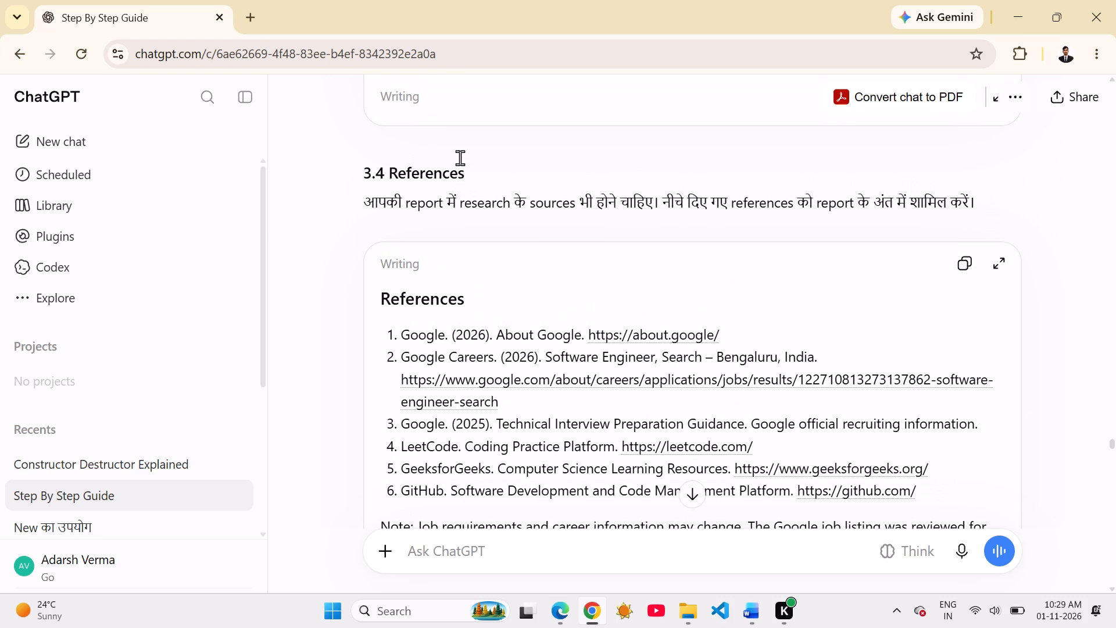
scroll(460, 158, up, 1)
scroll(464, 349, down, 4)
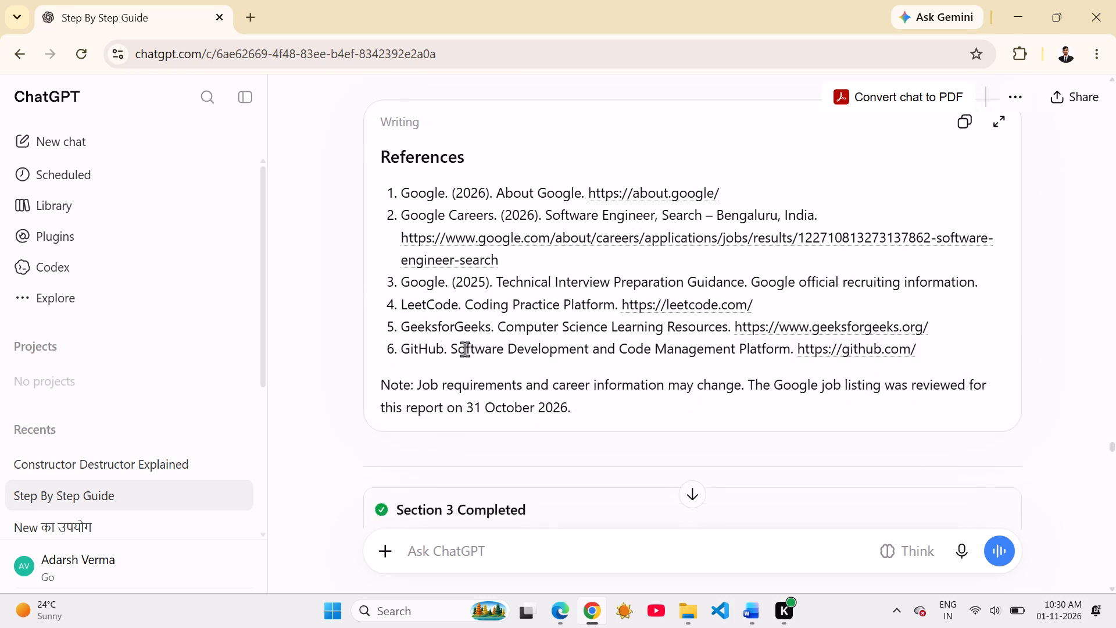
scroll(464, 349, down, 4)
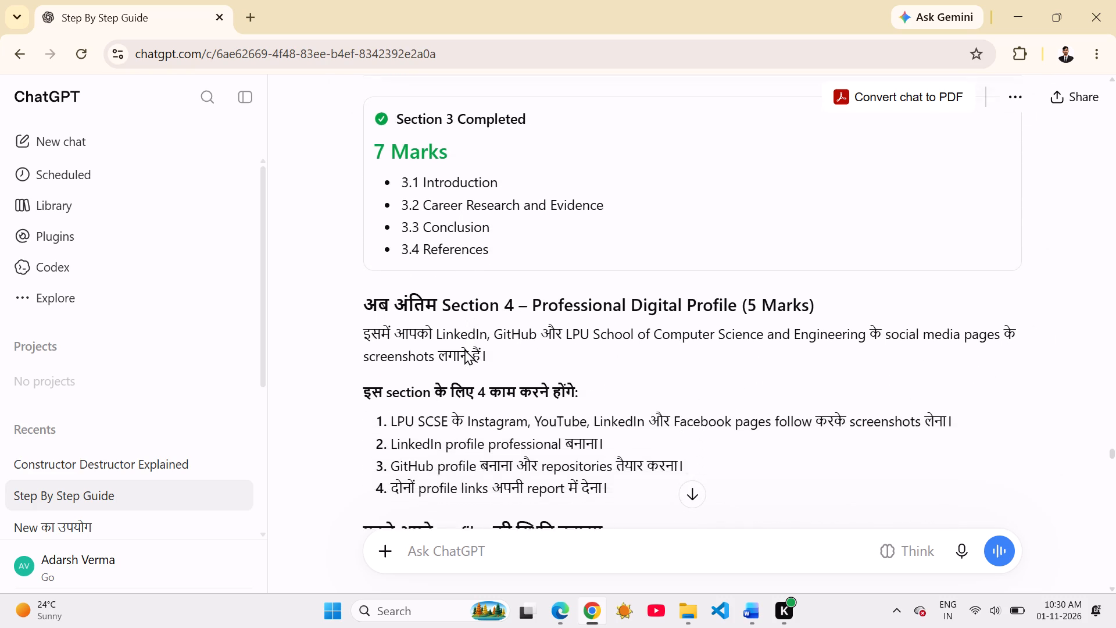
scroll(464, 349, down, 3)
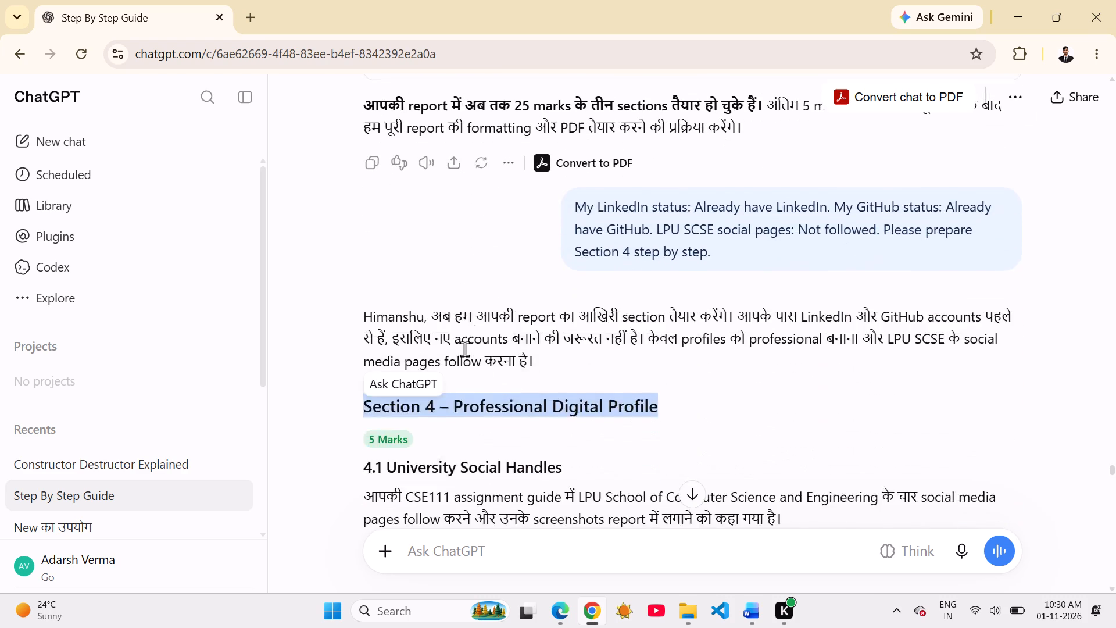
scroll(464, 349, down, 2)
scroll(464, 349, up, 9)
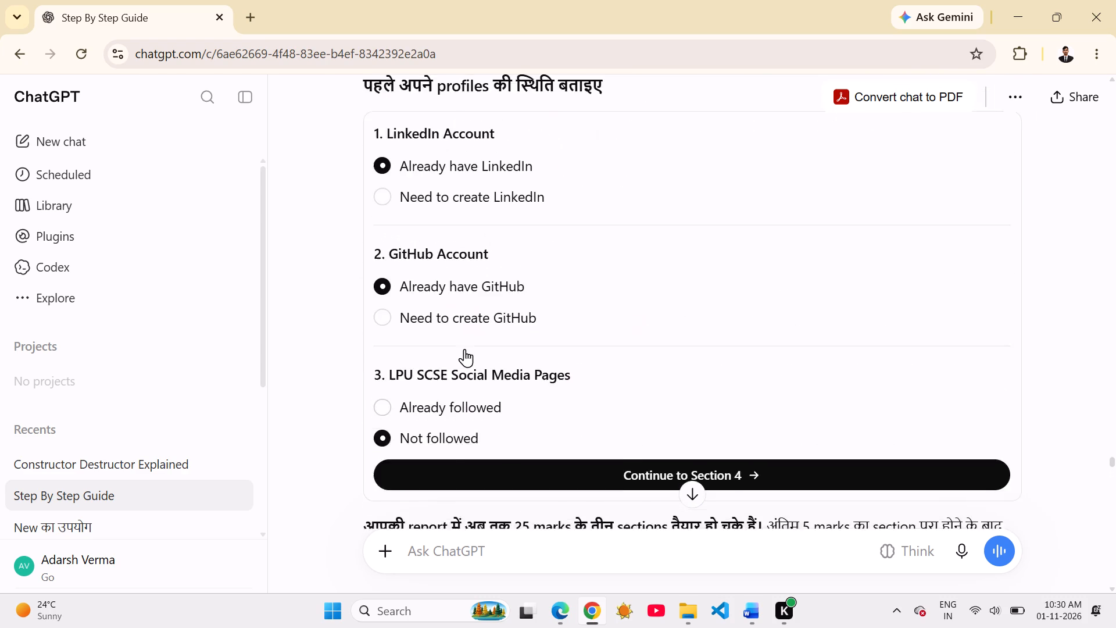
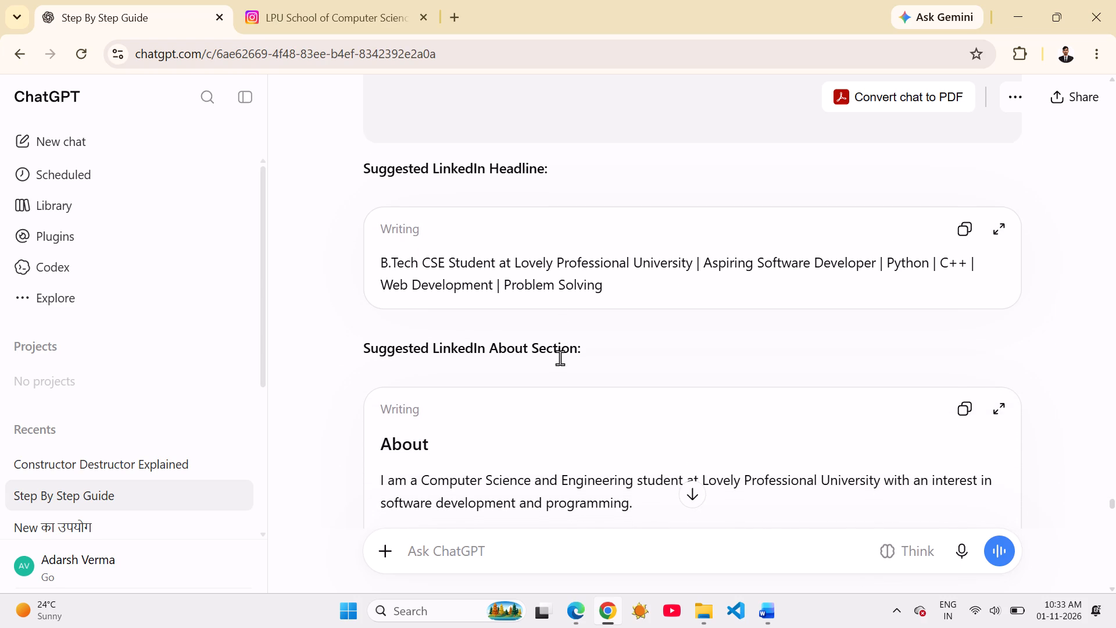
scroll(560, 358, down, 3)
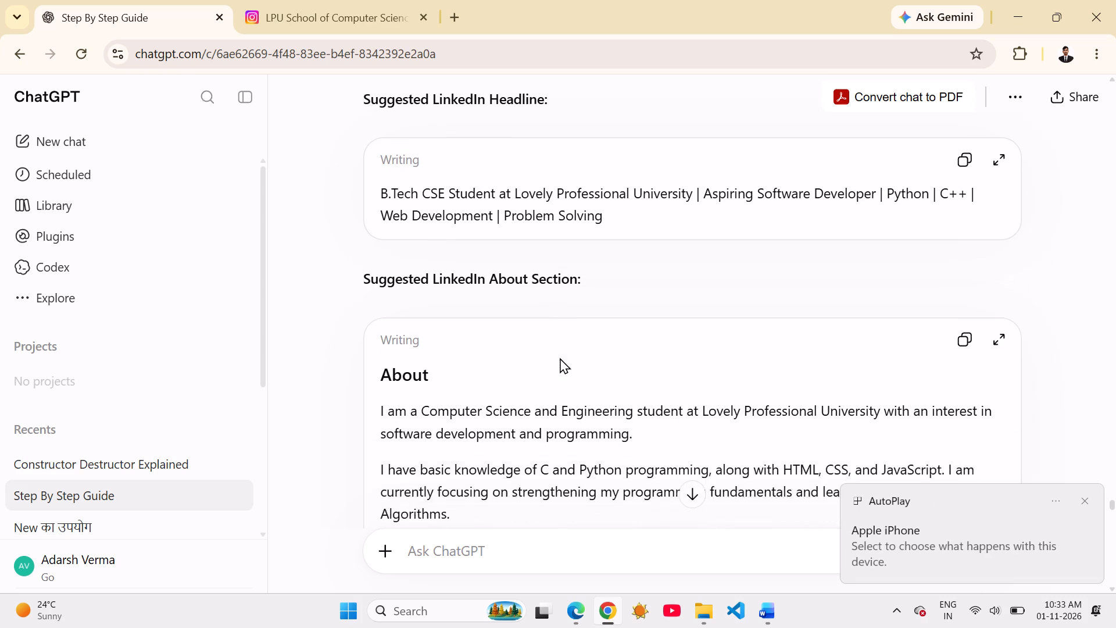
scroll(560, 358, down, 4)
scroll(560, 358, up, 1)
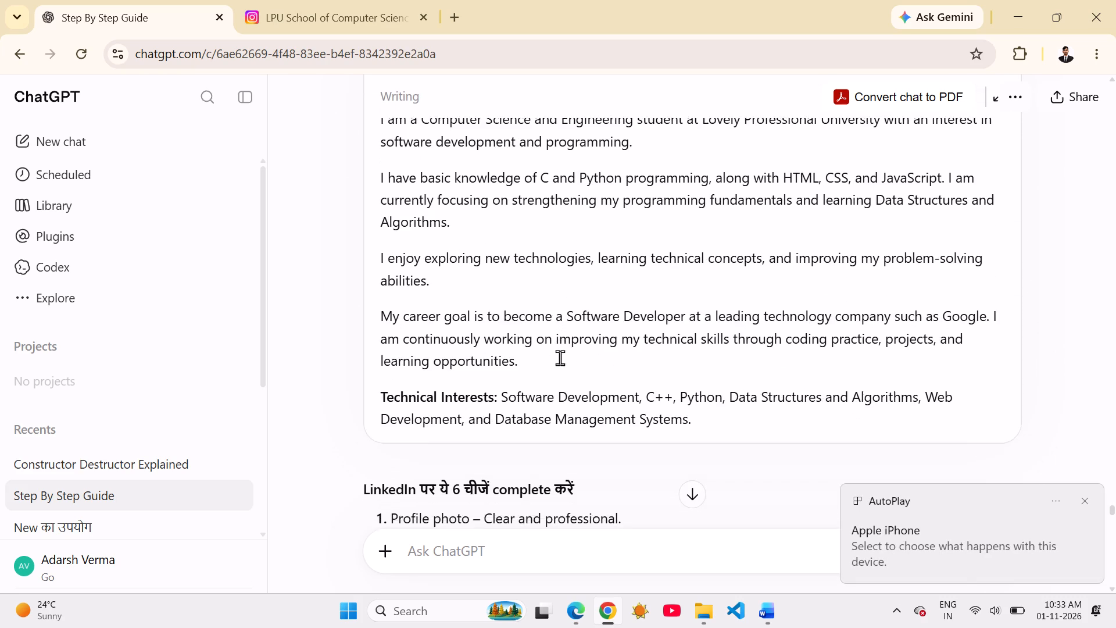
scroll(560, 358, up, 4)
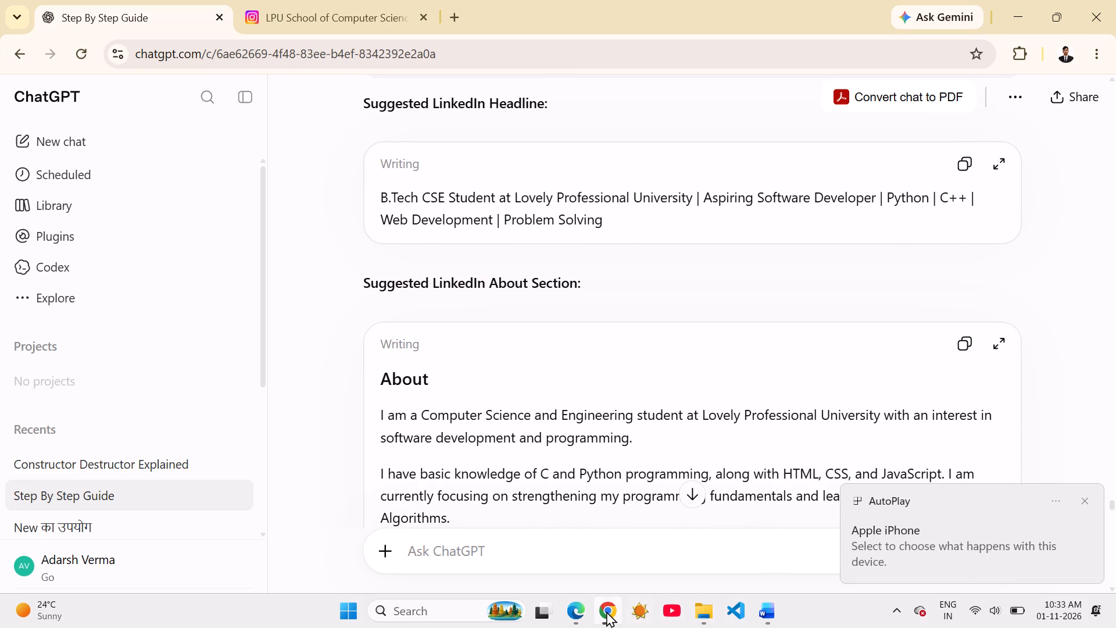
Switch to the CA2 report in Word and paste the copied LinkedIn headline after the 4.1 LinkedIn Profile heading.
click(769, 608)
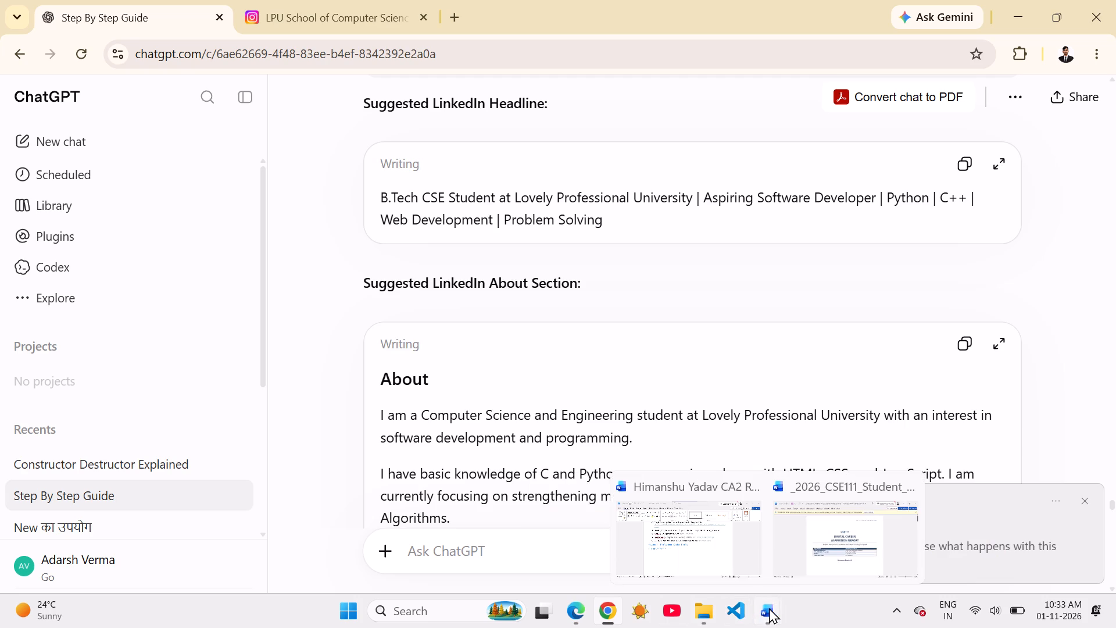
click(729, 560)
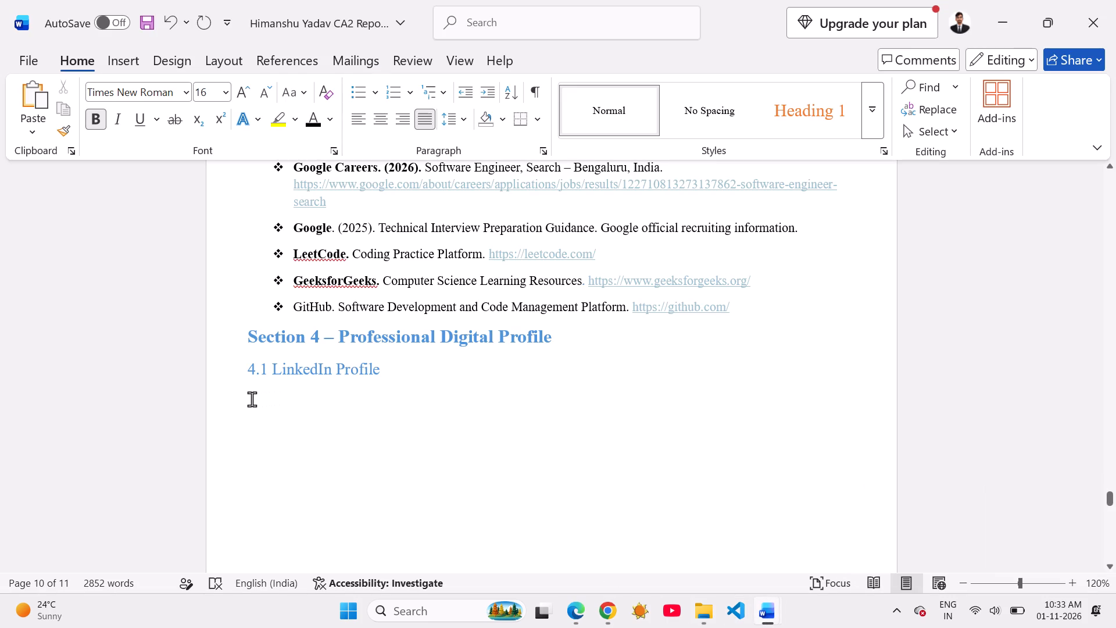
key(ctrl+v)
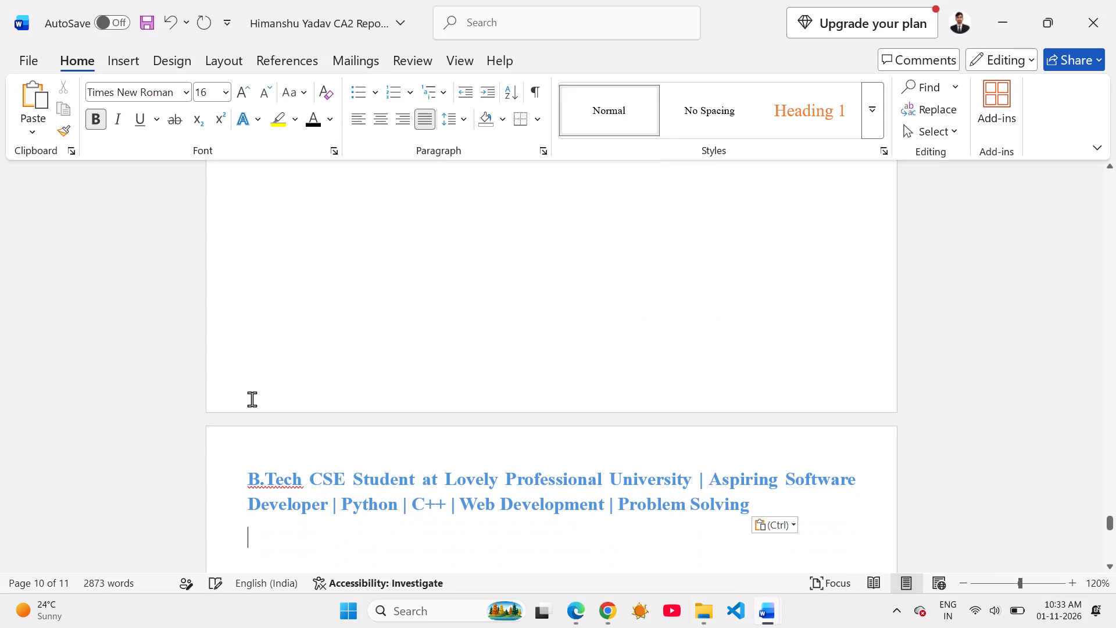
Examine the report's page layout from the conclusion and references through the 4.1 heading to the pasted headline.
scroll(252, 399, up, 1)
ctrl+scroll(252, 399, down, 1)
ctrl+scroll(252, 399, up, 1)
ctrl+scroll(252, 399, down, 1)
ctrl+scroll(252, 399, up, 3)
ctrl+scroll(252, 399, down, 1)
ctrl+scroll(252, 399, up, 1)
ctrl+scroll(252, 399, down, 1)
ctrl+scroll(252, 399, up, 3)
click(424, 363)
scroll(424, 363, down, 3)
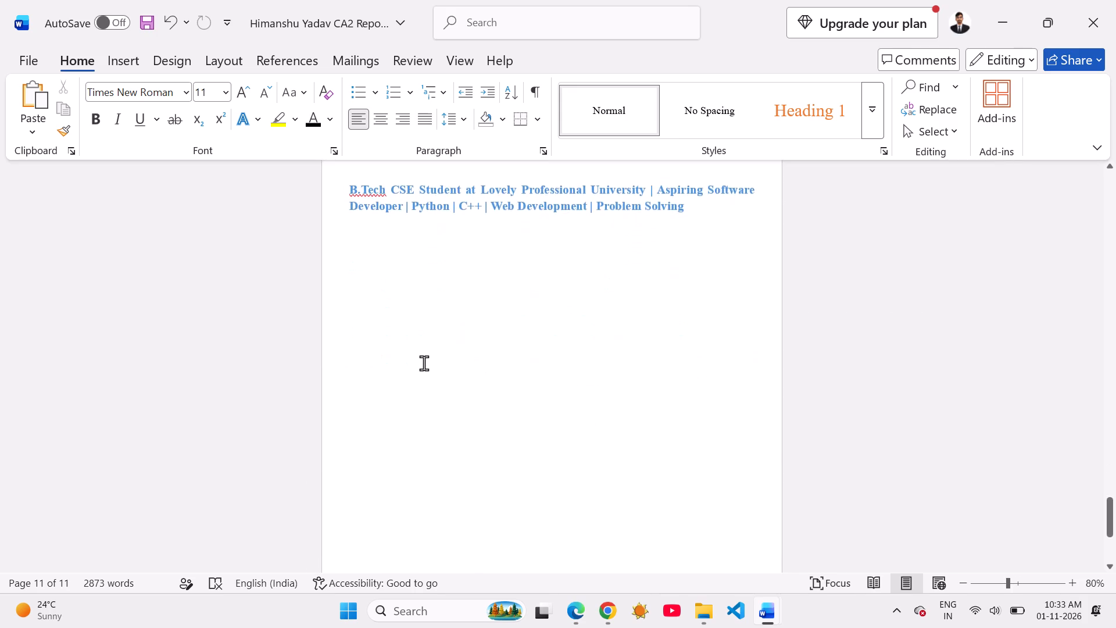
scroll(424, 363, up, 3)
ctrl+scroll(424, 363, down, 6)
ctrl+scroll(424, 363, up, 3)
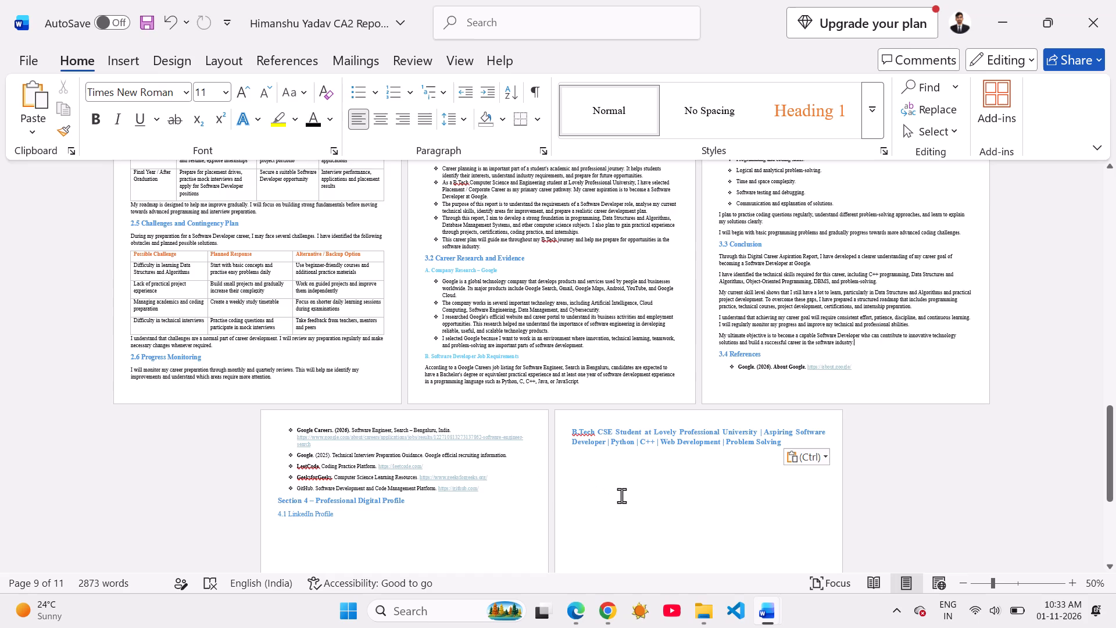
scroll(621, 495, up, 3)
ctrl+scroll(621, 495, up, 1)
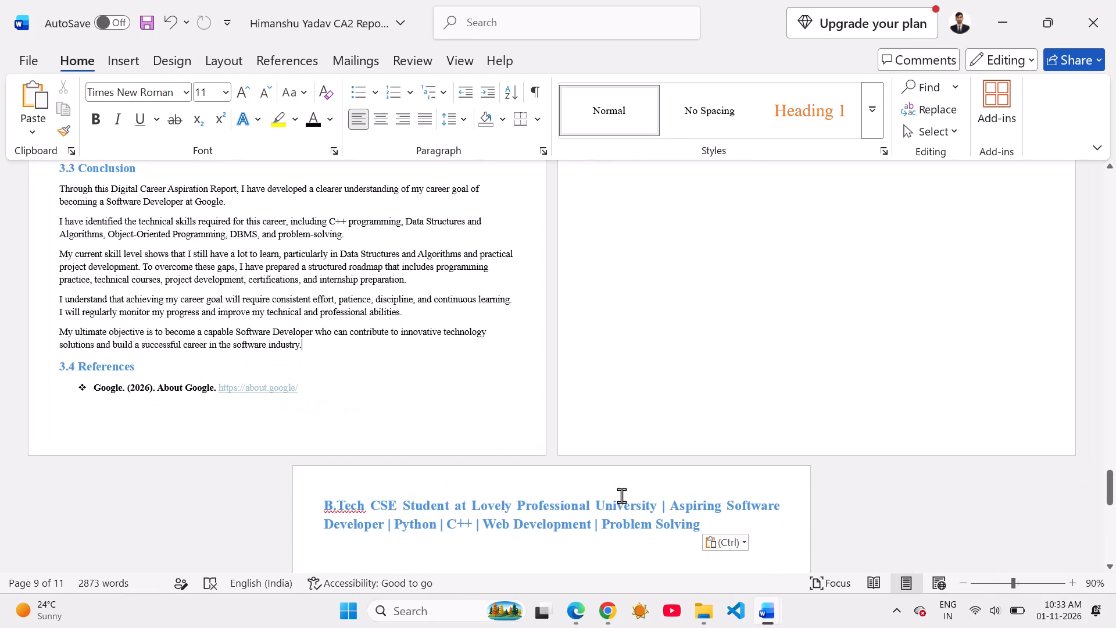
ctrl+scroll(621, 495, up, 2)
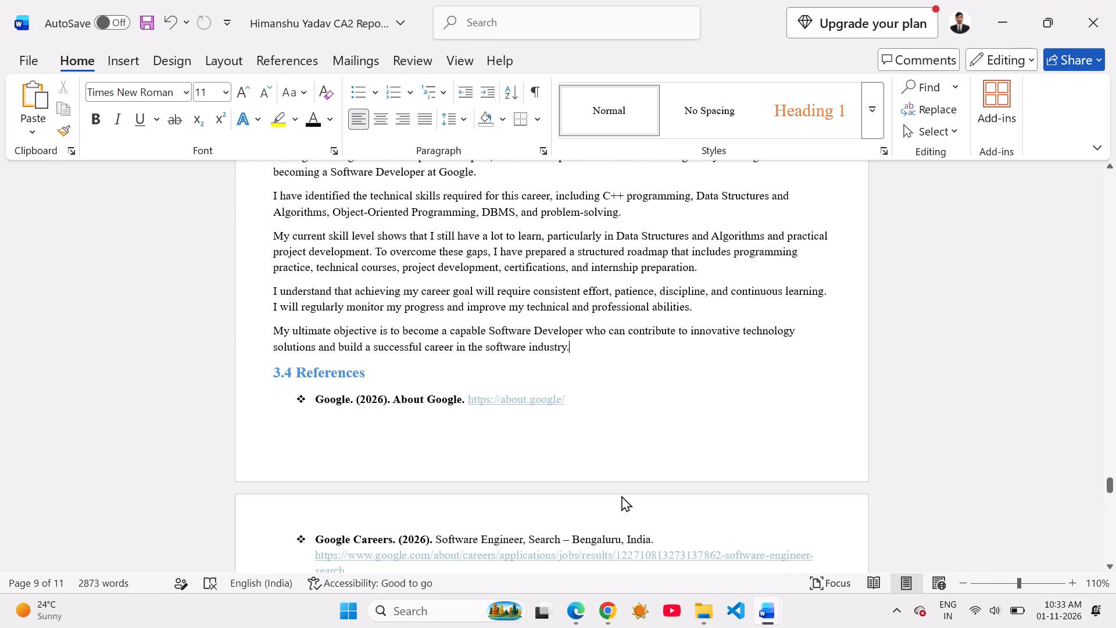
scroll(621, 495, down, 5)
scroll(621, 495, up, 5)
scroll(621, 495, down, 3)
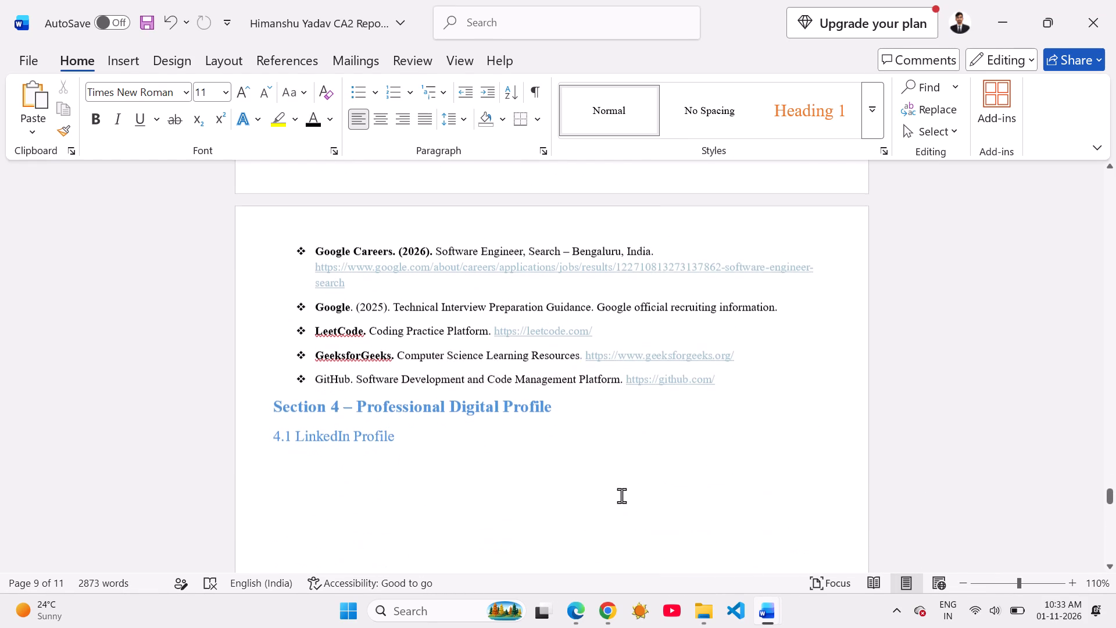
scroll(621, 495, down, 12)
scroll(621, 495, up, 2)
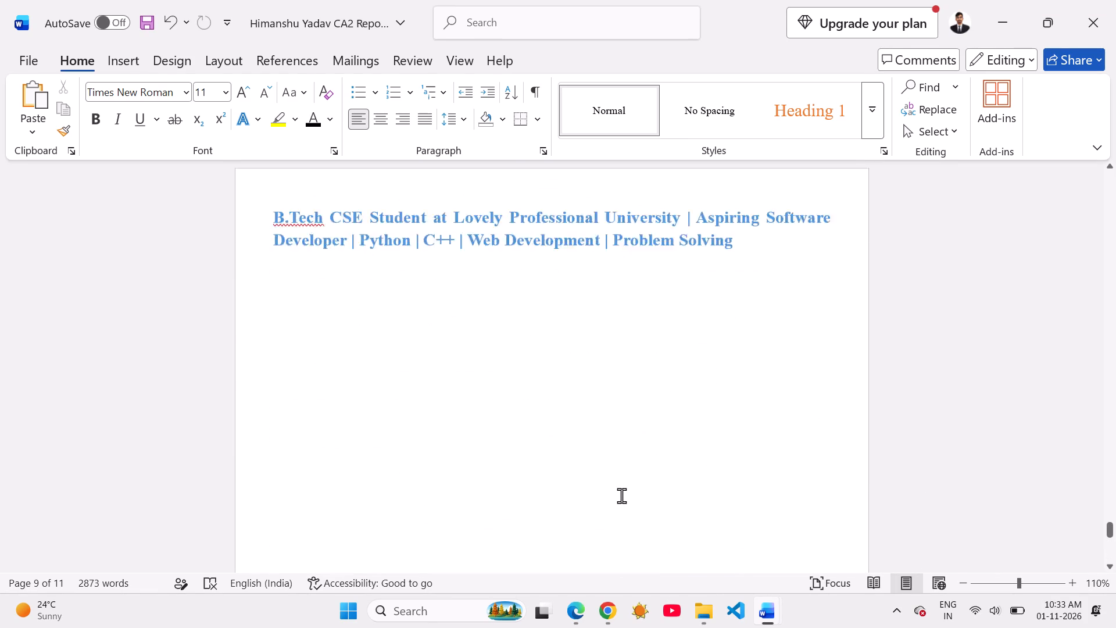
Delete the pasted LinkedIn headline from the page after the 4.1 LinkedIn Profile heading.
scroll(621, 495, up, 2)
drag(764, 468, 722, 444)
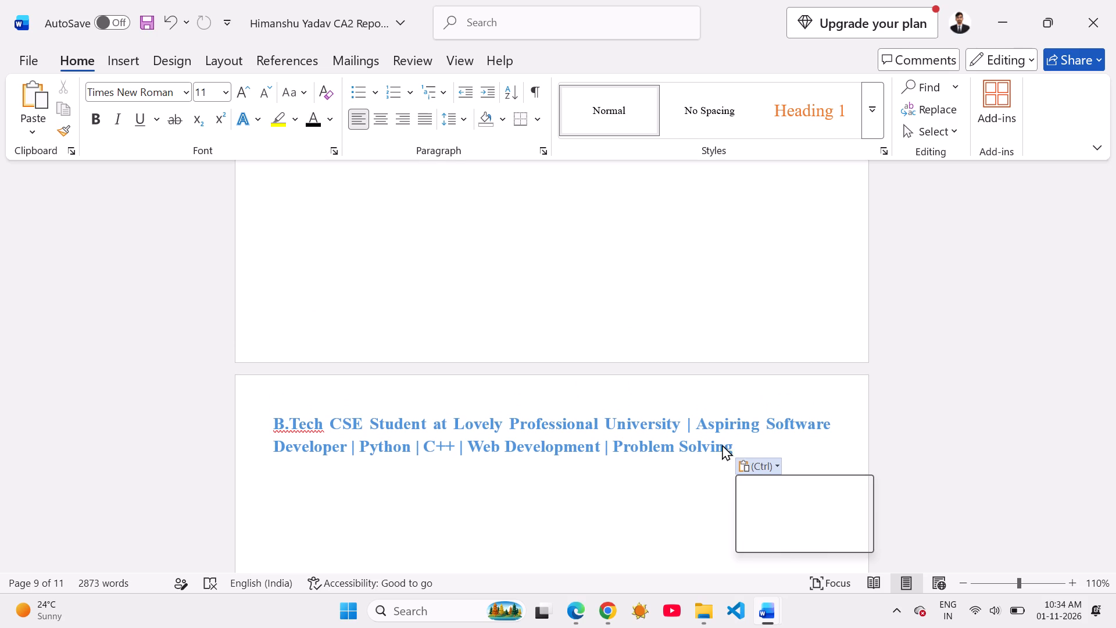
drag(722, 444, 738, 444)
drag(738, 444, 260, 411)
click(260, 411)
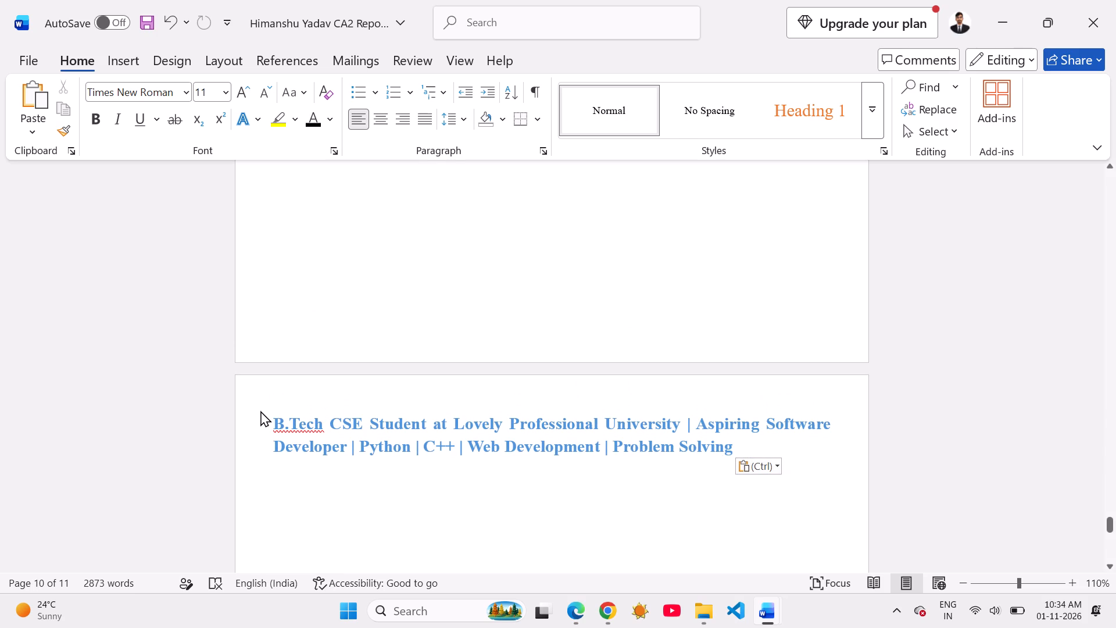
drag(260, 411, 483, 459)
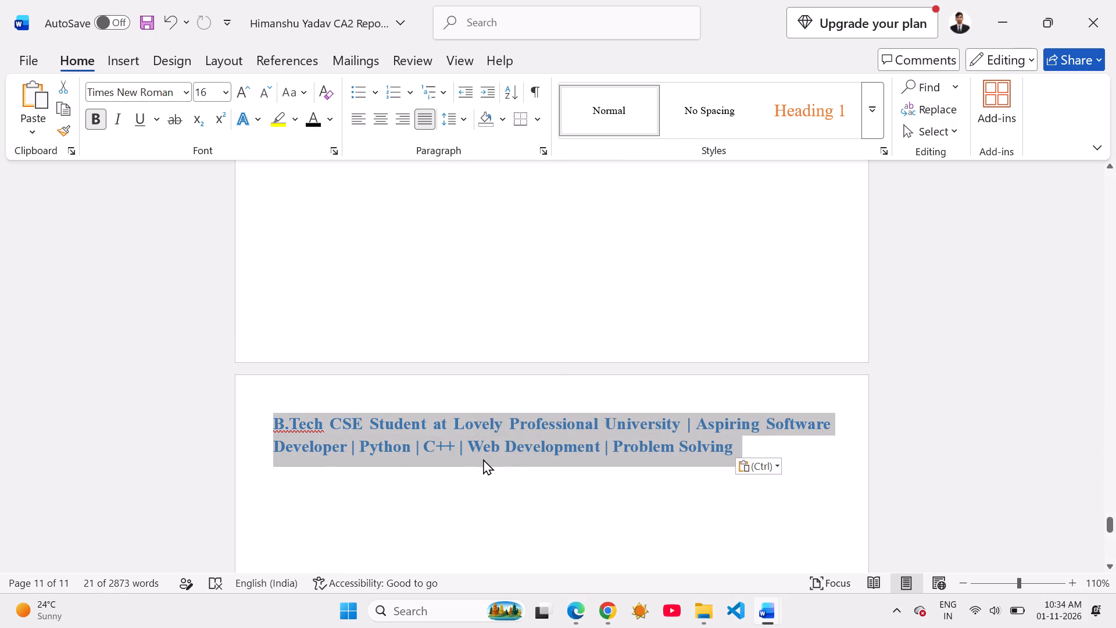
key(BackSpace)
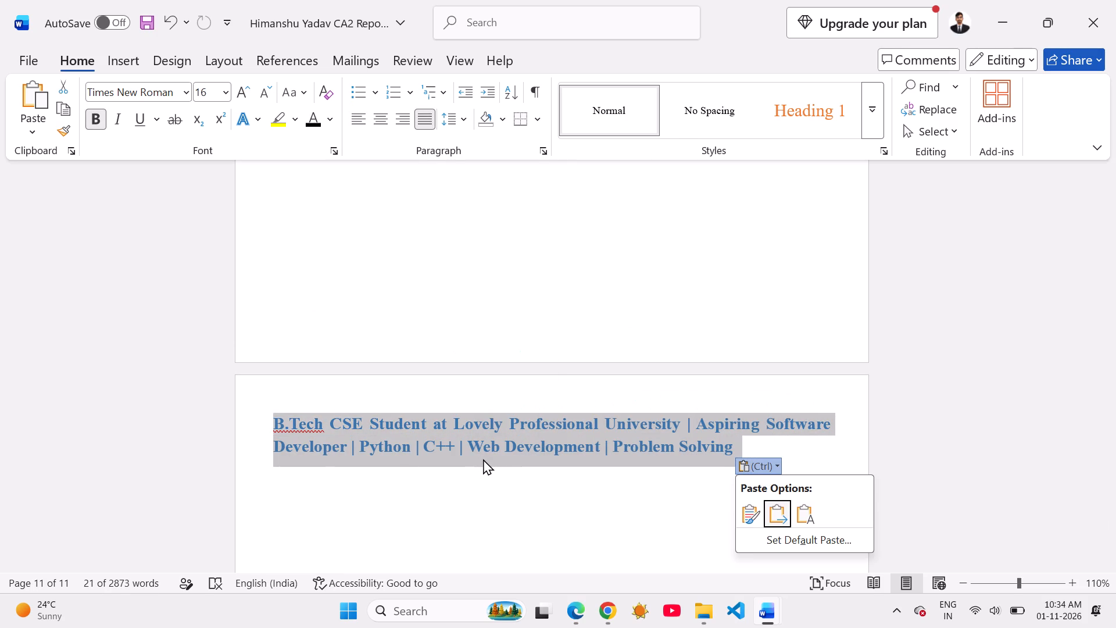
key(BackSpace)
click(508, 492)
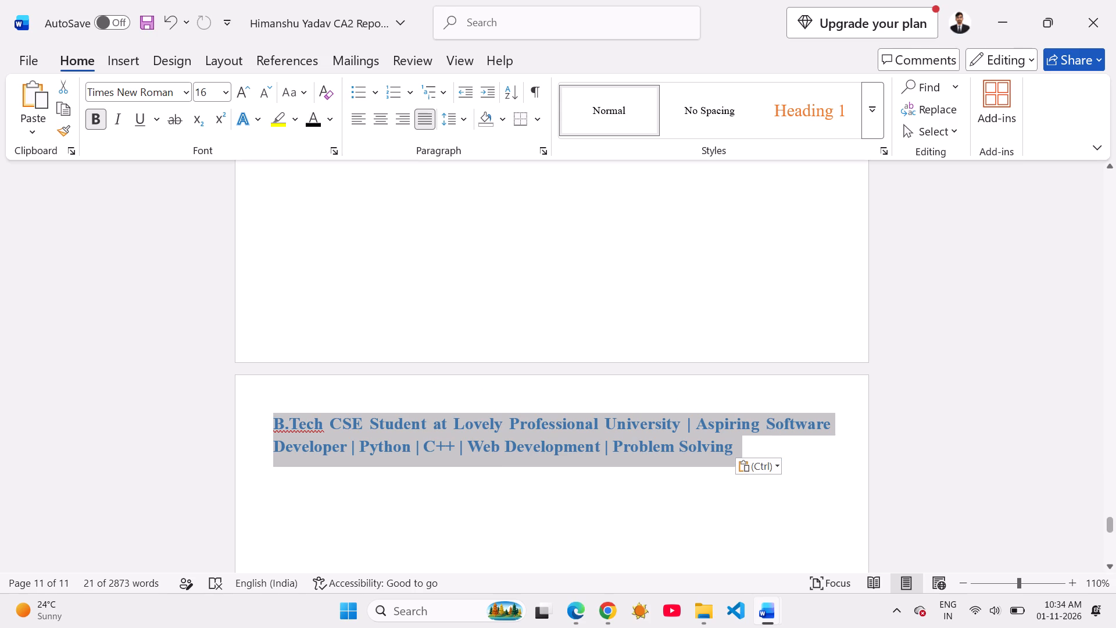
key(BackSpace)
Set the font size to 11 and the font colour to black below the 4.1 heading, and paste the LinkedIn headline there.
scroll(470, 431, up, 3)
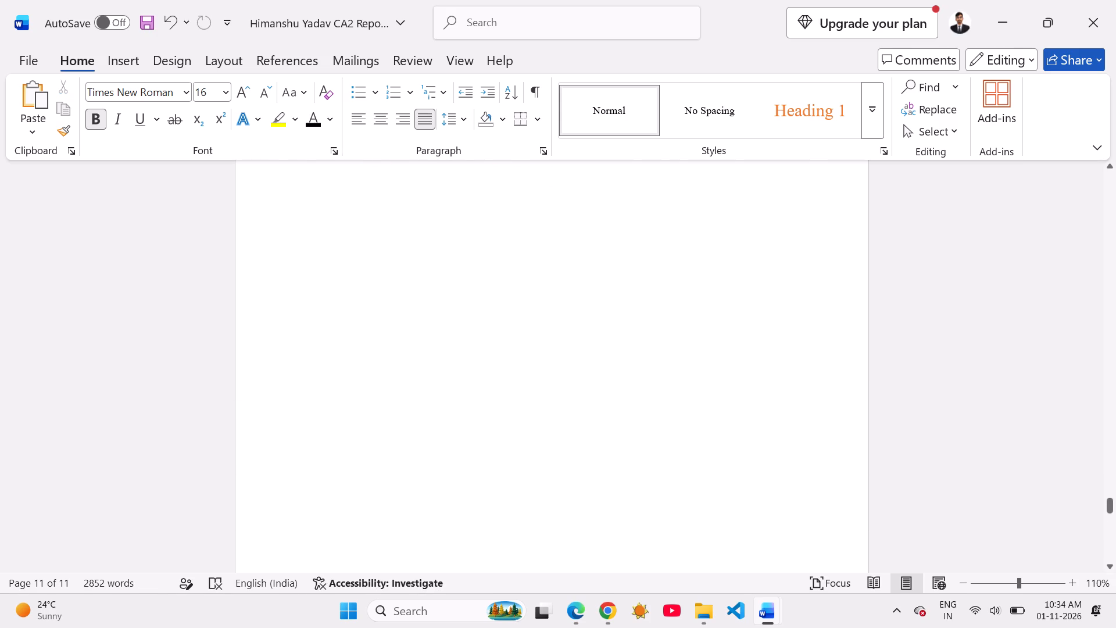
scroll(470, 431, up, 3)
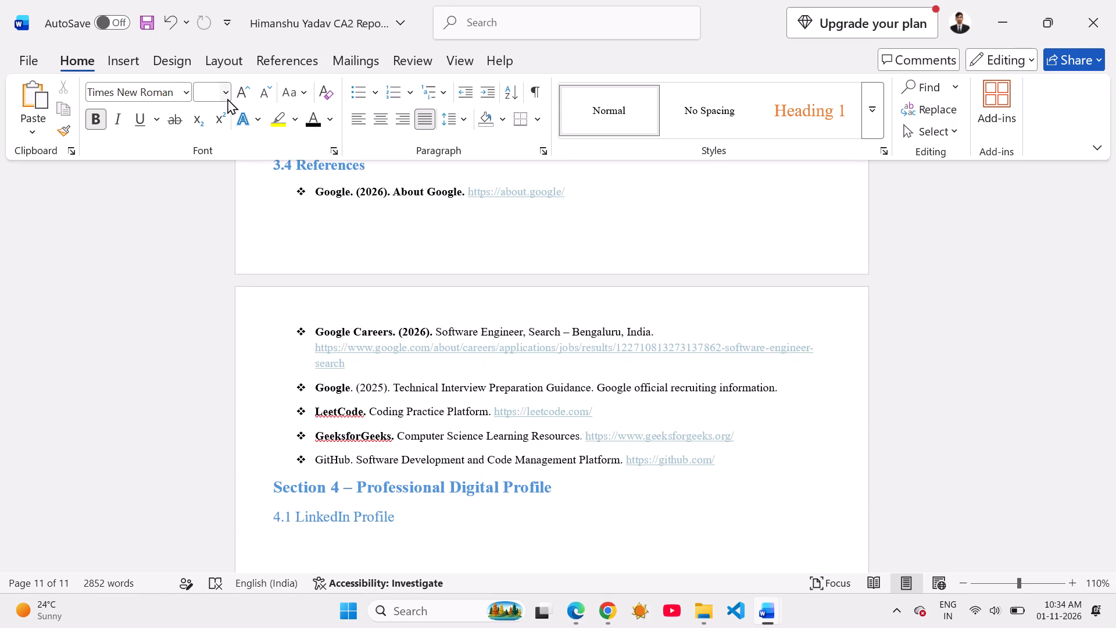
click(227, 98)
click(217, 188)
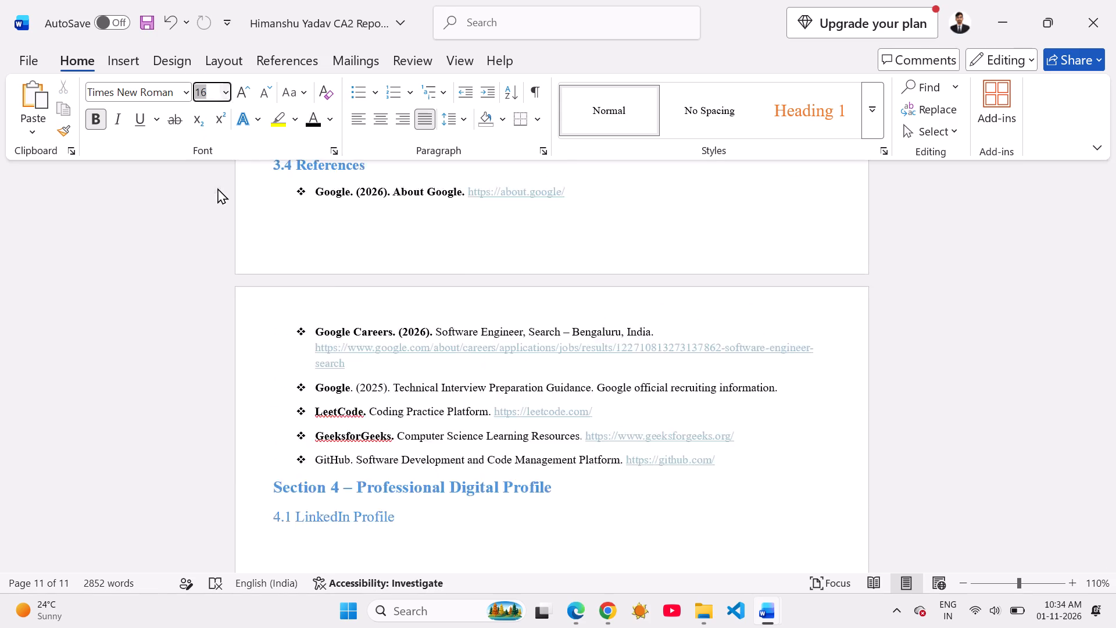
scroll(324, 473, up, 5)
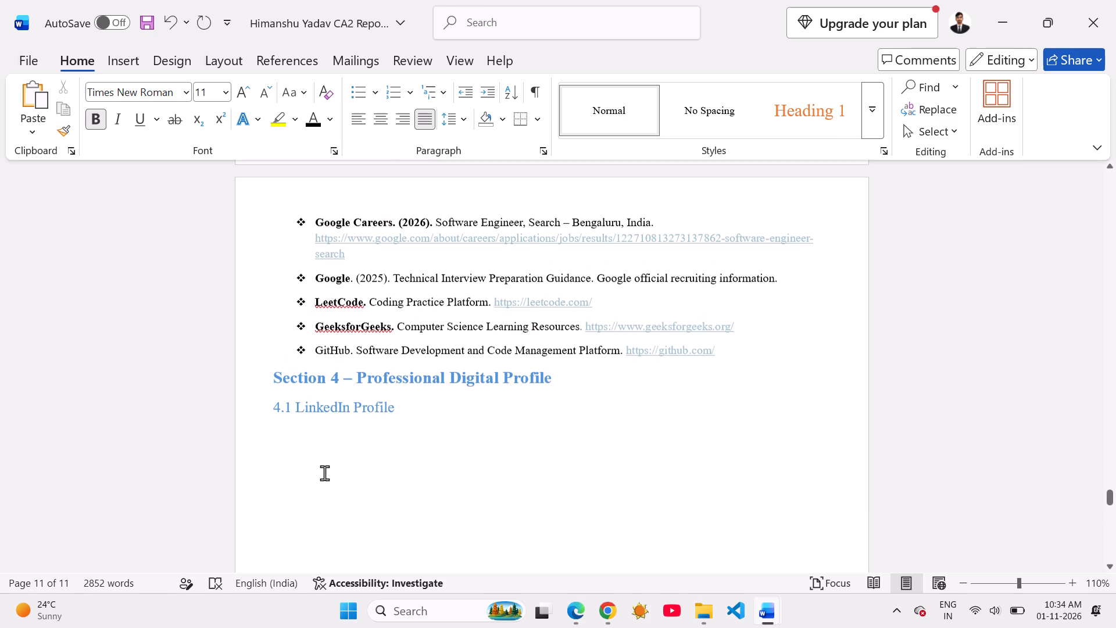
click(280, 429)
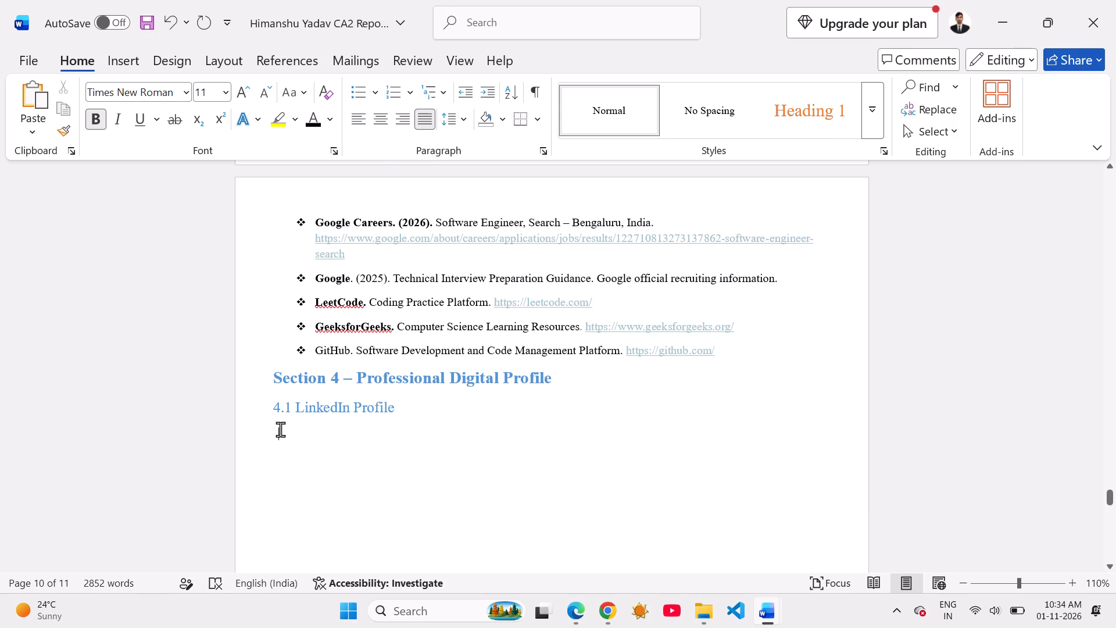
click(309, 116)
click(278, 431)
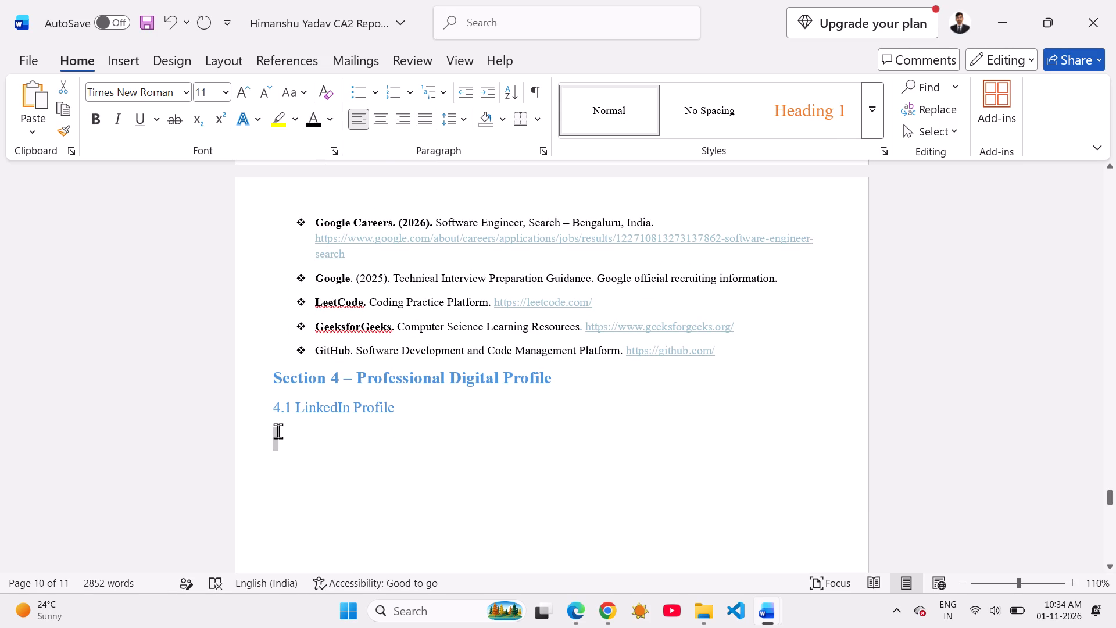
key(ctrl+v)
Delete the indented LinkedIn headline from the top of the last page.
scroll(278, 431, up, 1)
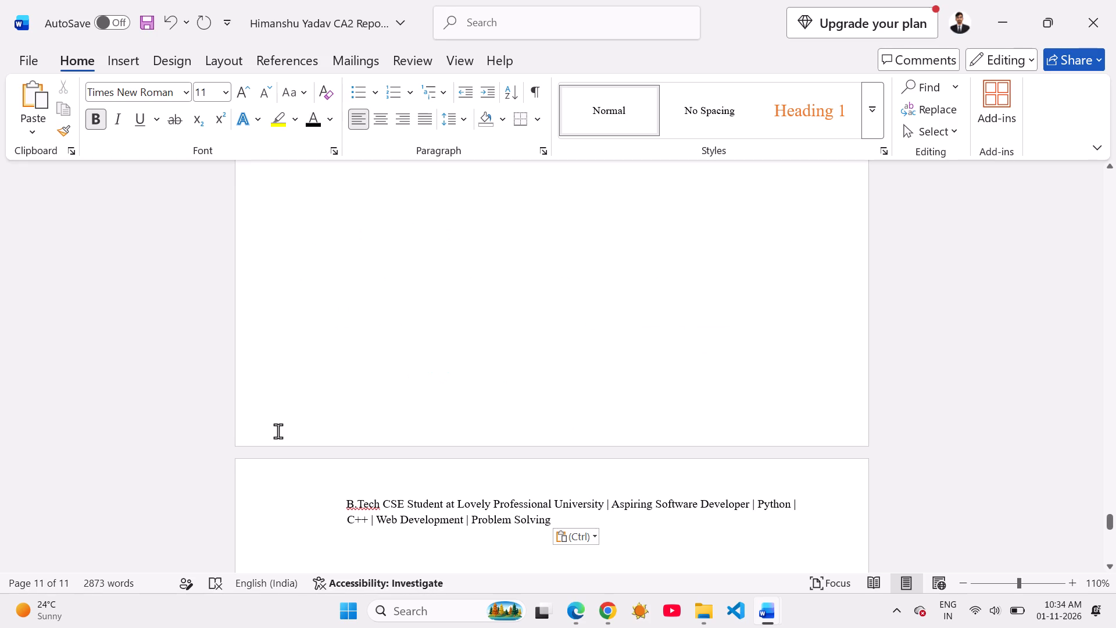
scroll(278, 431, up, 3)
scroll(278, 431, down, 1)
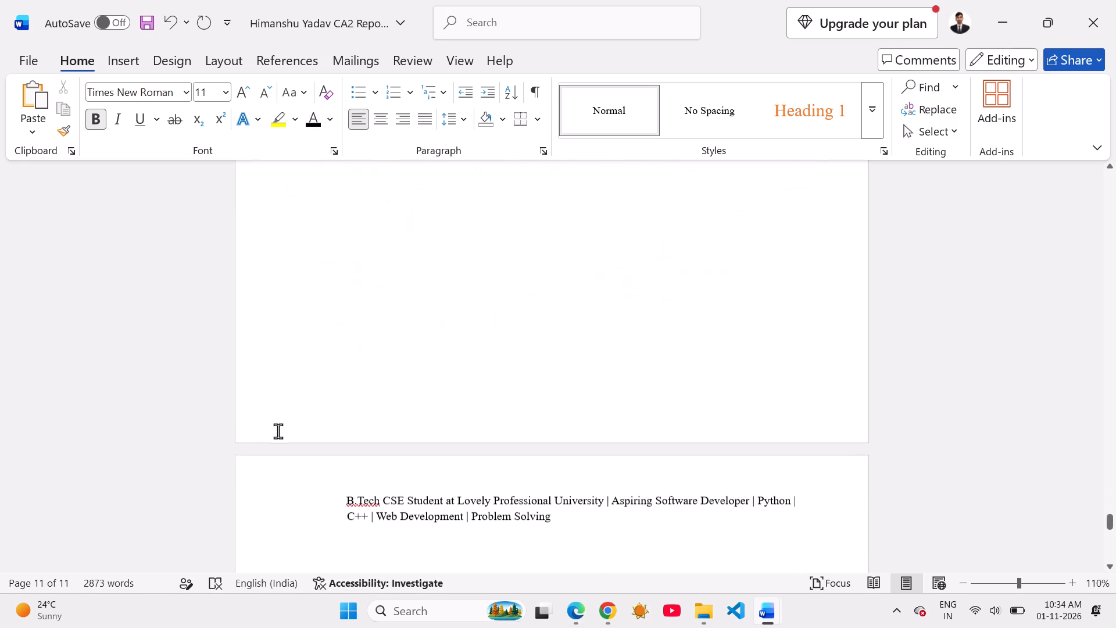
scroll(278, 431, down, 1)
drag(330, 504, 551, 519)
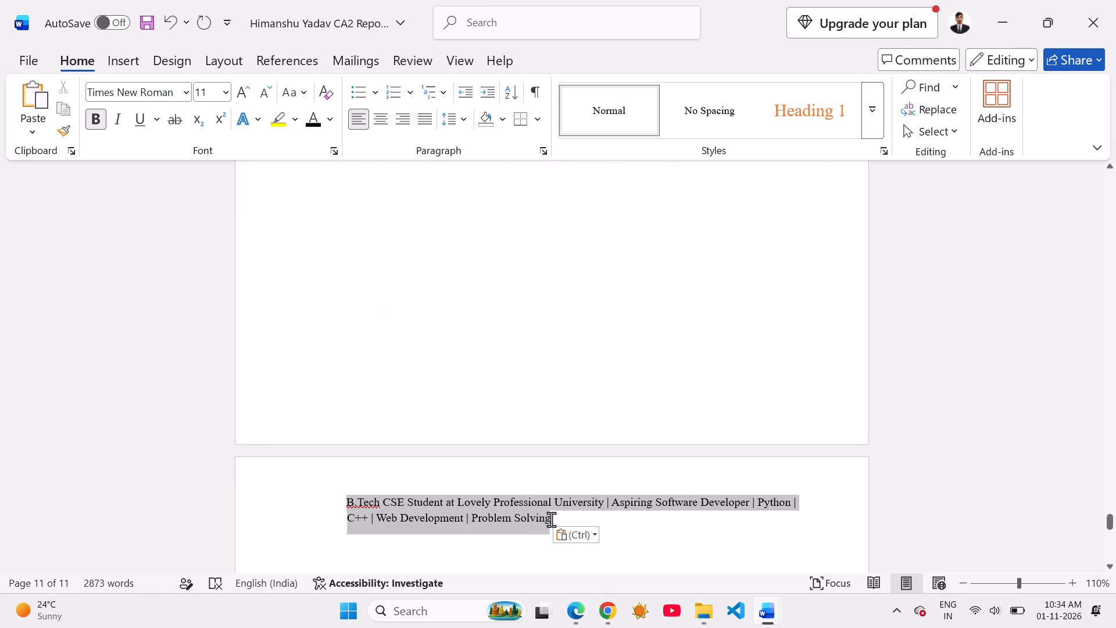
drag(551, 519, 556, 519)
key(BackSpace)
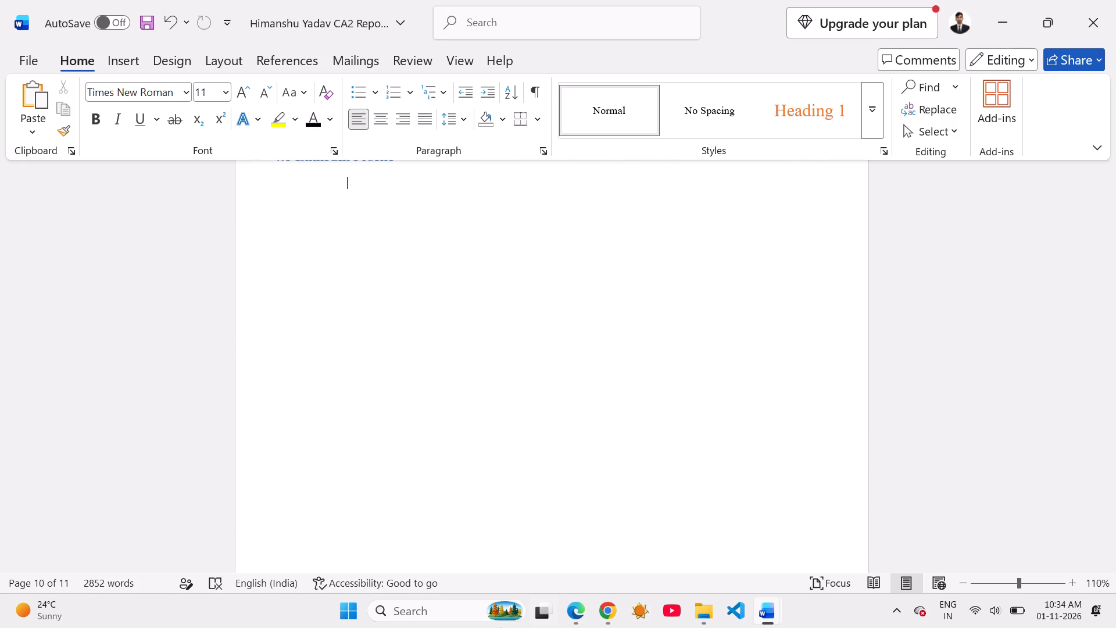
Add a new paragraph directly after the 4.1 LinkedIn Profile heading and paste the copied LinkedIn headline into it.
scroll(481, 182, up, 2)
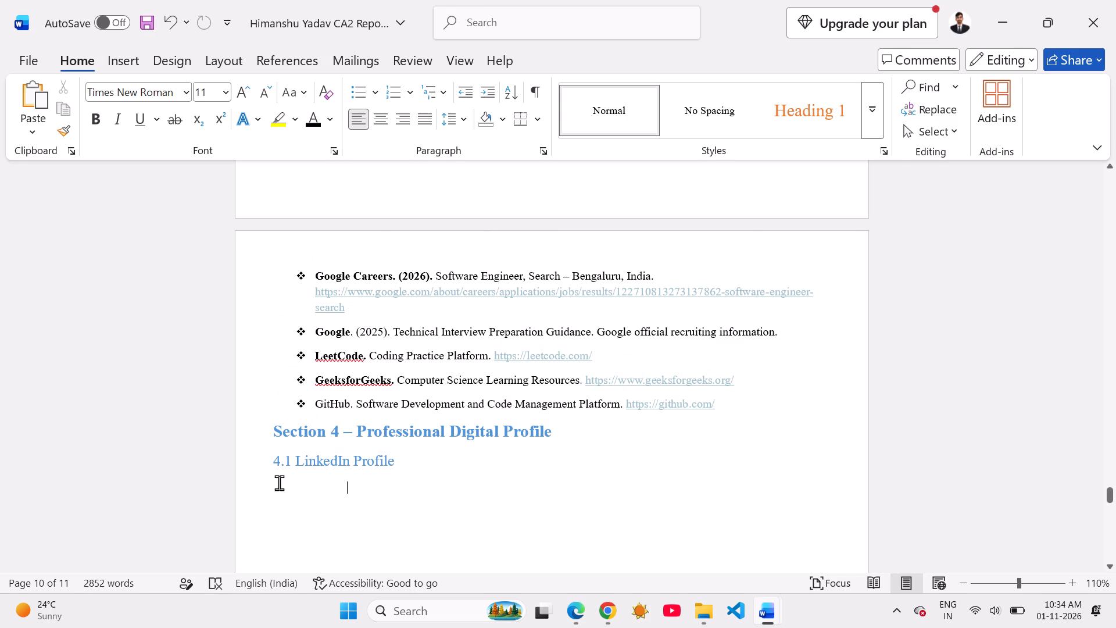
click(279, 483)
triple_click(277, 481)
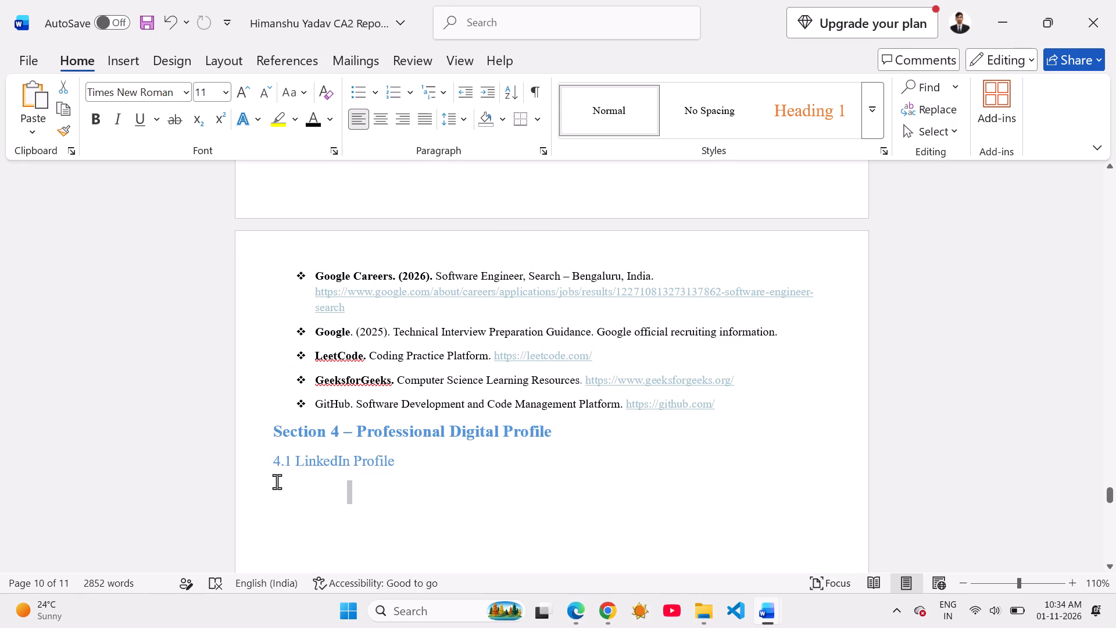
click(277, 481)
click(400, 491)
click(400, 491)
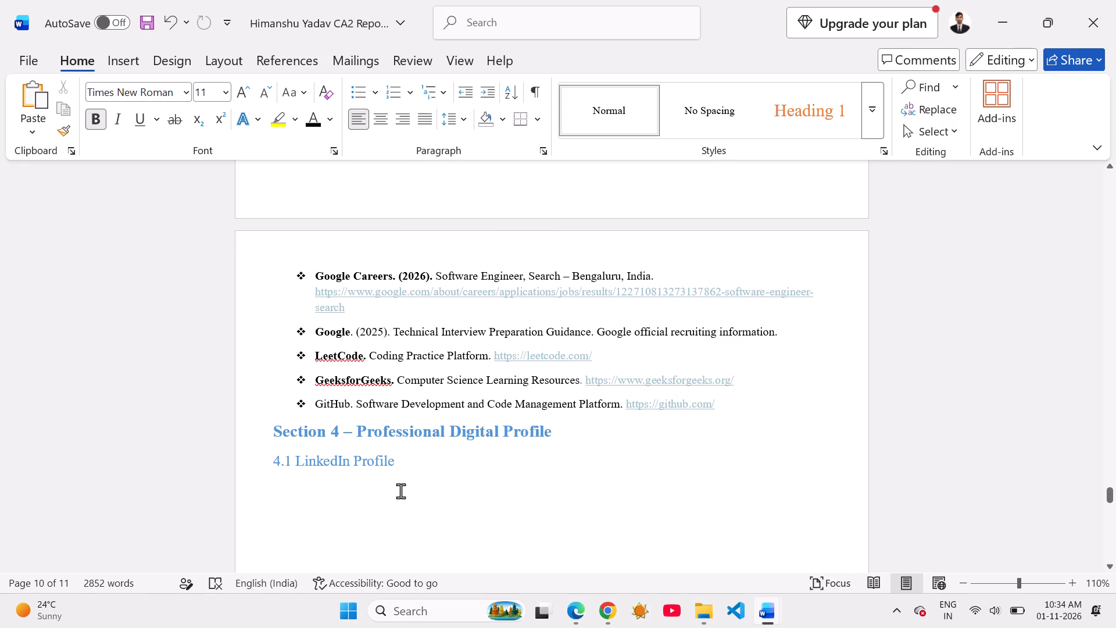
click(401, 453)
key(Return)
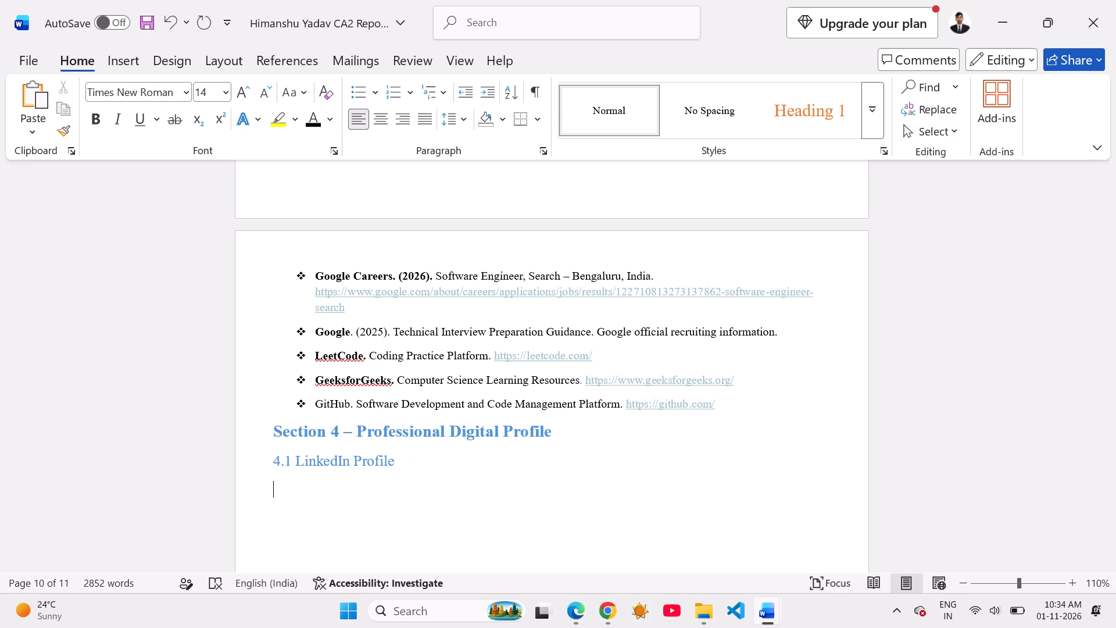
key(ctrl+v)
ctrl+click(401, 453)
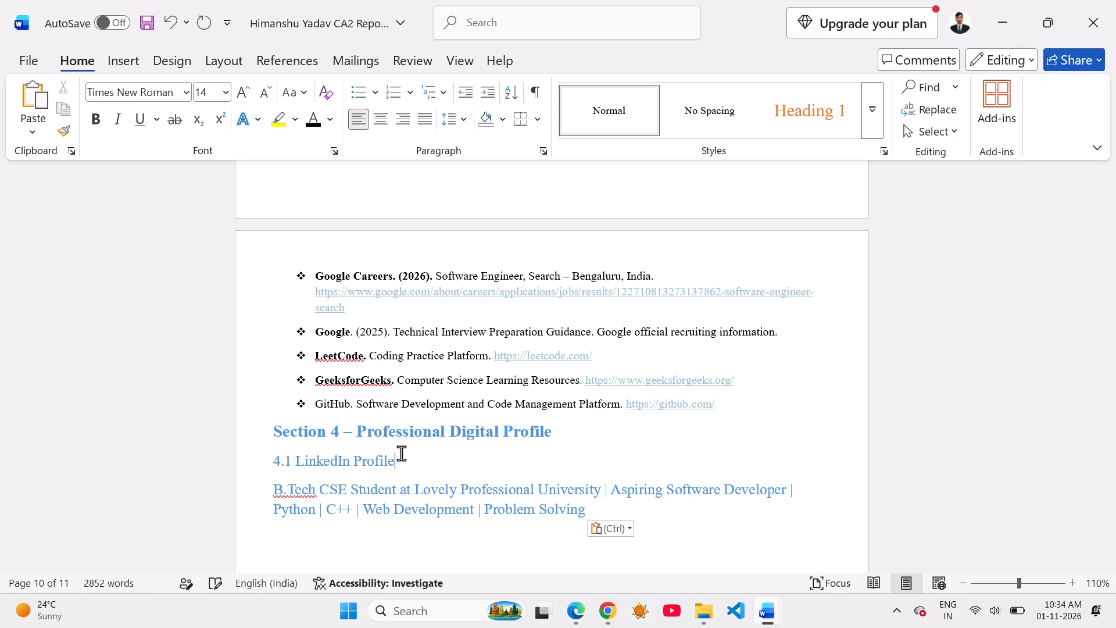
Format the pasted LinkedIn headline in black at font size 11.
drag(587, 510, 271, 491)
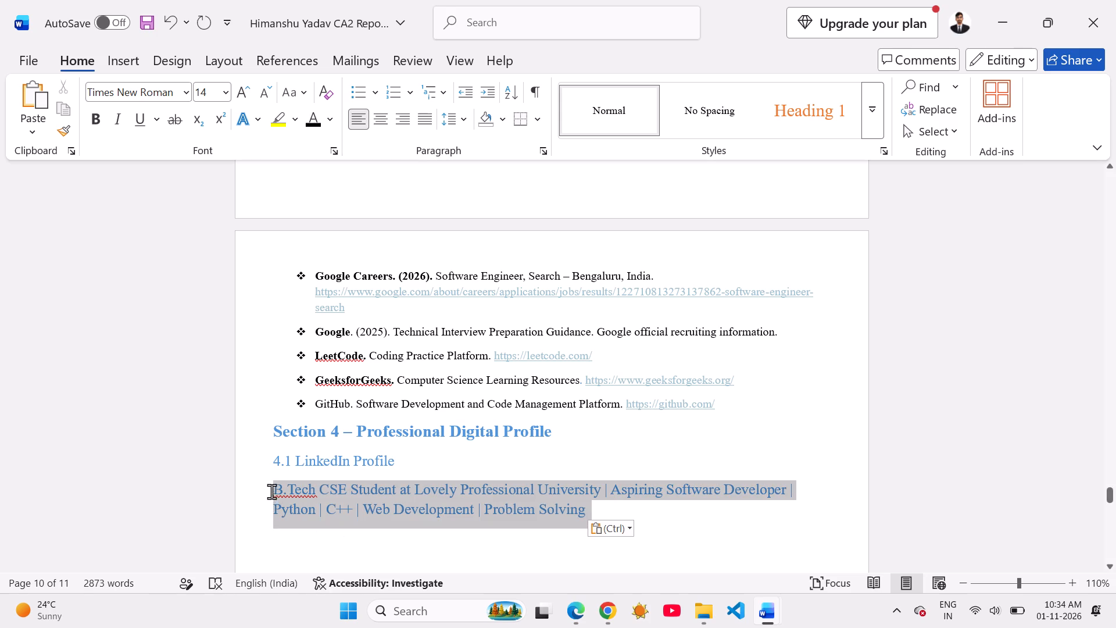
drag(271, 491, 274, 490)
click(313, 118)
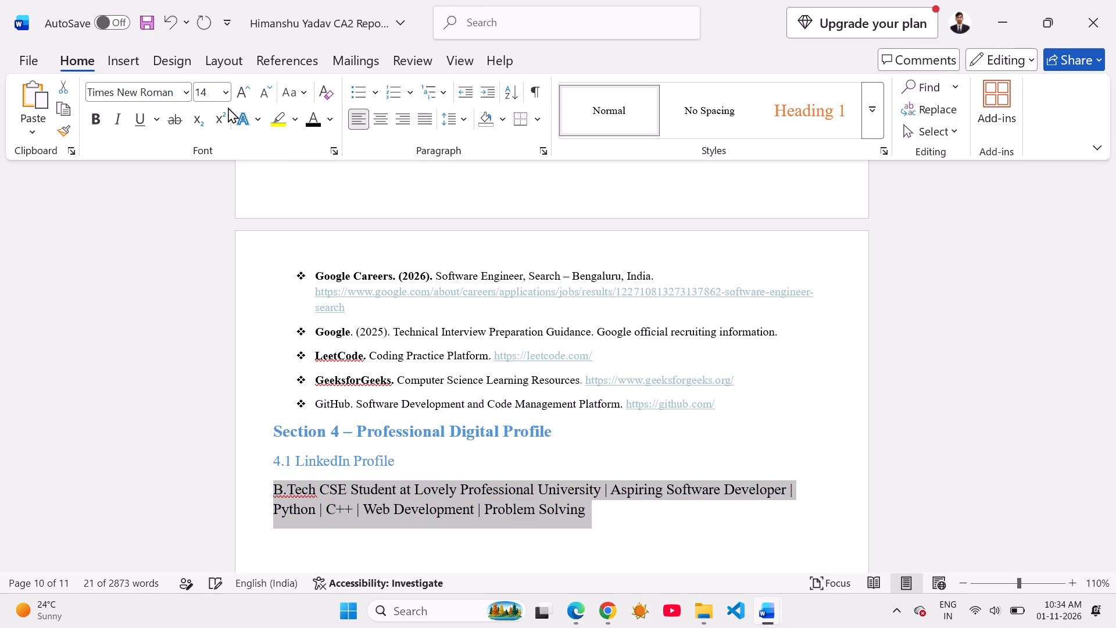
click(230, 91)
click(210, 173)
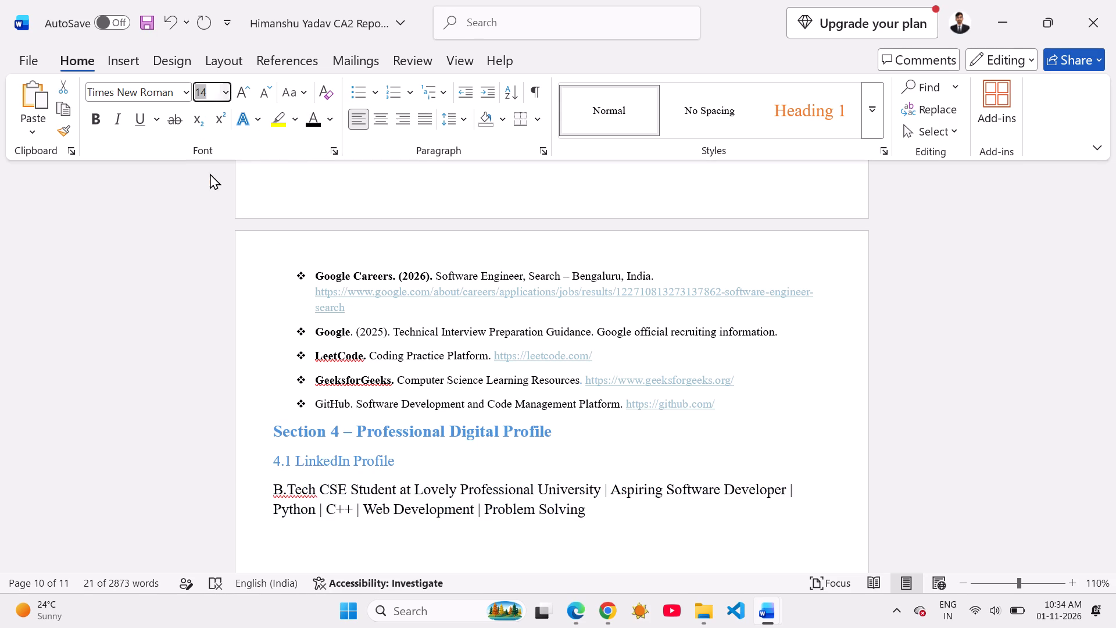
click(614, 568)
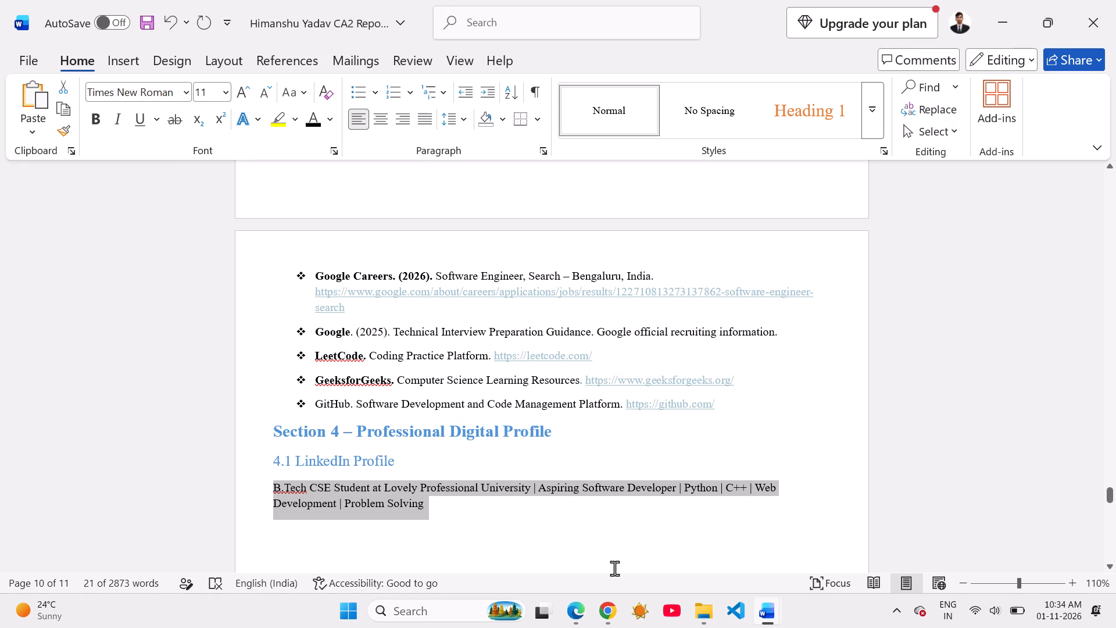
Remove "C++" with its extra separator and space from the LinkedIn headline, leaving the insertion point at the headline's end.
scroll(564, 544, down, 1)
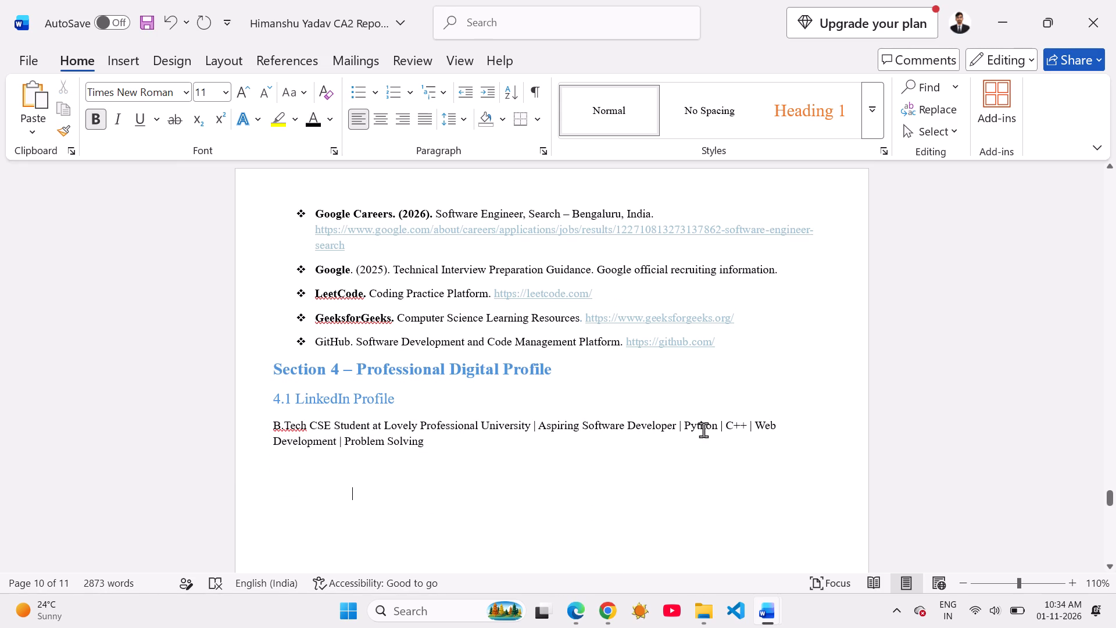
click(747, 424)
key(BackSpace)
key(BackSpace)
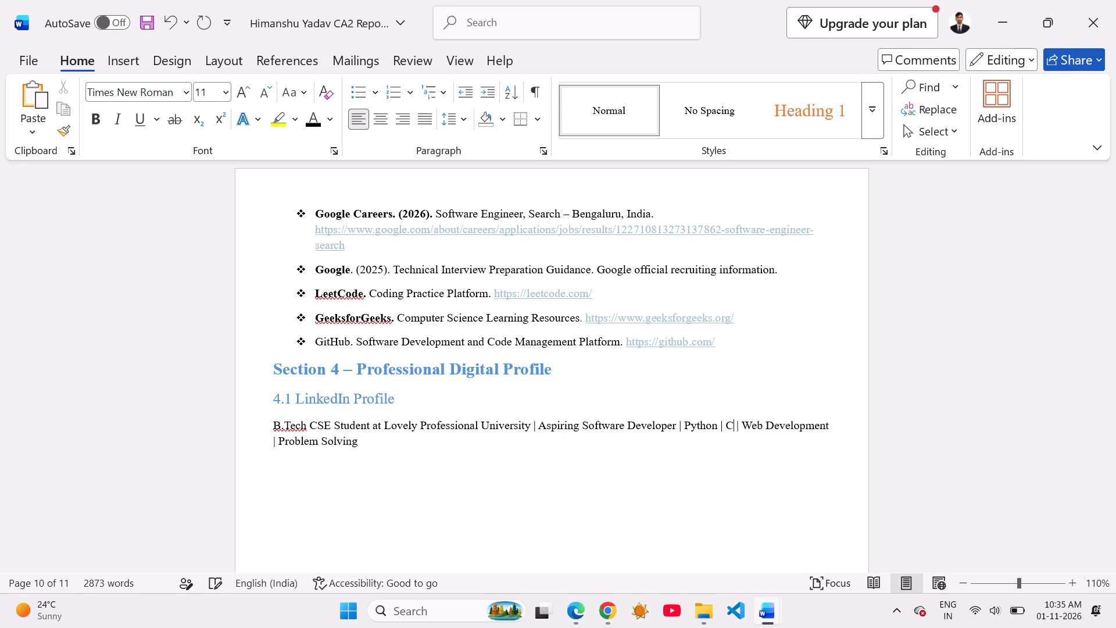
key(BackSpace)
key(BackSpace)
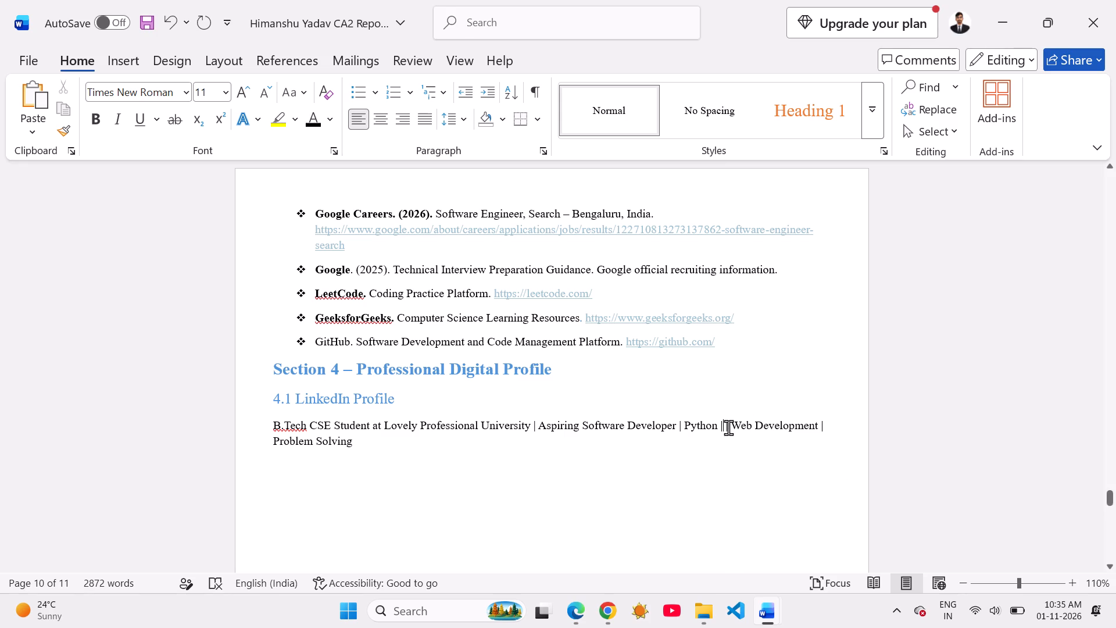
click(728, 427)
key(BackSpace)
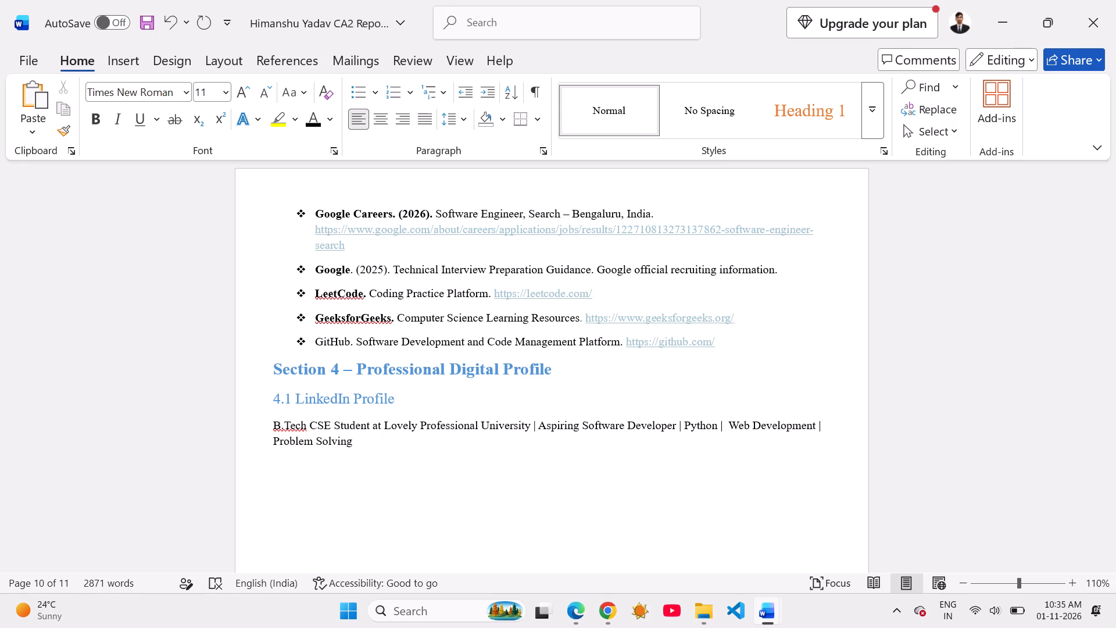
key(BackSpace)
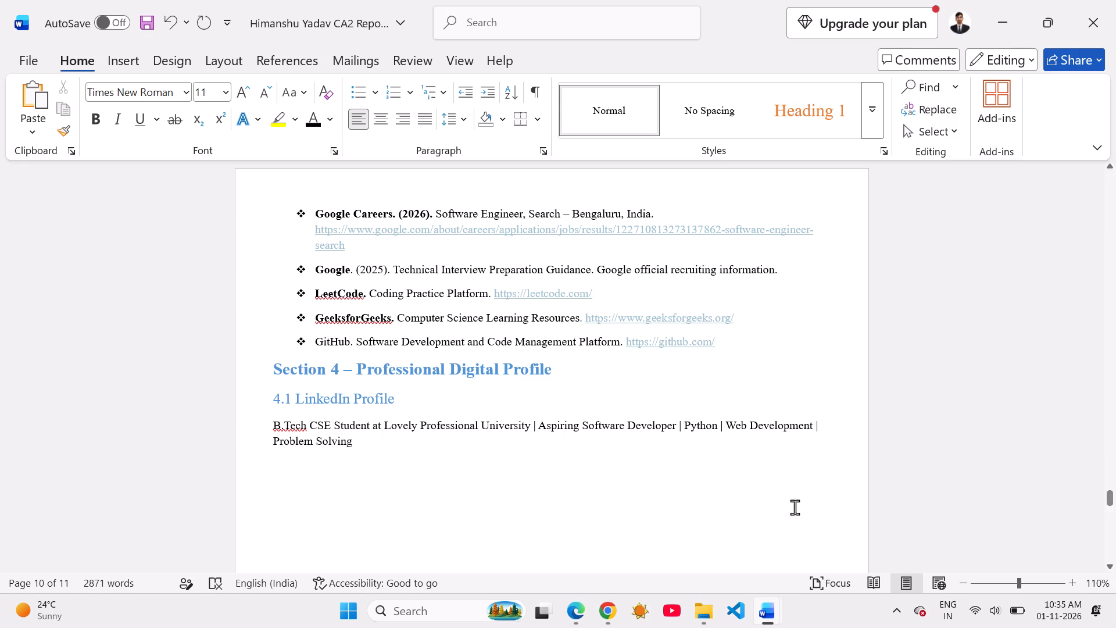
click(542, 441)
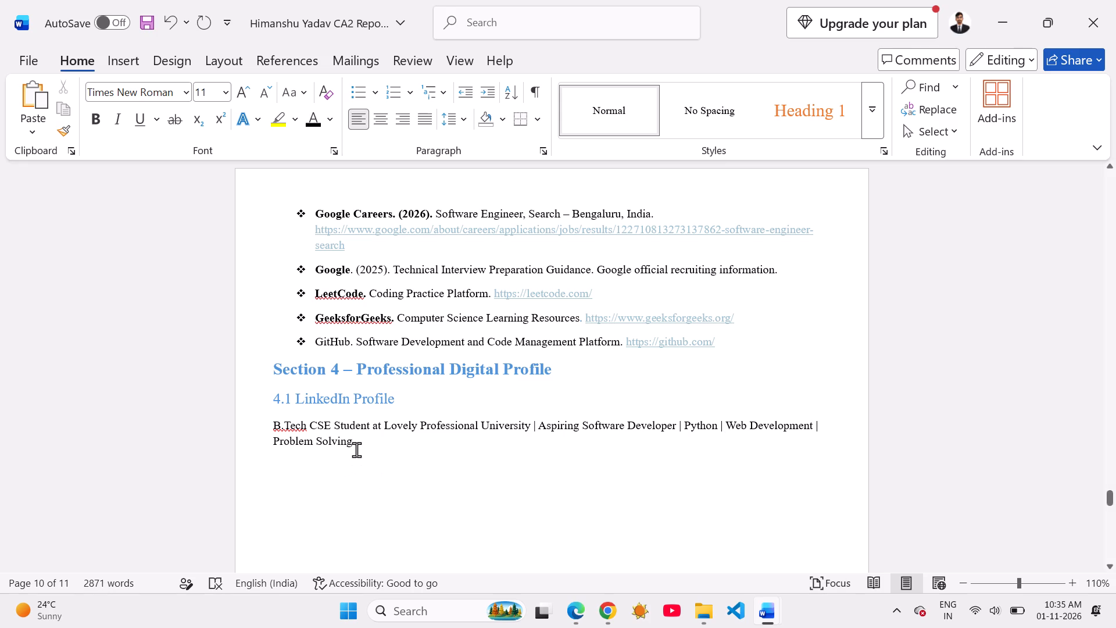
click(356, 451)
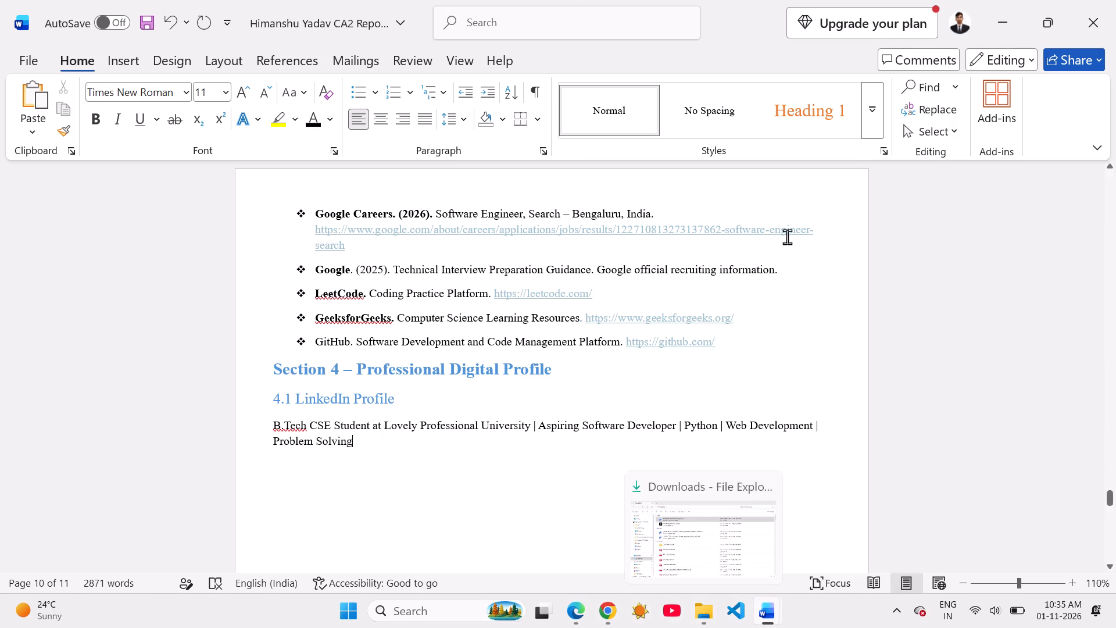
Switch to Chrome, search for LinkedIn Corporation in a new tab, and open the signed-in account's own LinkedIn profile page.
click(606, 612)
click(457, 15)
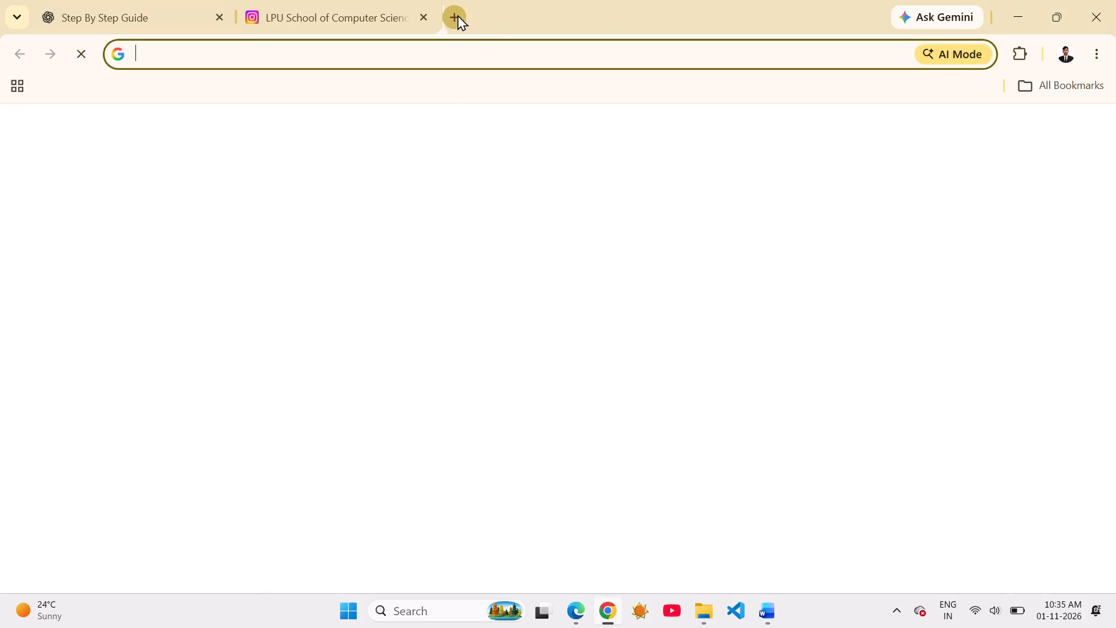
click(394, 361)
text(li)
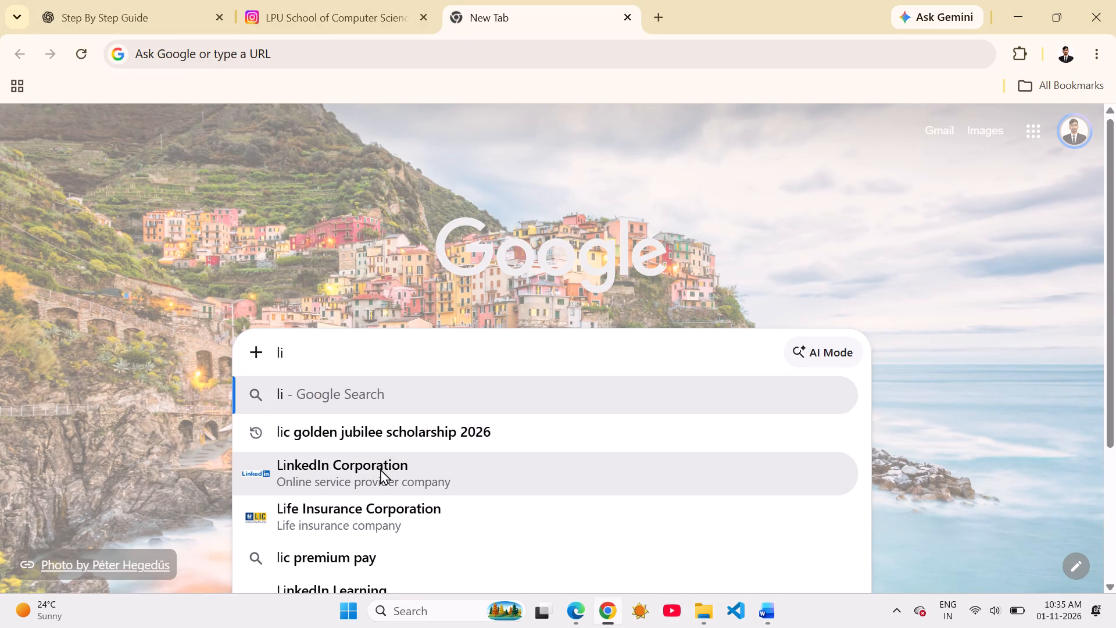
key(k)
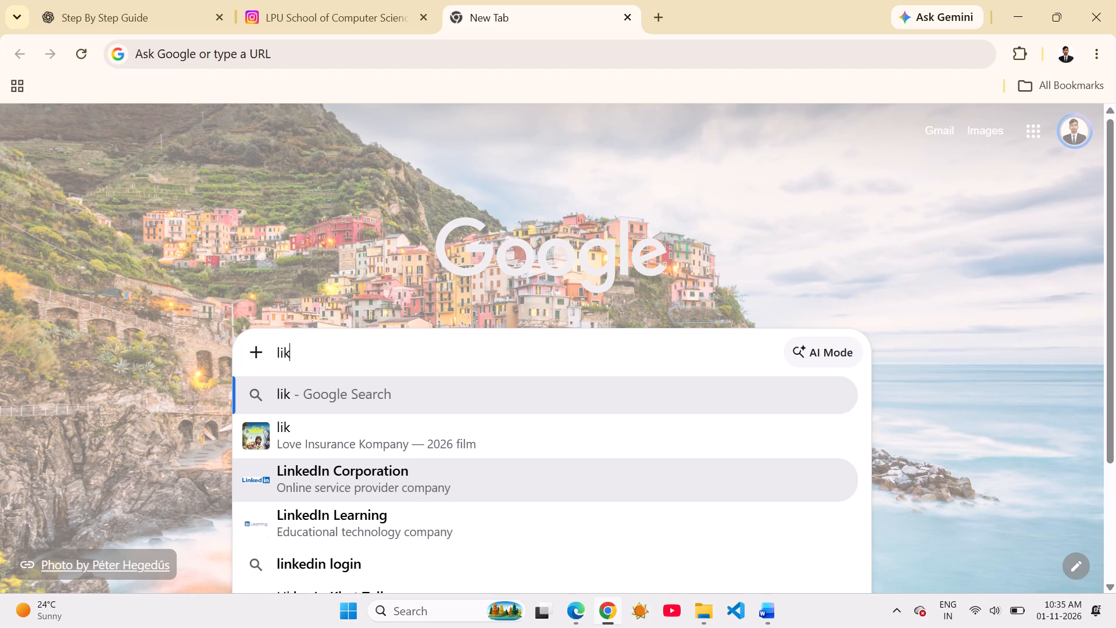
click(410, 483)
click(252, 278)
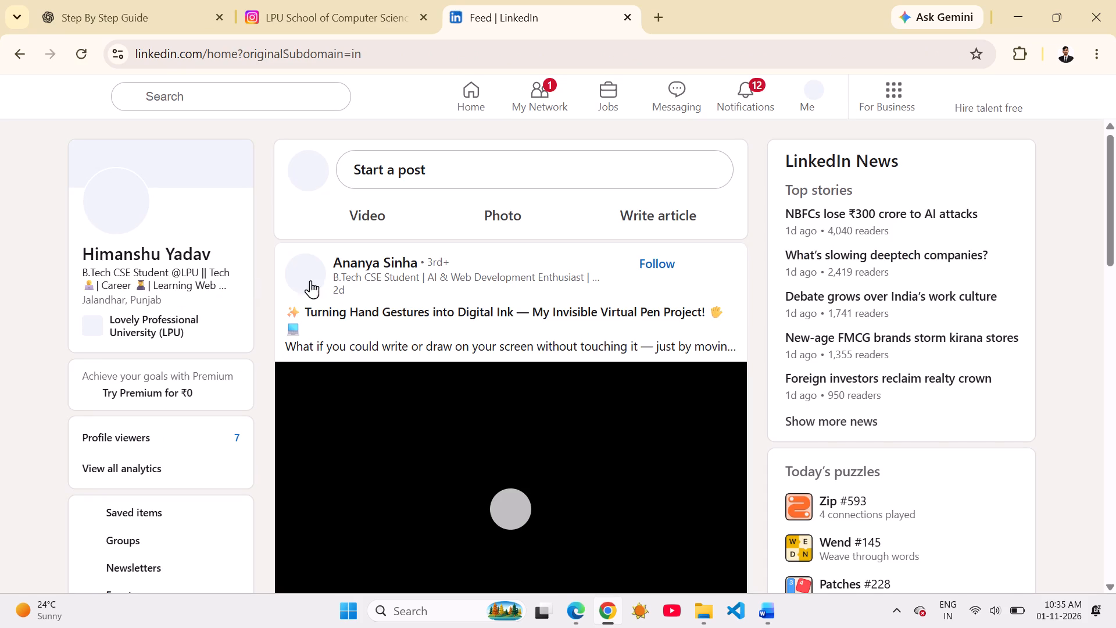
click(120, 205)
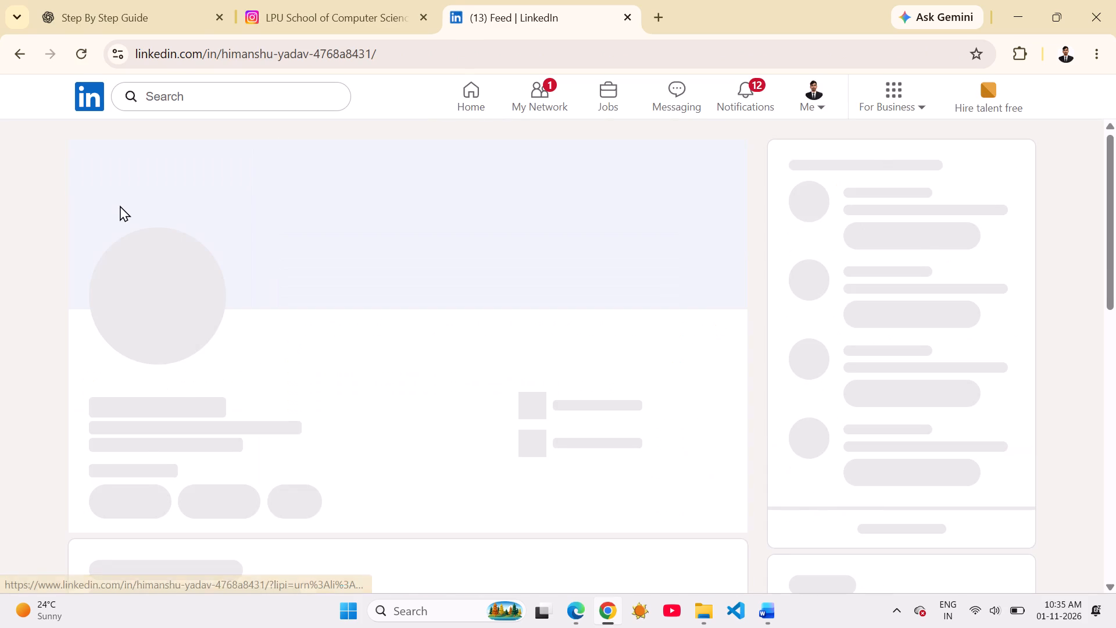
Examine the LinkedIn profile's intro section, including the background image, the Open to Work details and the profile photo.
scroll(451, 234, right, 1)
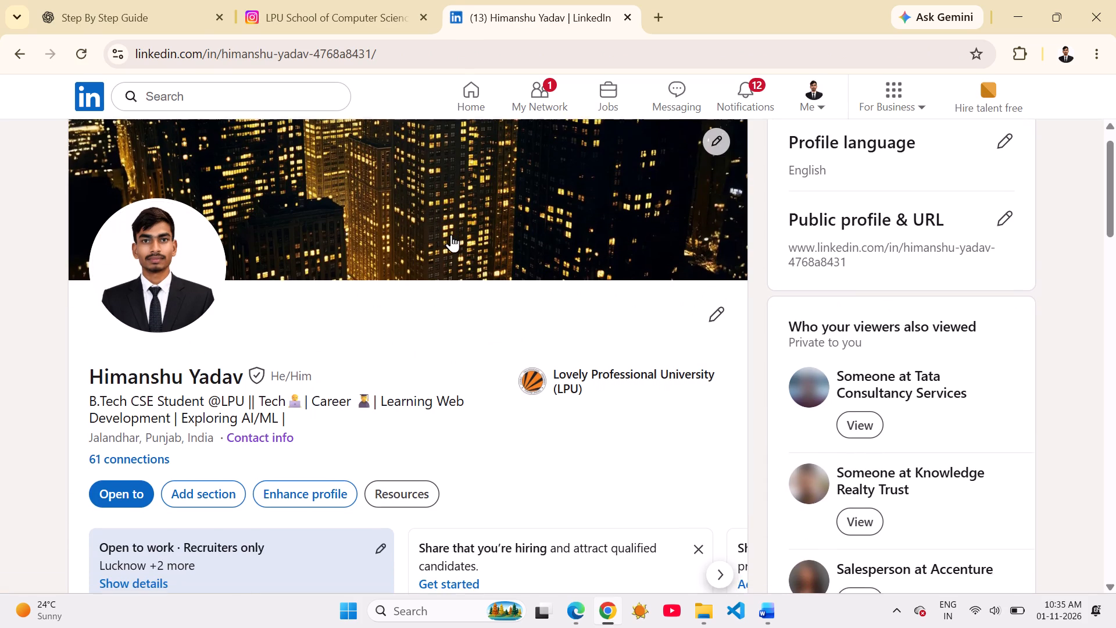
scroll(451, 234, right, 2)
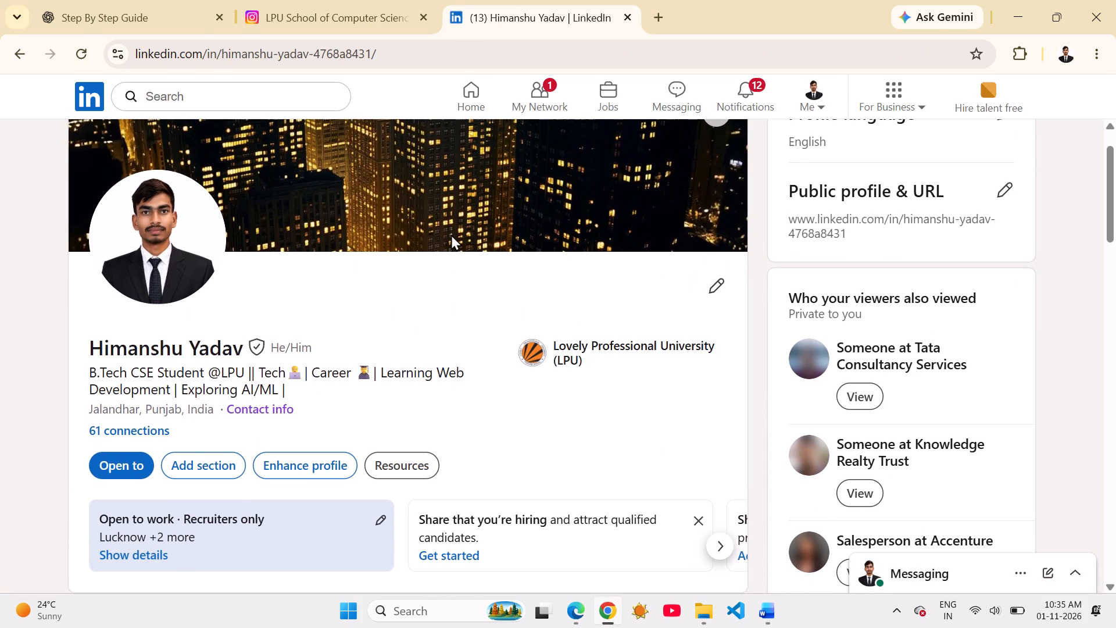
scroll(451, 234, right, 2)
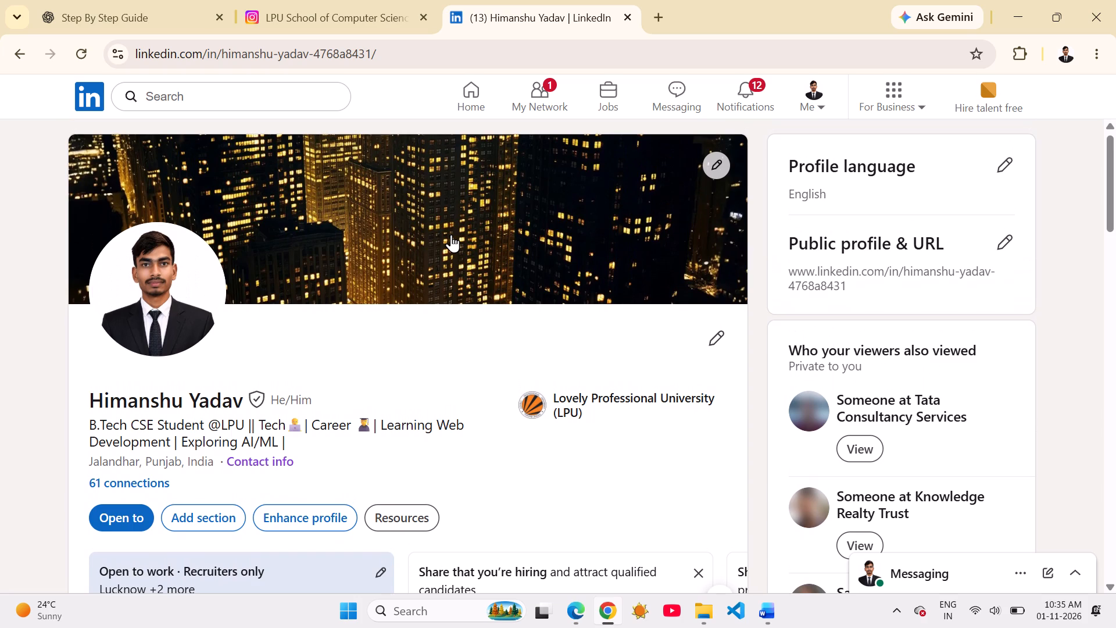
click(452, 235)
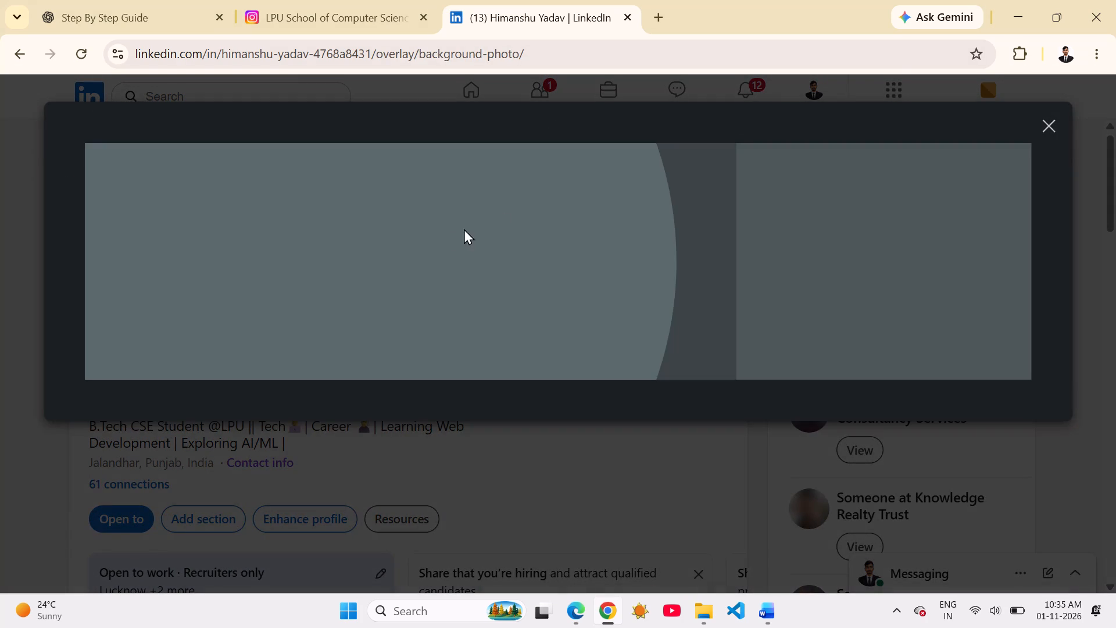
click(1057, 124)
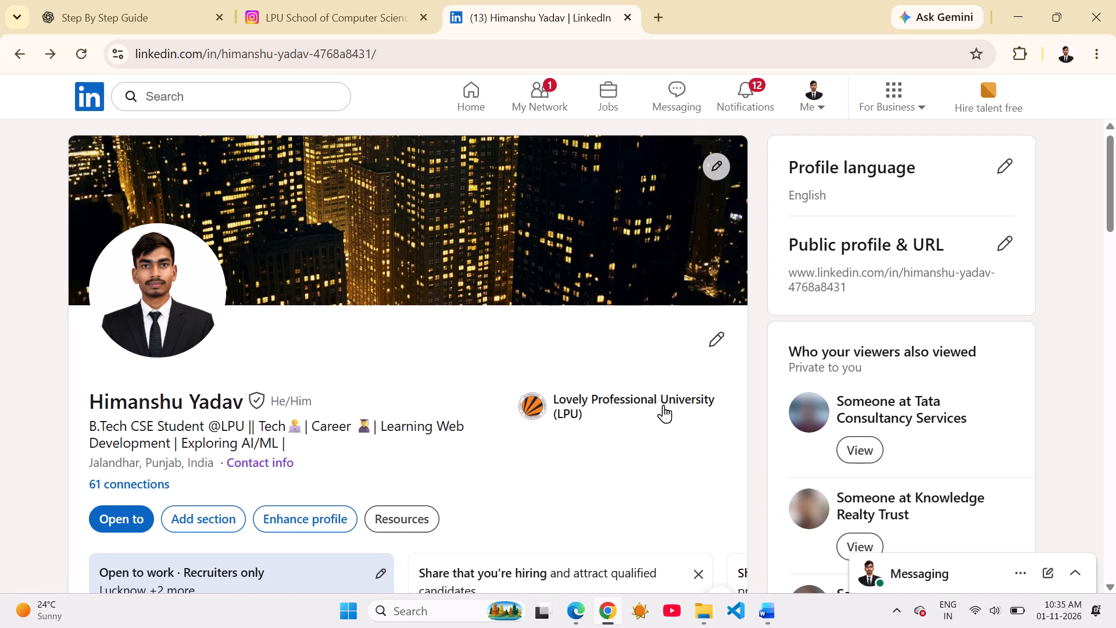
scroll(611, 467, down, 5)
scroll(611, 467, up, 1)
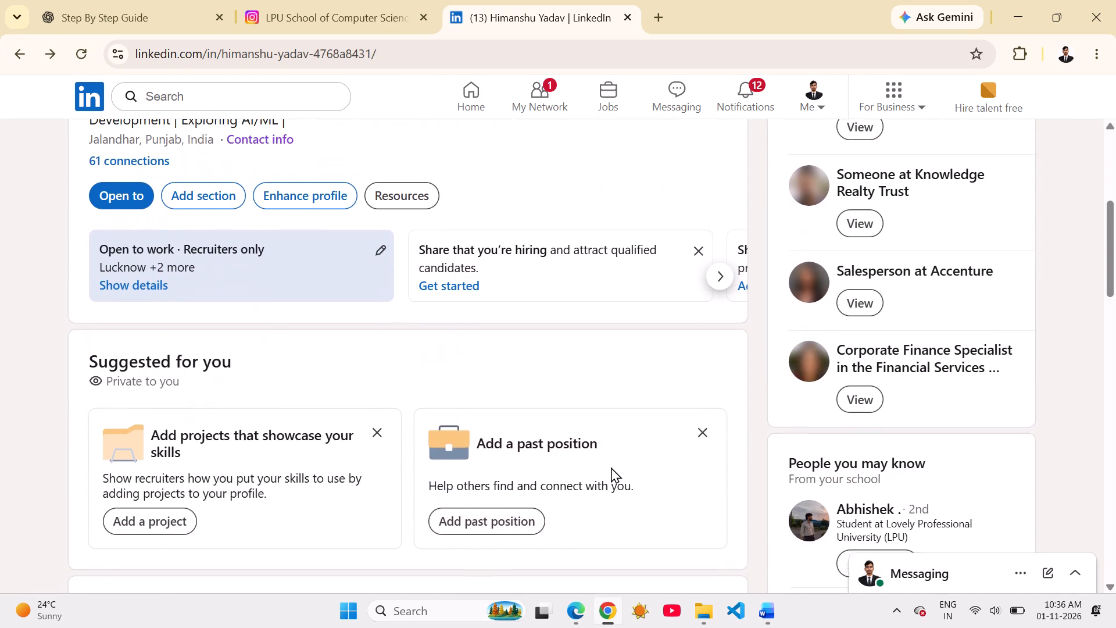
scroll(611, 467, up, 1)
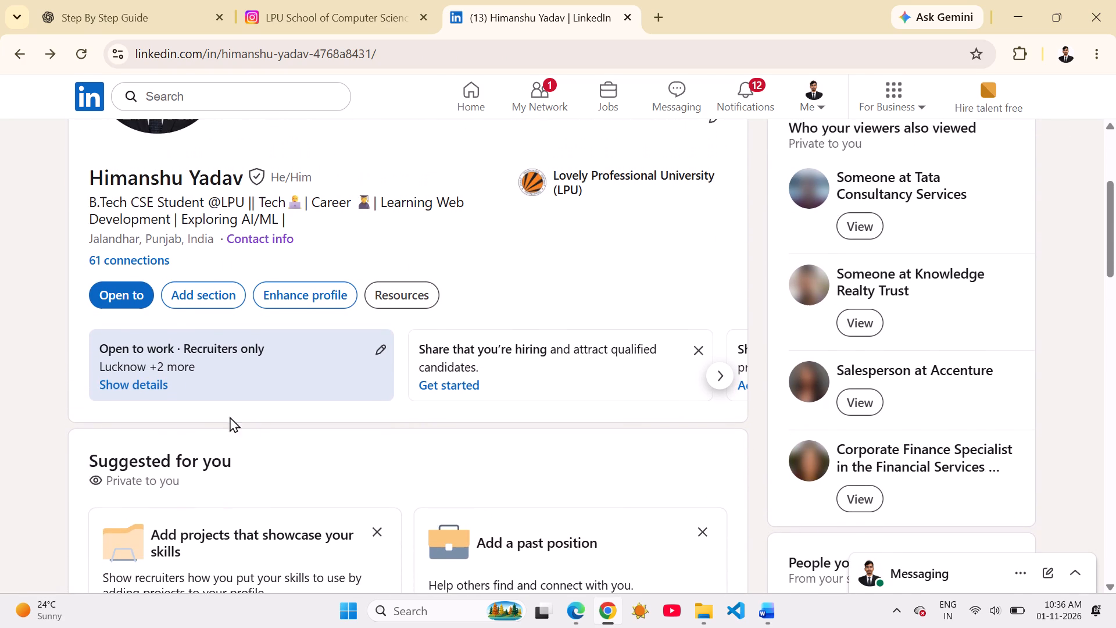
click(154, 377)
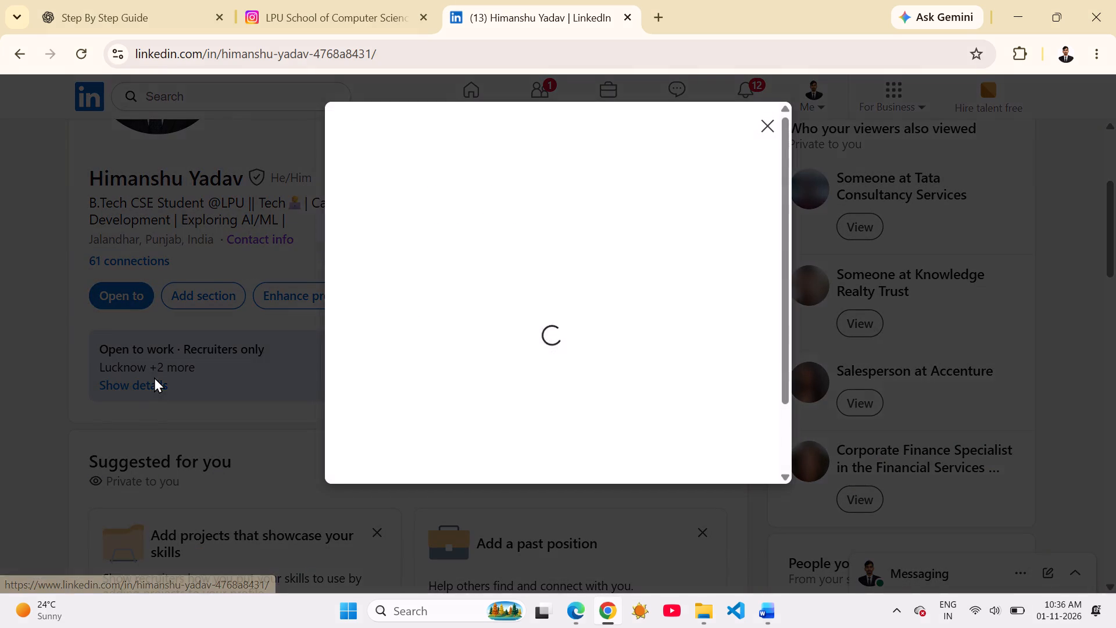
click(769, 121)
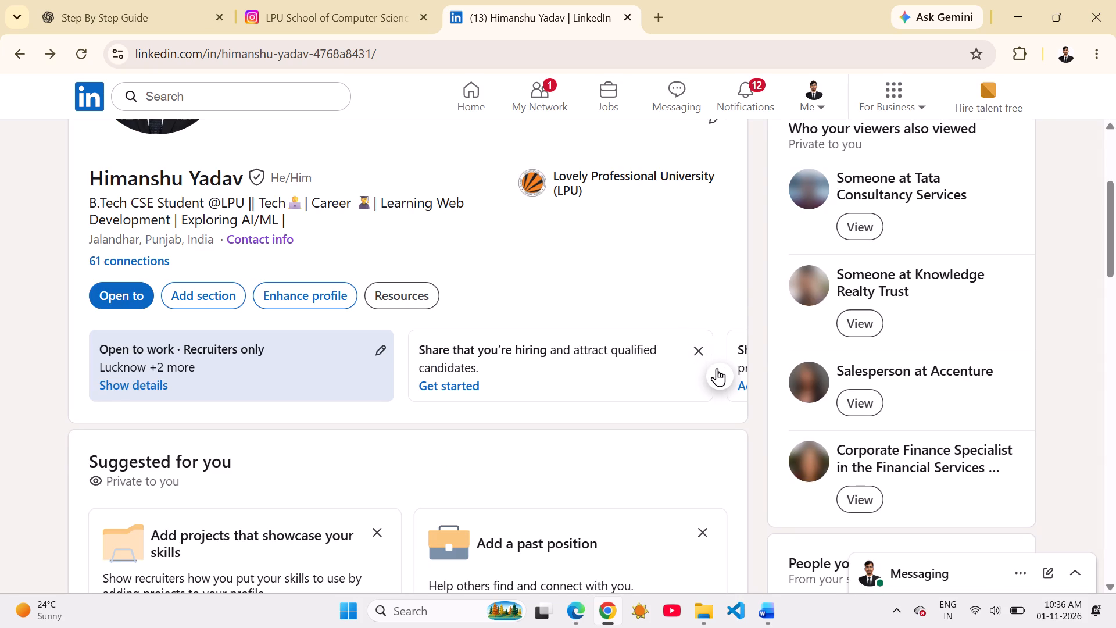
scroll(665, 276, up, 3)
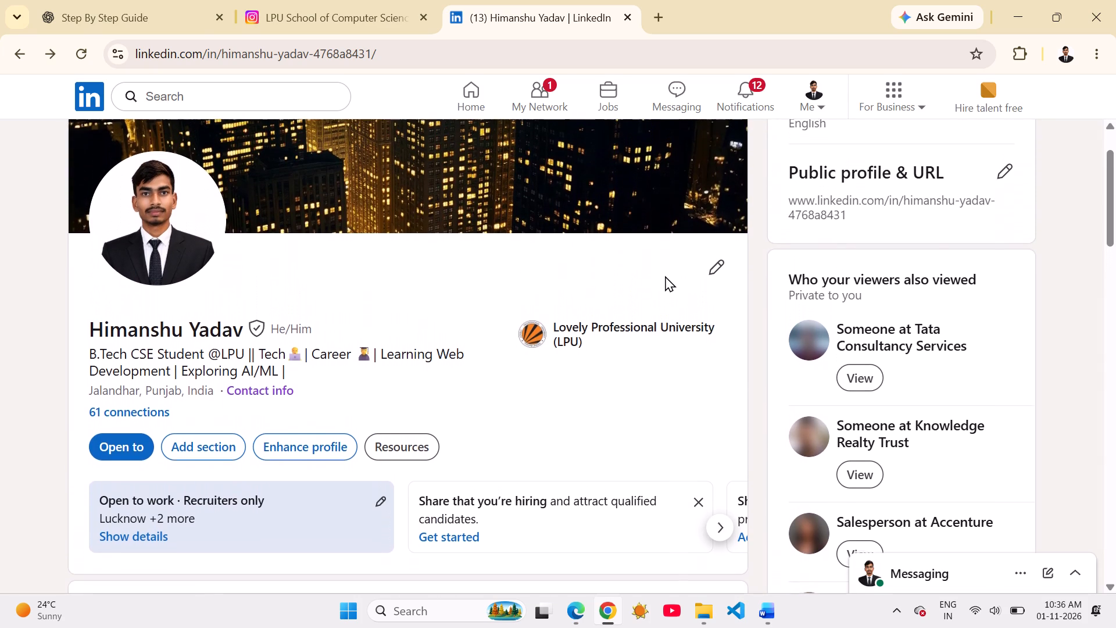
scroll(665, 276, up, 2)
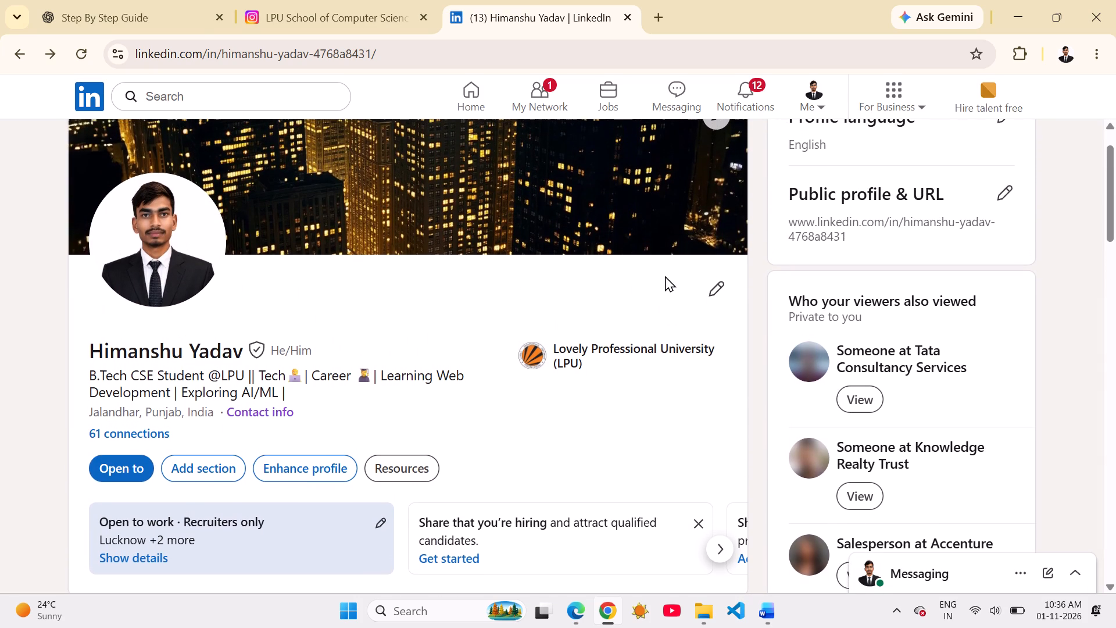
scroll(665, 276, up, 2)
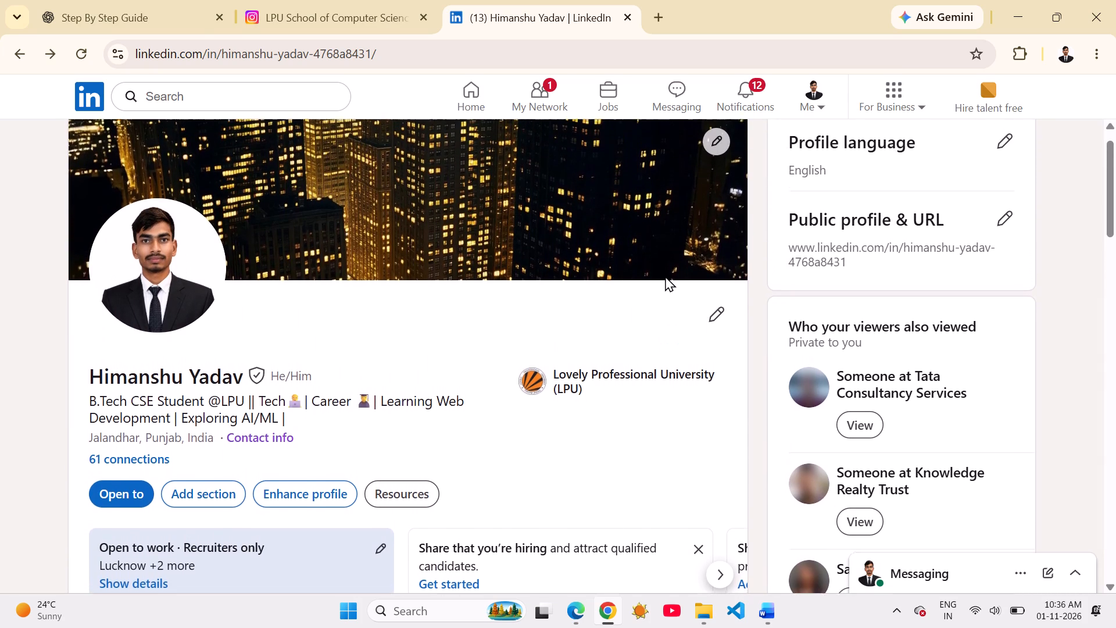
scroll(665, 276, up, 2)
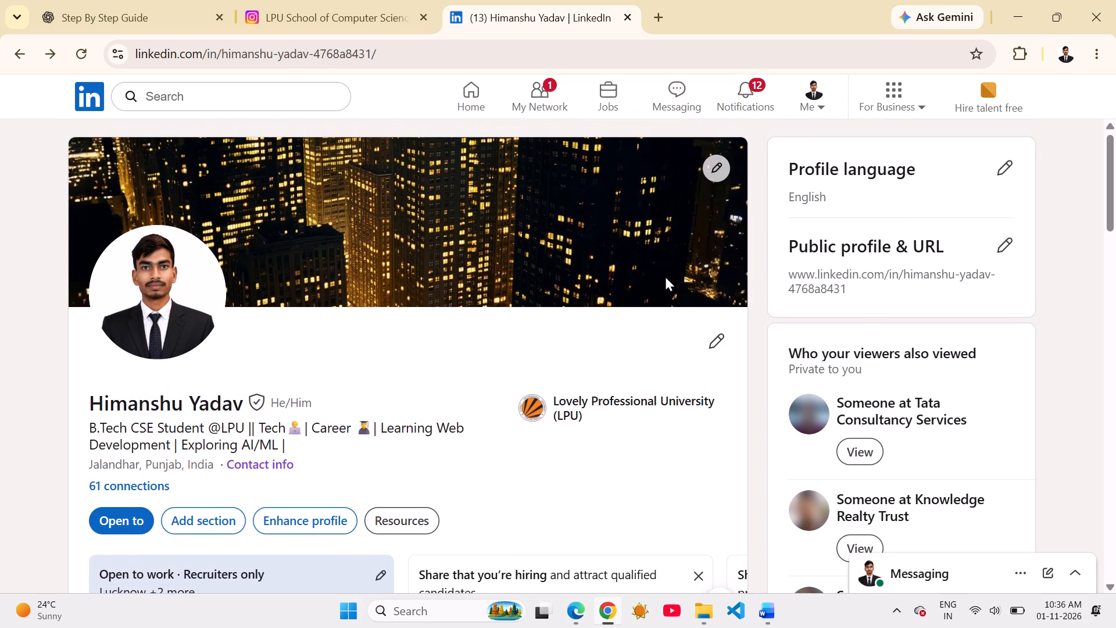
scroll(665, 276, up, 1)
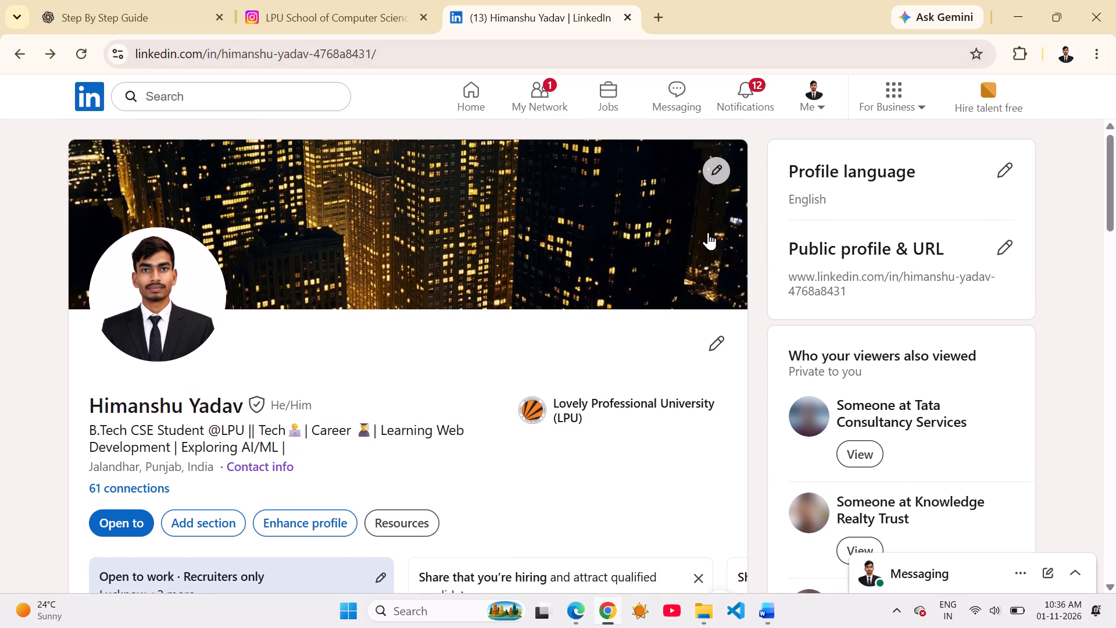
click(598, 348)
click(137, 327)
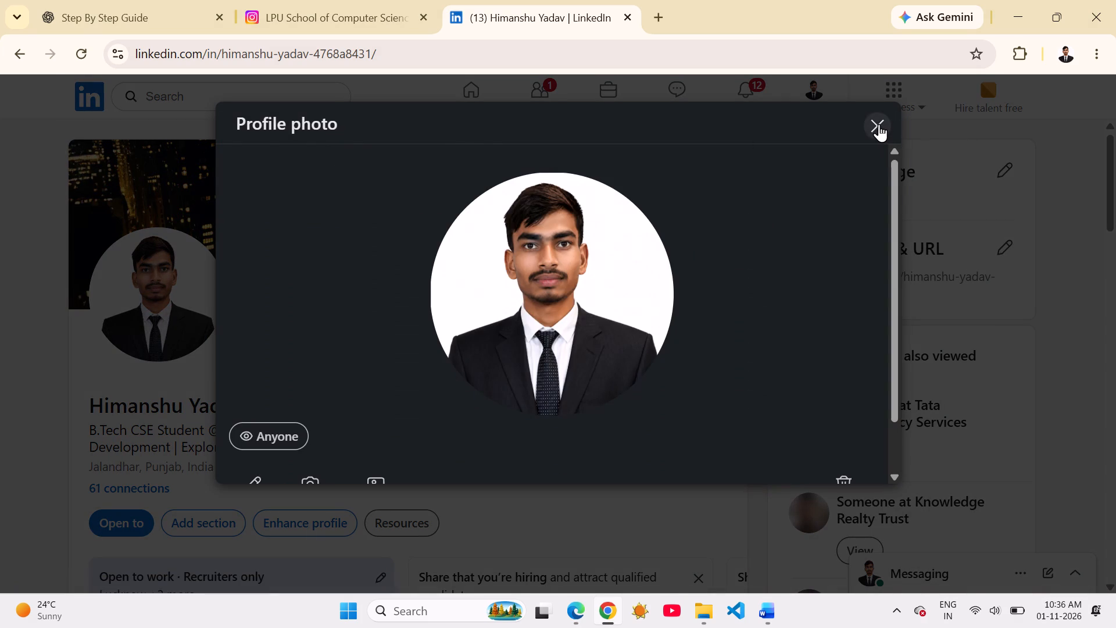
click(879, 124)
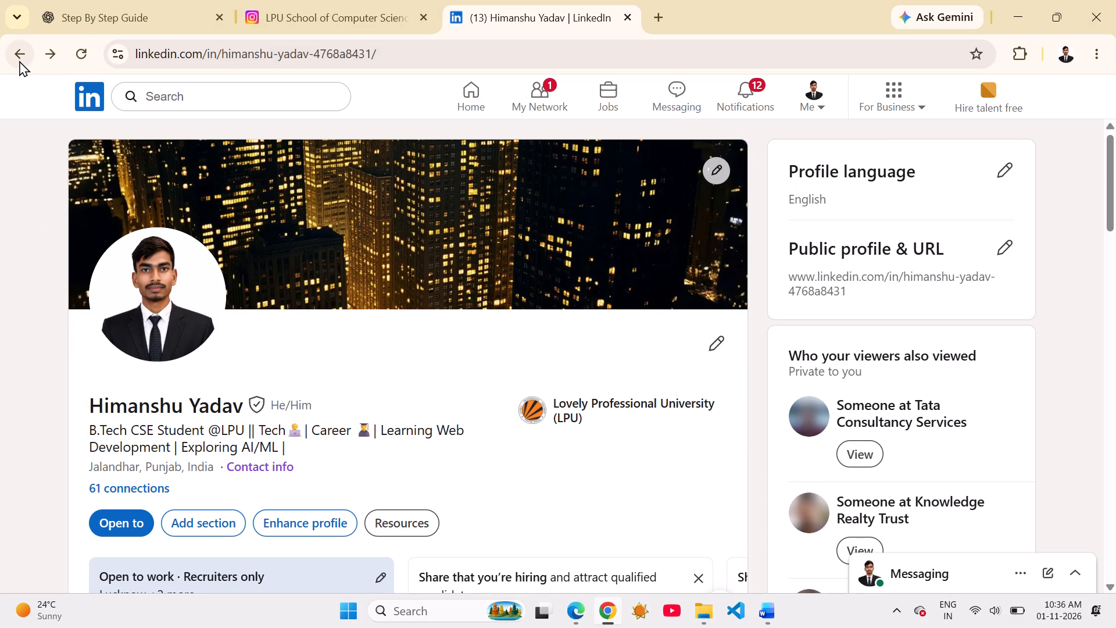
Return to the LinkedIn feed, reopen the own profile, and capture a screenshot of the top of the profile page.
click(19, 61)
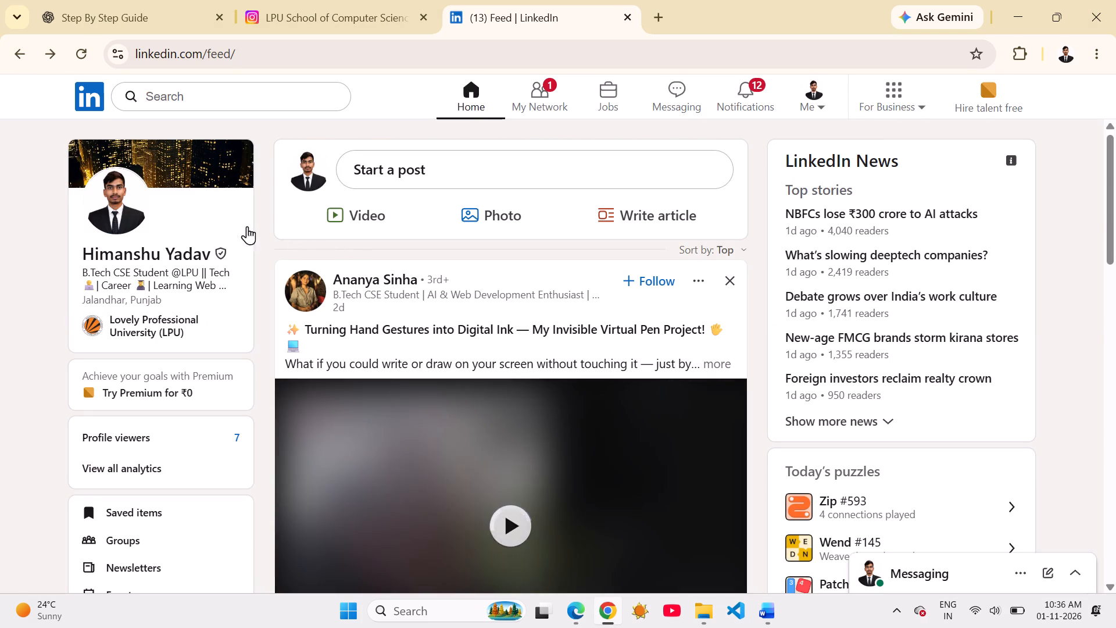
click(817, 82)
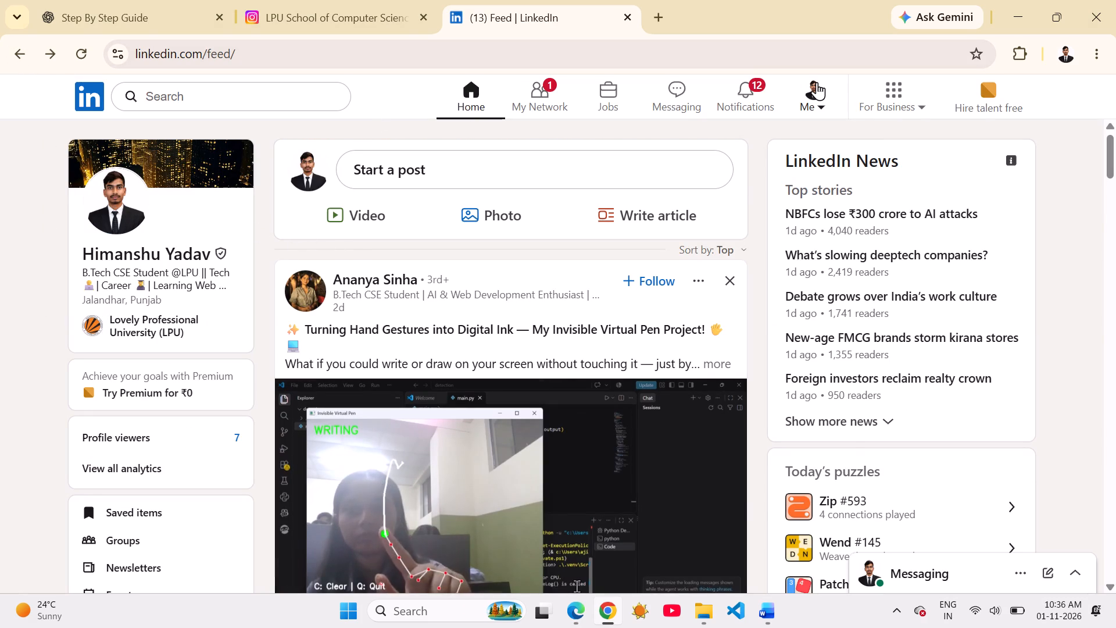
click(643, 160)
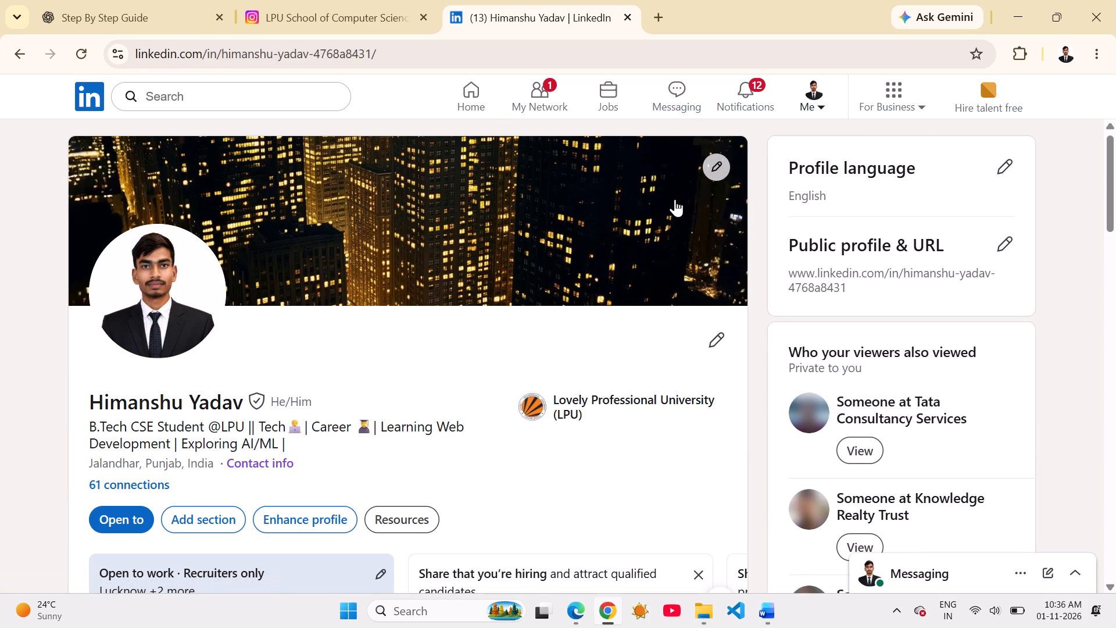
click(754, 322)
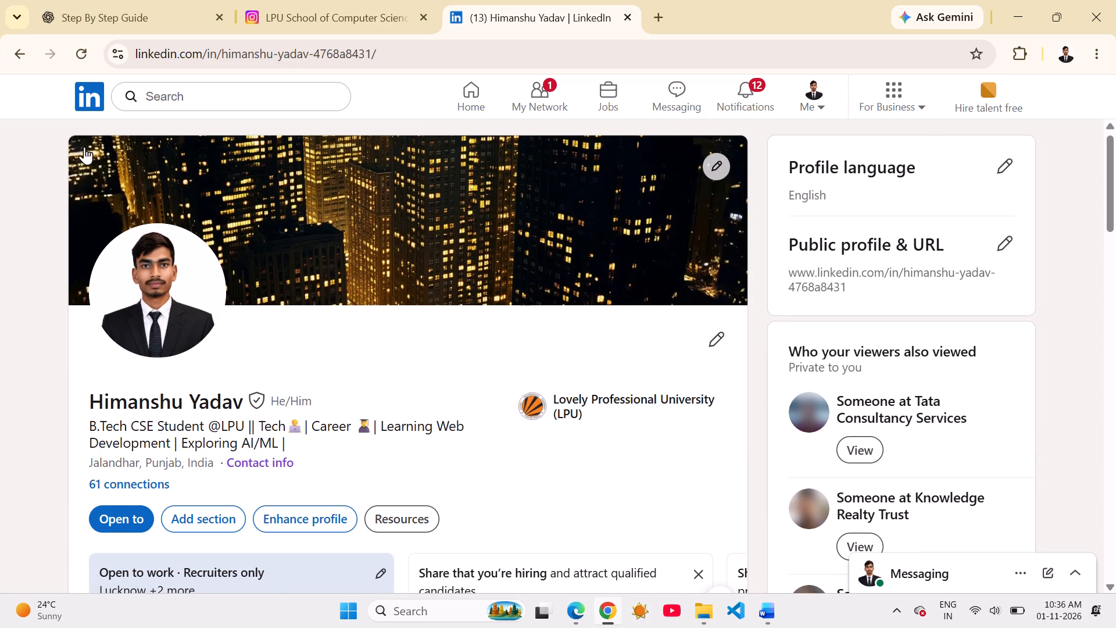
key(Print)
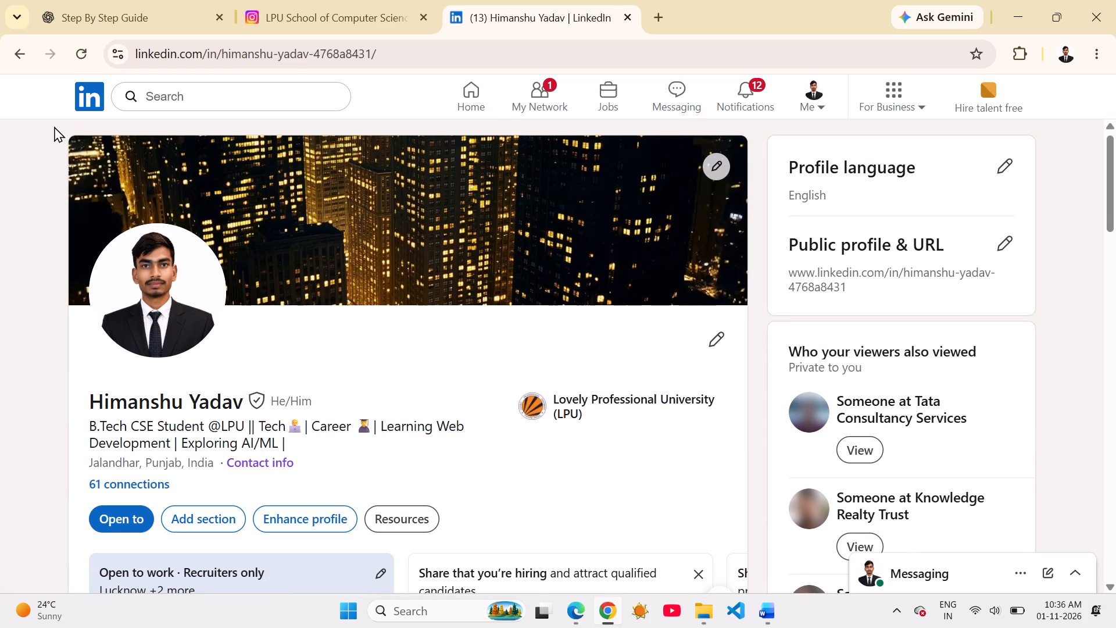
click(54, 129)
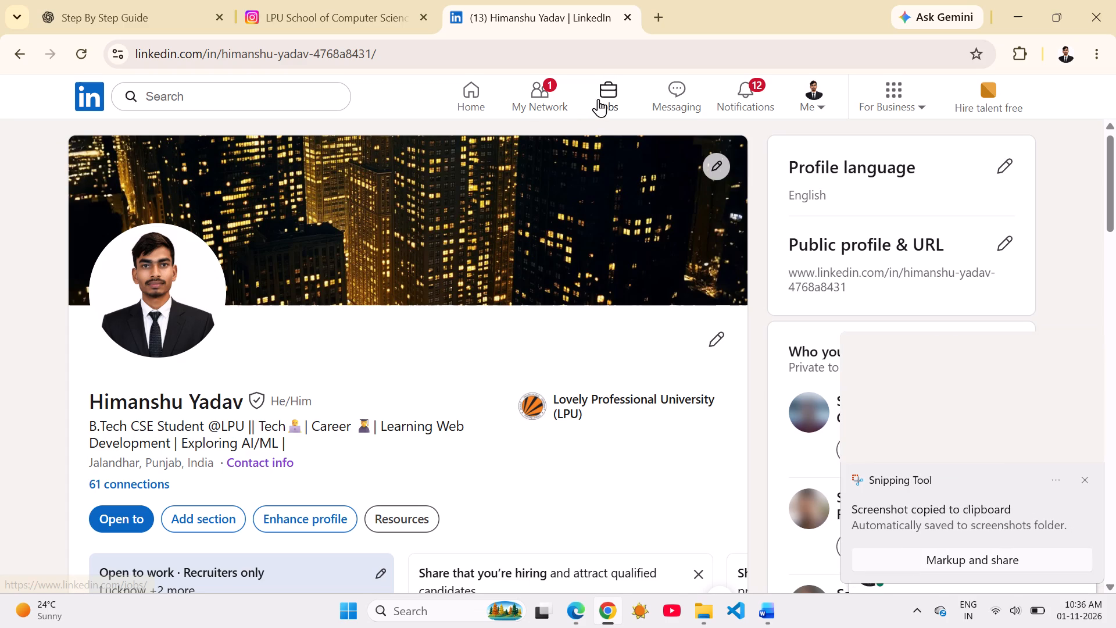
Reopen the own LinkedIn profile from its top and zoom the page out to fit more of the profile on screen.
click(813, 98)
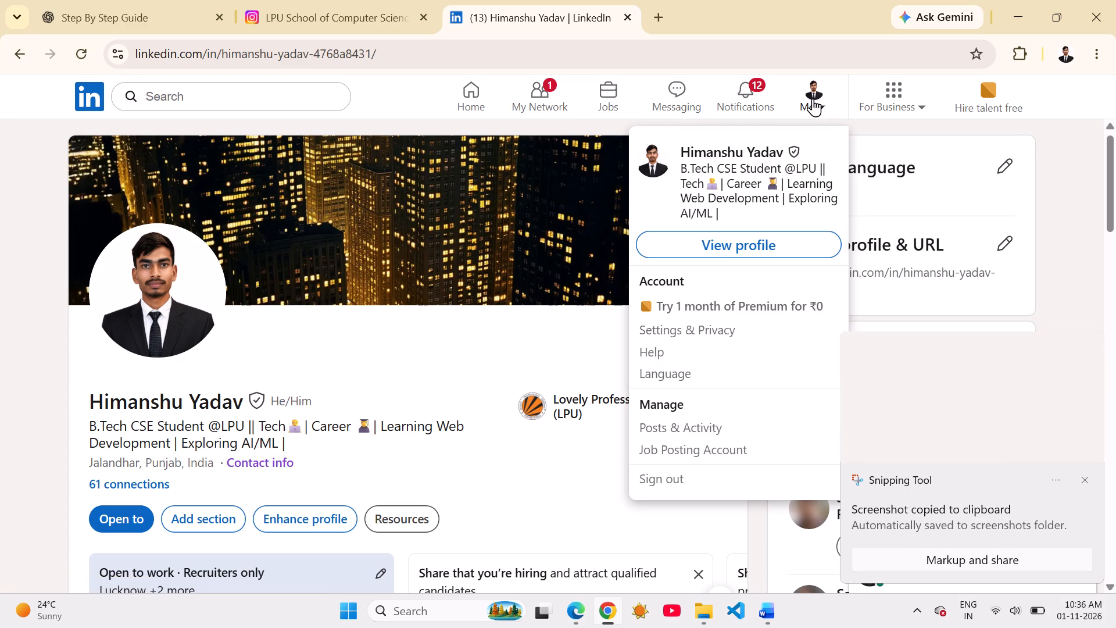
click(731, 238)
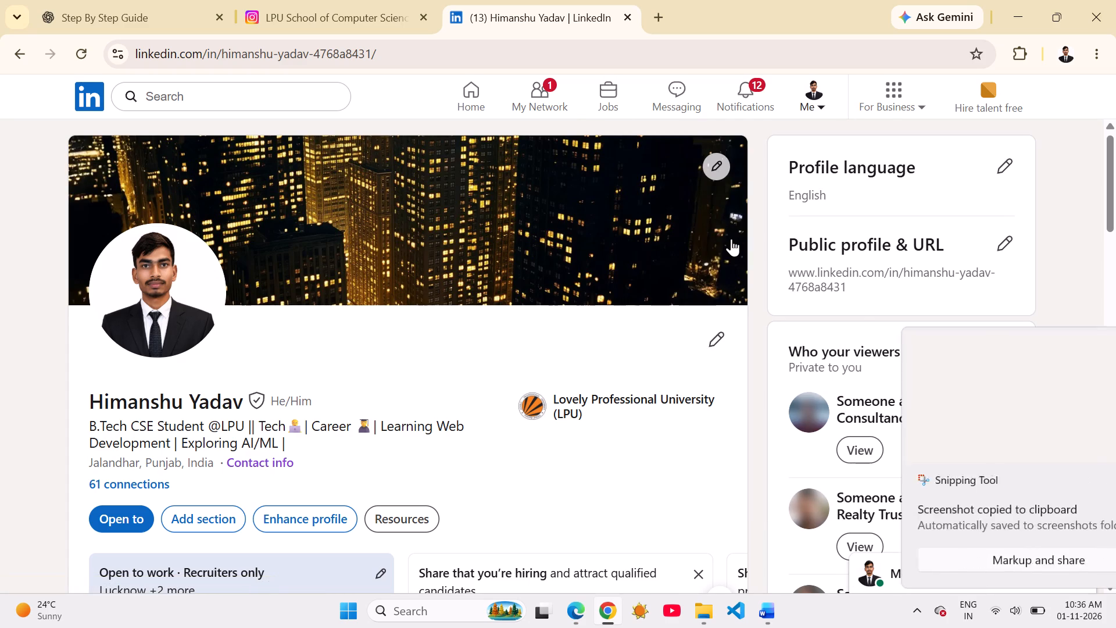
click(822, 99)
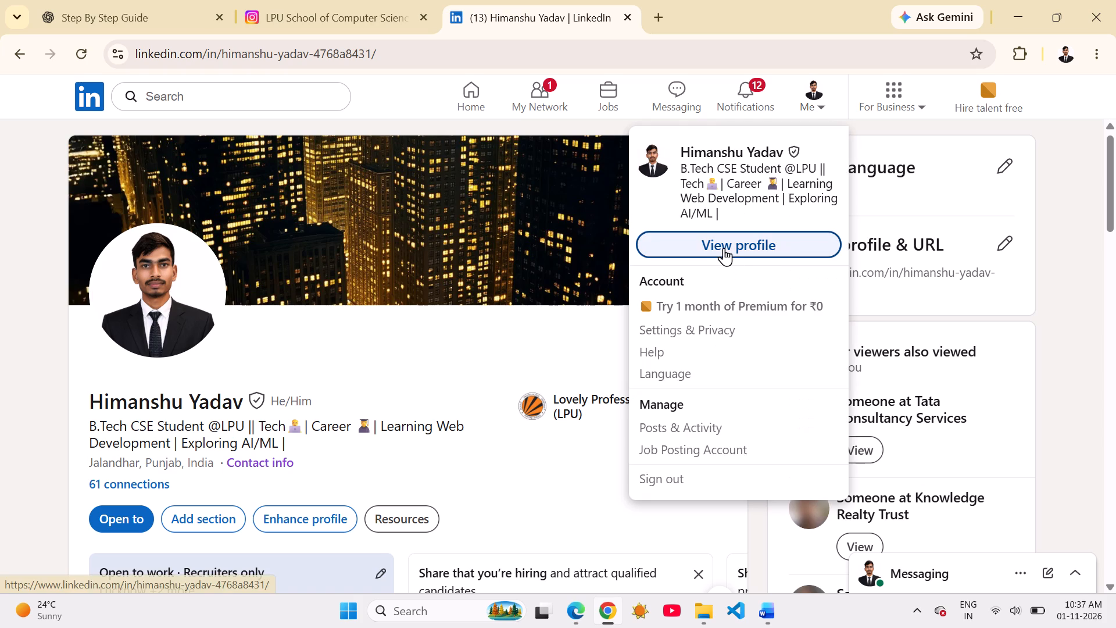
drag(724, 248, 727, 269)
click(720, 255)
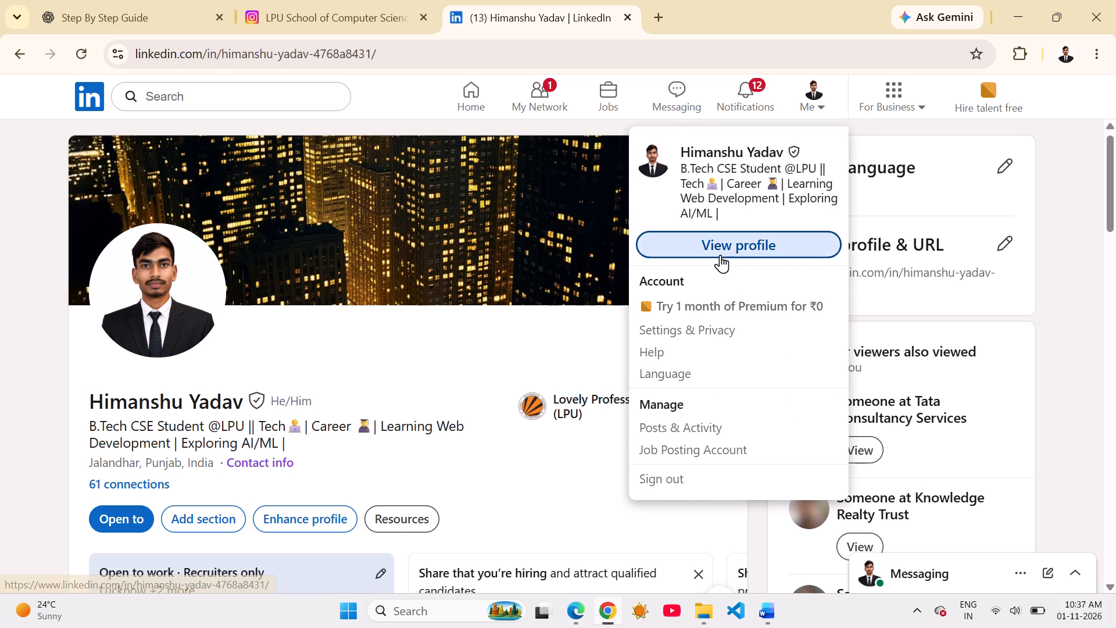
scroll(2, 266, up, 1)
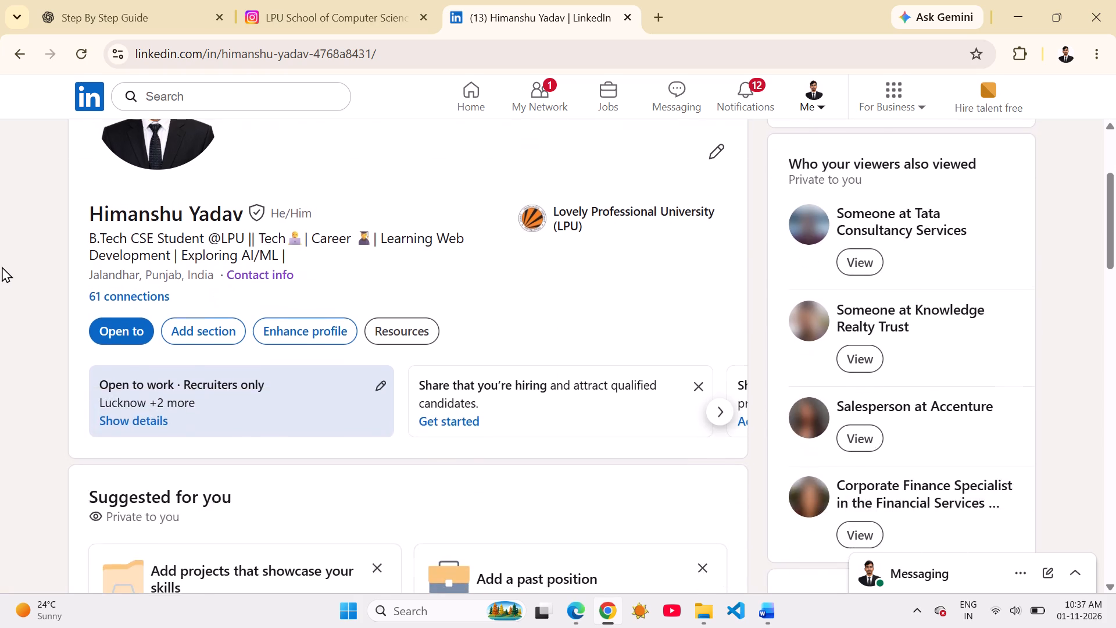
scroll(2, 266, up, 2)
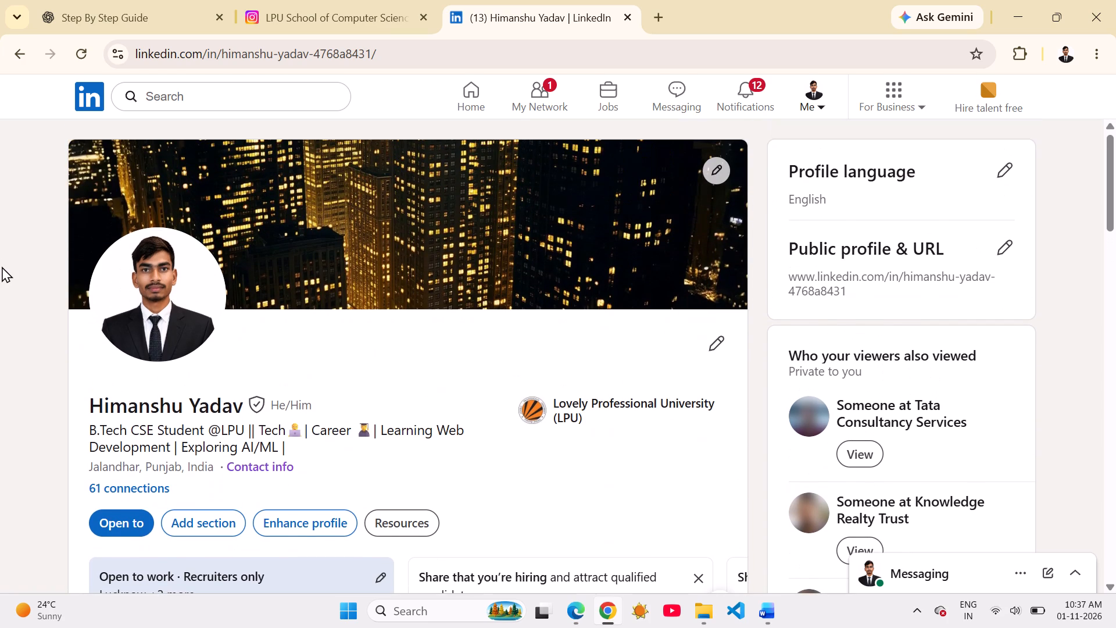
key(ctrl+minus)
key(ctrl+minus)
key(ctrl+minus)
key(ctrl+minus)
text(-----)
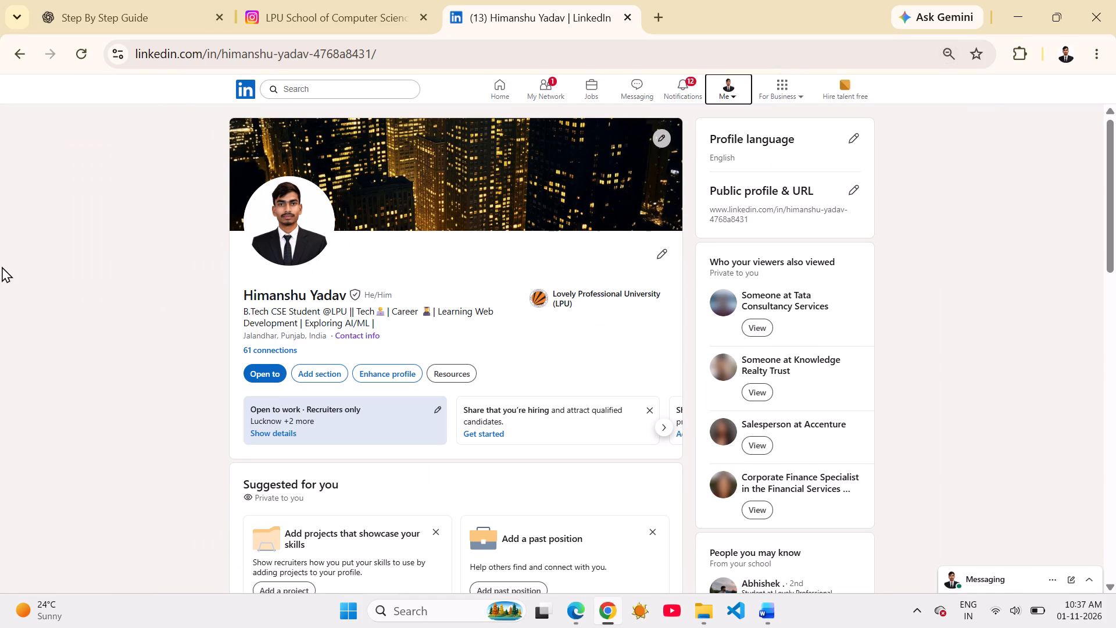
View the Open to Work details on the LinkedIn profile and close them again.
click(266, 434)
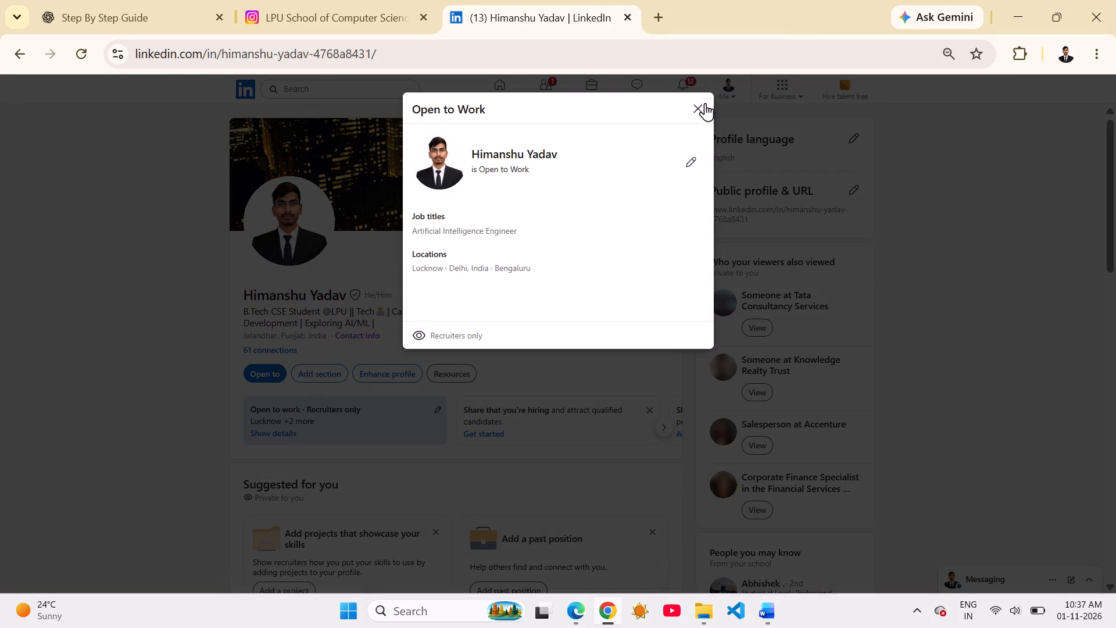
click(700, 105)
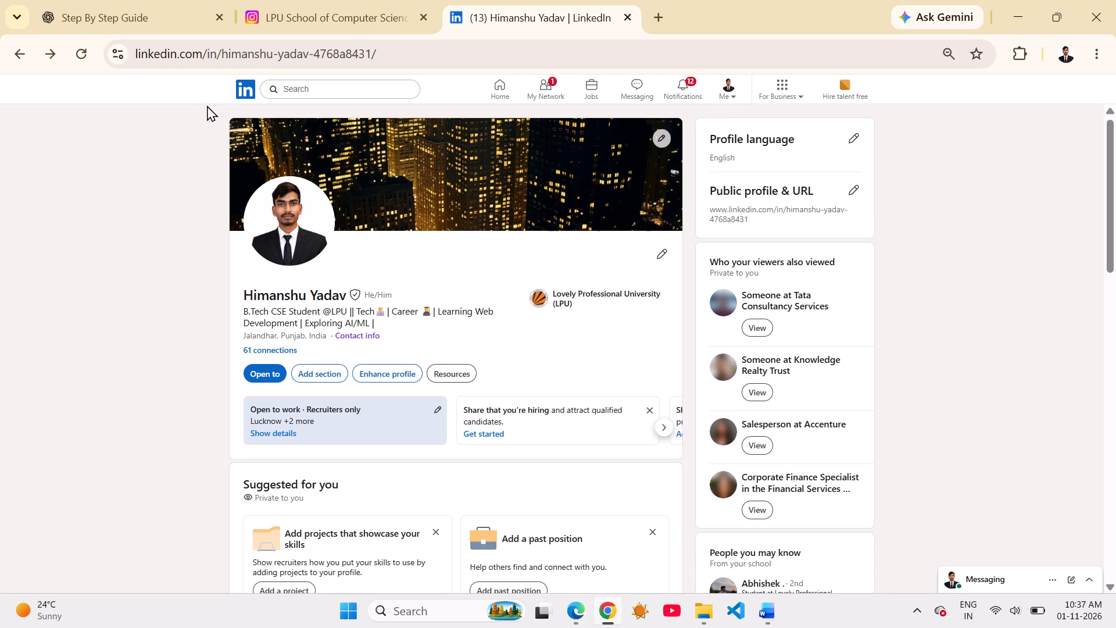
Capture a screenshot of the profile's intro card, from the background image down to the Open to work box.
key(Print)
click(209, 113)
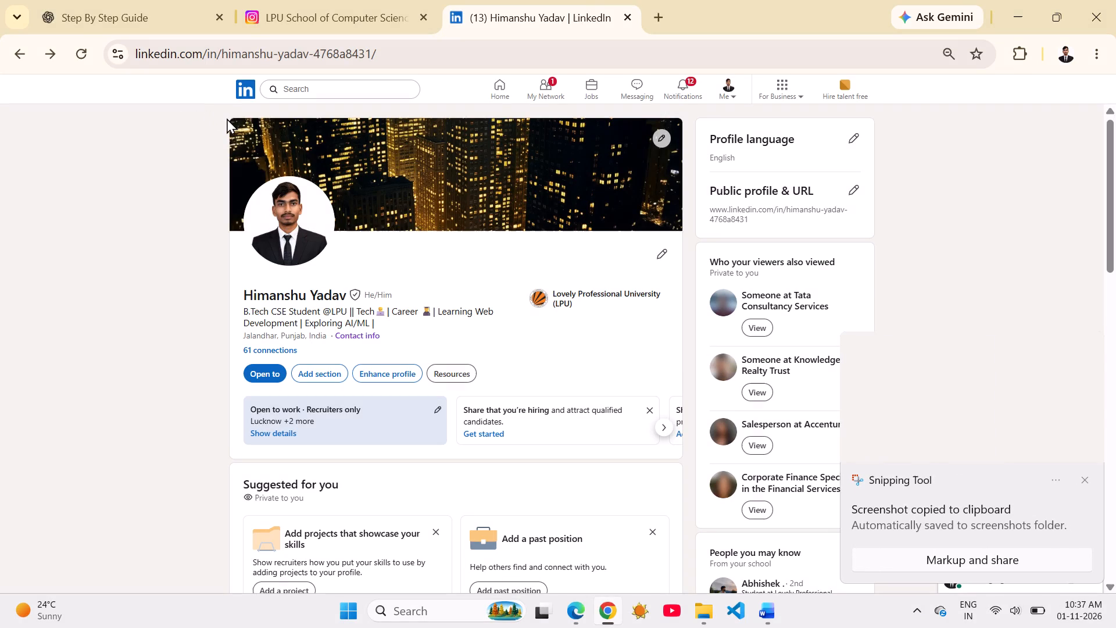
key(Print)
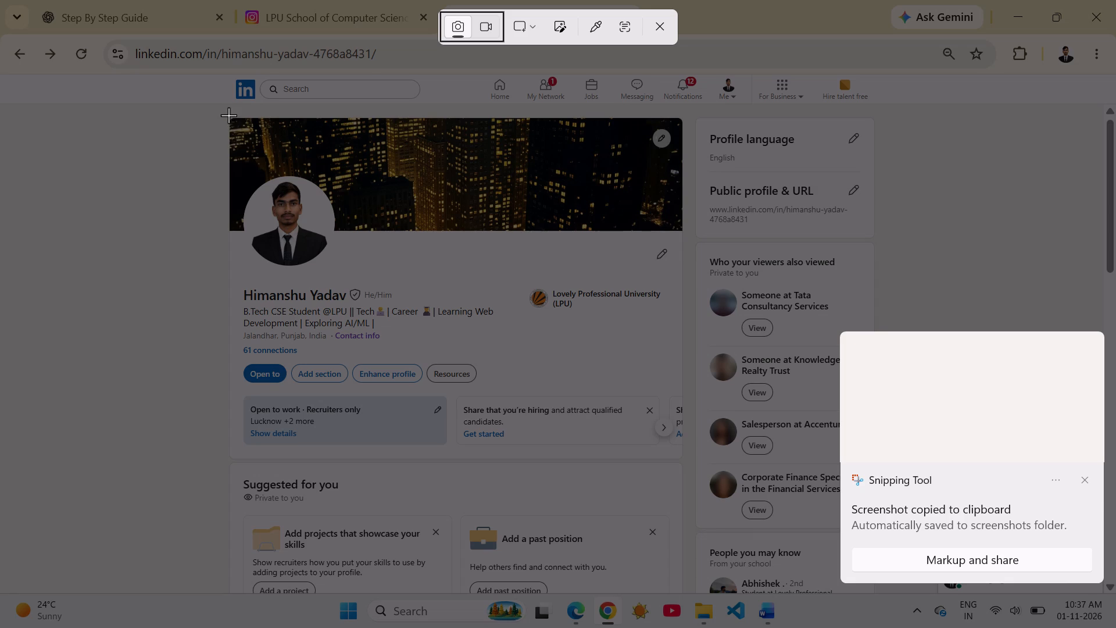
drag(226, 115, 588, 218)
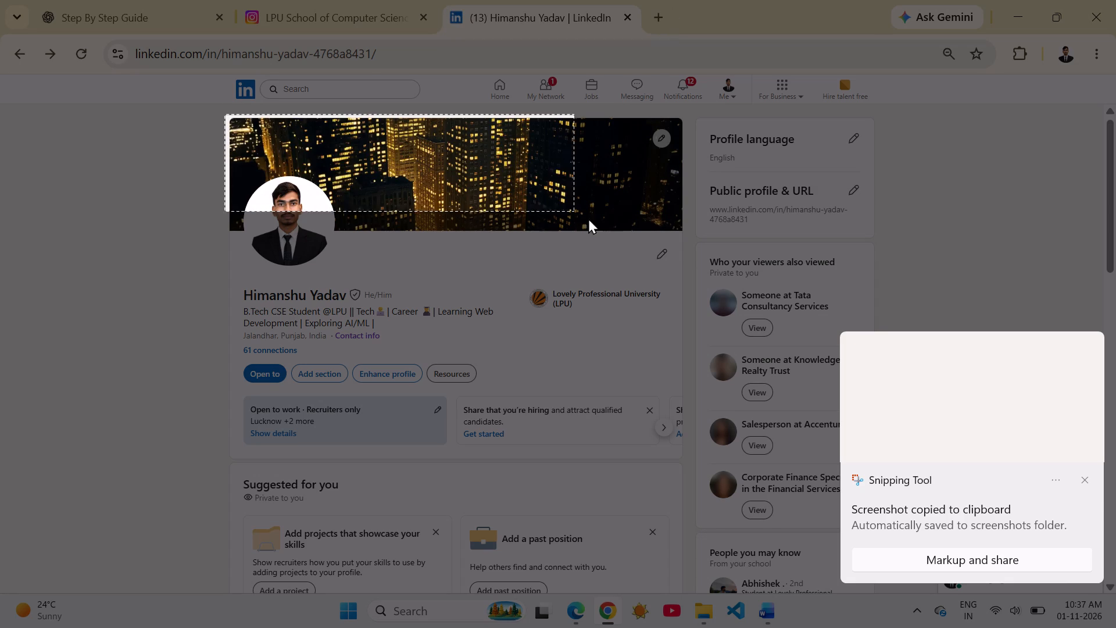
drag(588, 218, 688, 445)
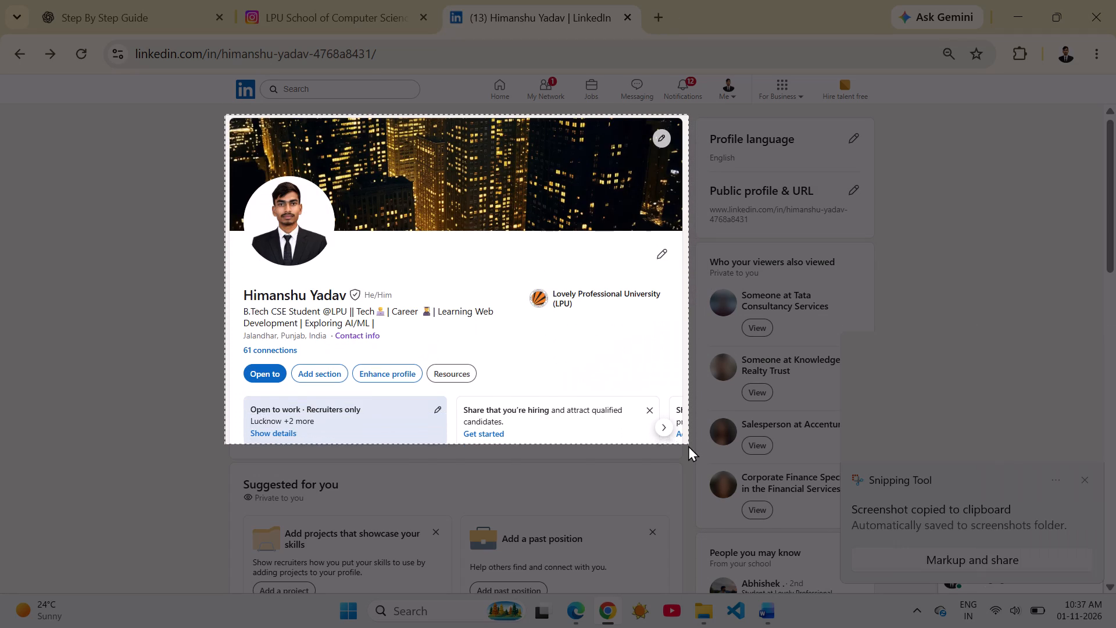
drag(688, 445, 688, 519)
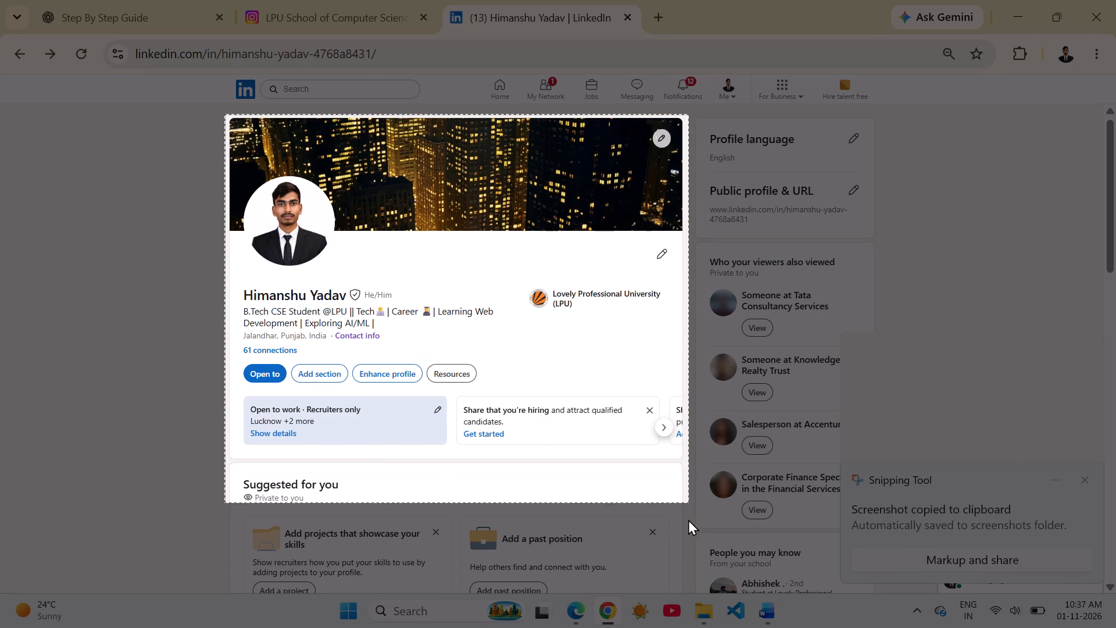
drag(688, 519, 693, 477)
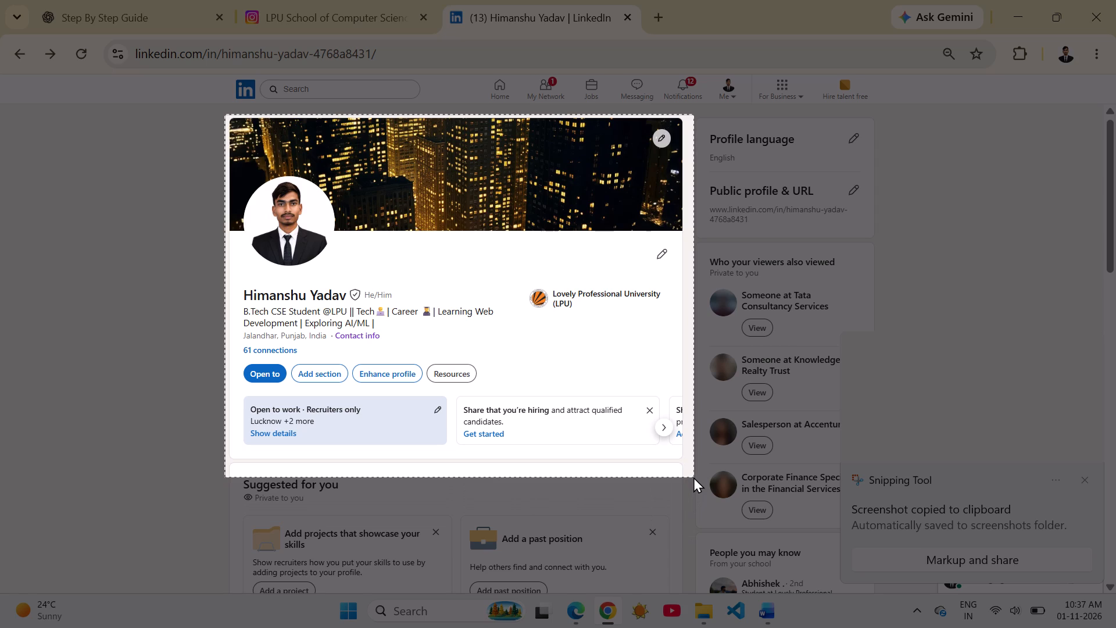
drag(693, 477, 693, 468)
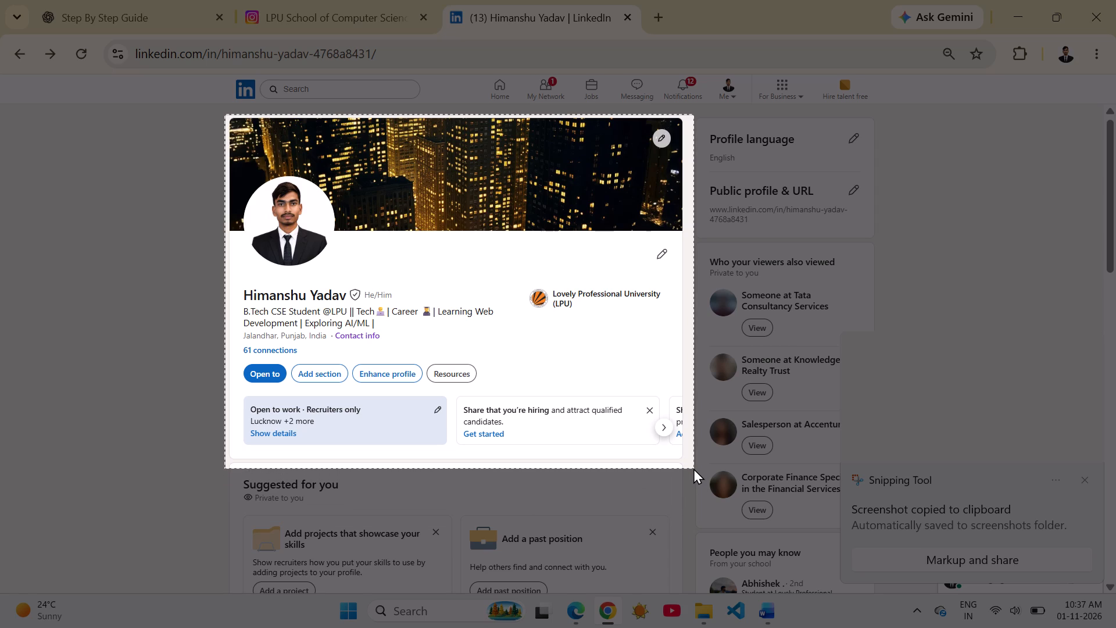
drag(693, 468, 685, 458)
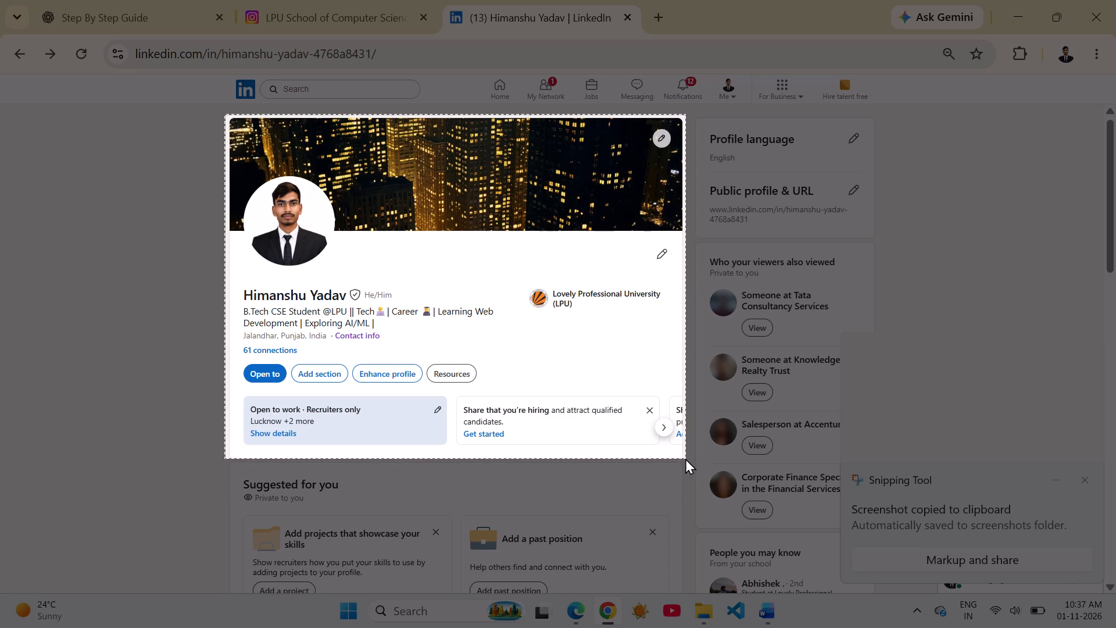
drag(685, 458, 687, 463)
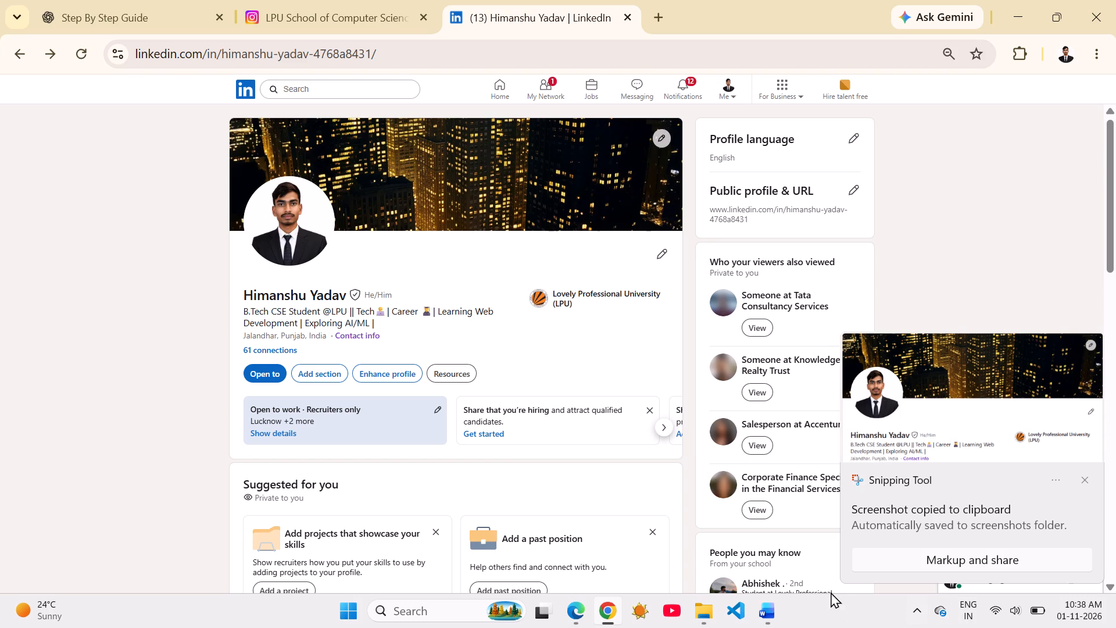
Switch to the CA2 report in Word and paste the profile screenshot on a new line below the 4.1 LinkedIn Profile headline text.
click(767, 611)
click(702, 575)
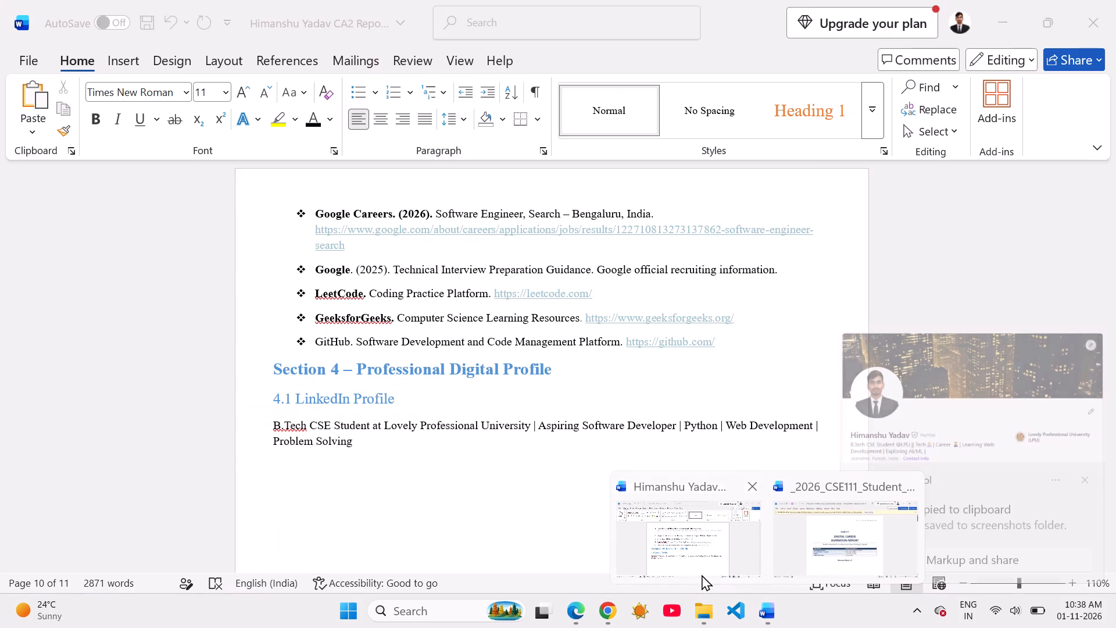
click(364, 512)
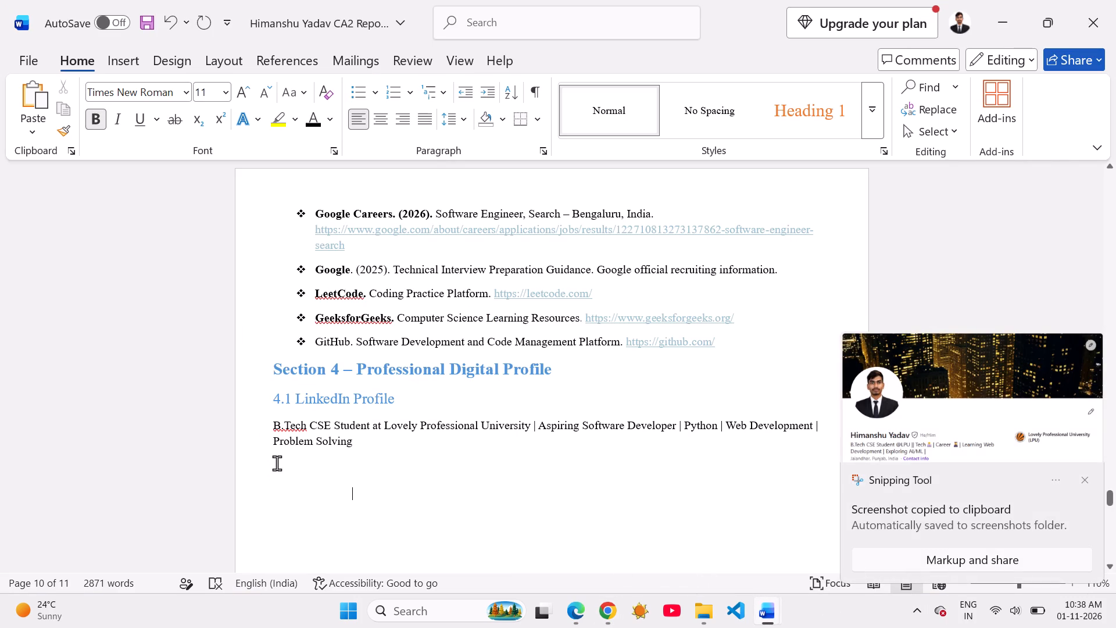
click(278, 459)
click(369, 441)
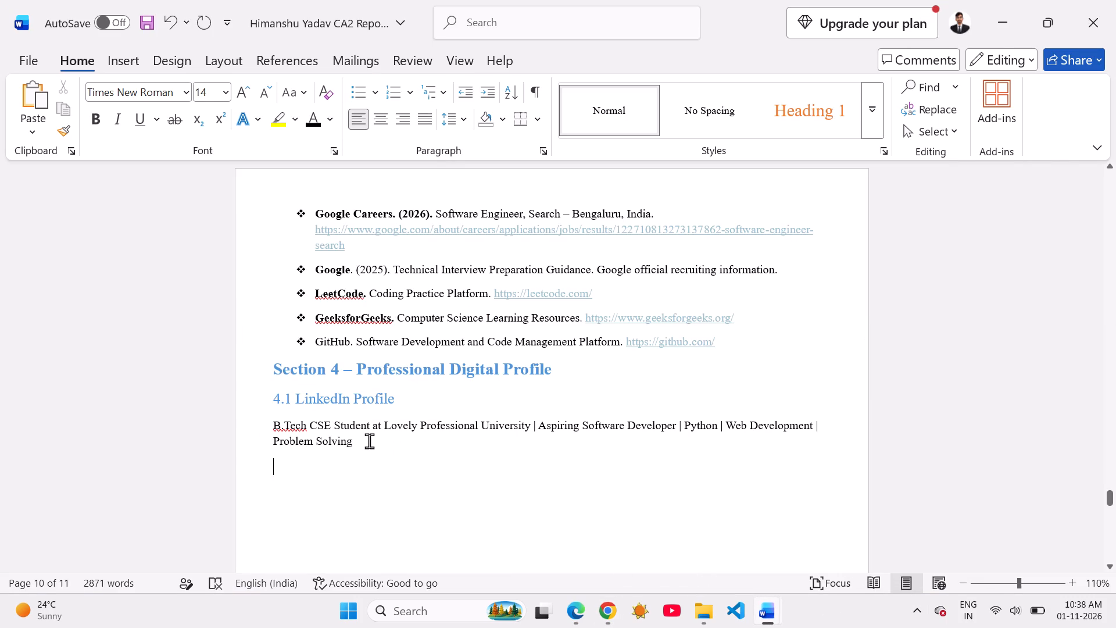
key(Return)
key(ctrl+v)
ctrl+scroll(369, 441, down, 5)
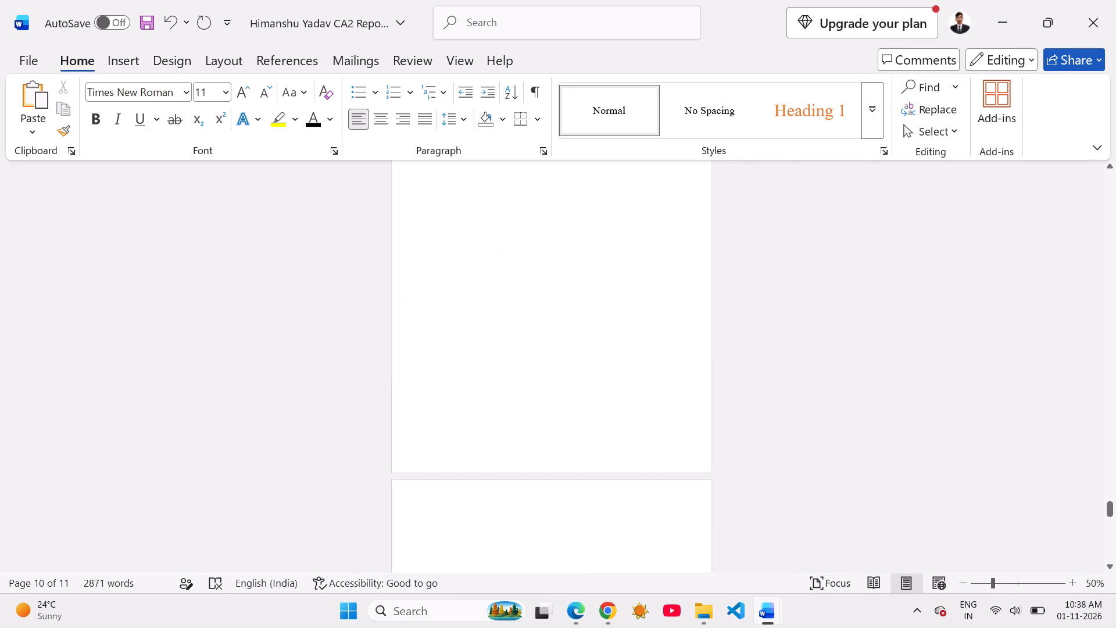
ctrl+scroll(369, 441, down, 2)
ctrl+scroll(369, 441, up, 2)
scroll(442, 405, right, 1)
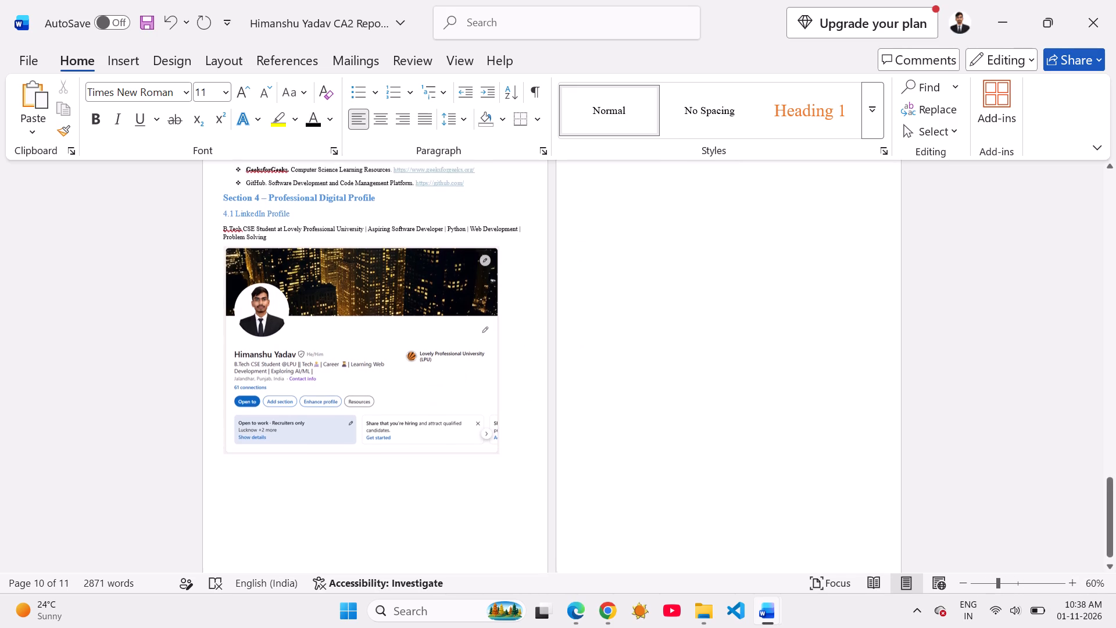
scroll(442, 405, right, 1)
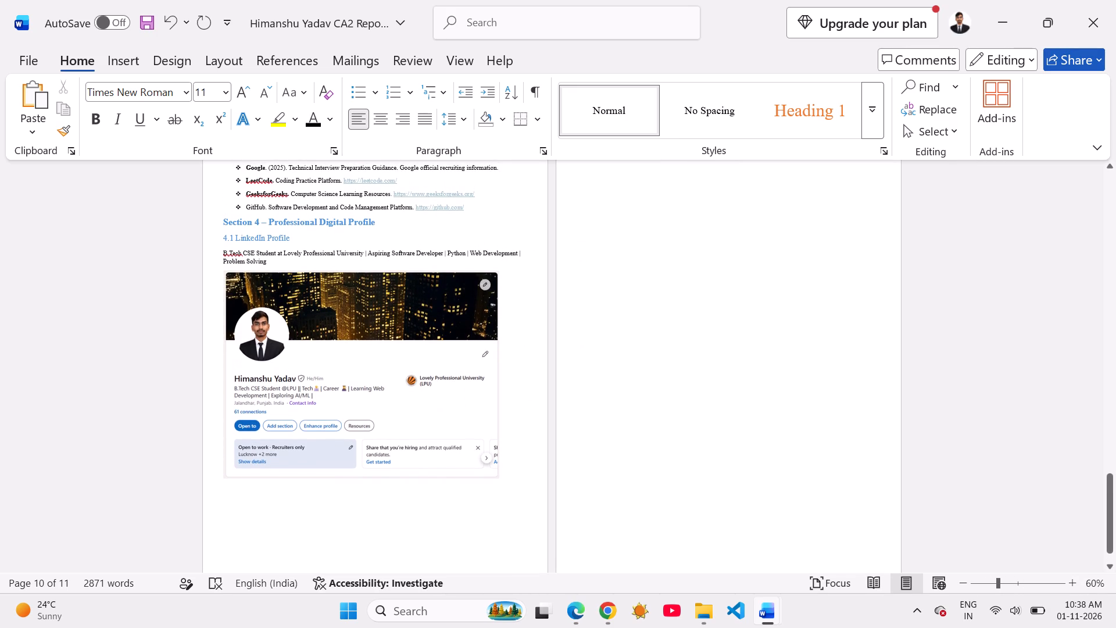
scroll(442, 405, right, 1)
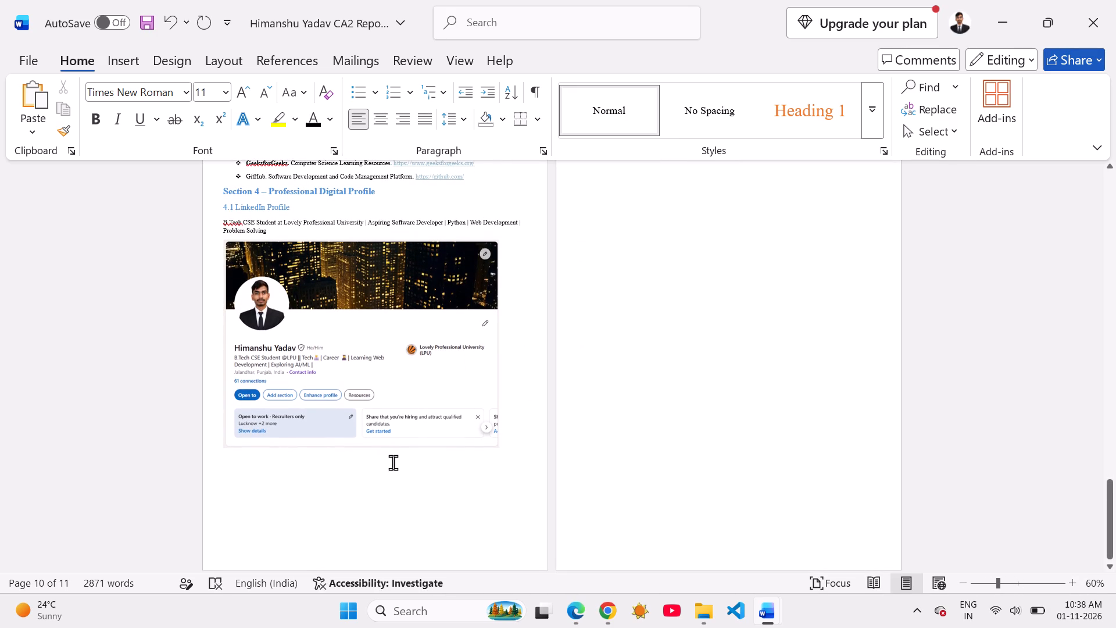
Place the text cursor on the empty line below the profile screenshot and set that line to justified alignment.
click(229, 457)
ctrl+scroll(229, 457, up, 3)
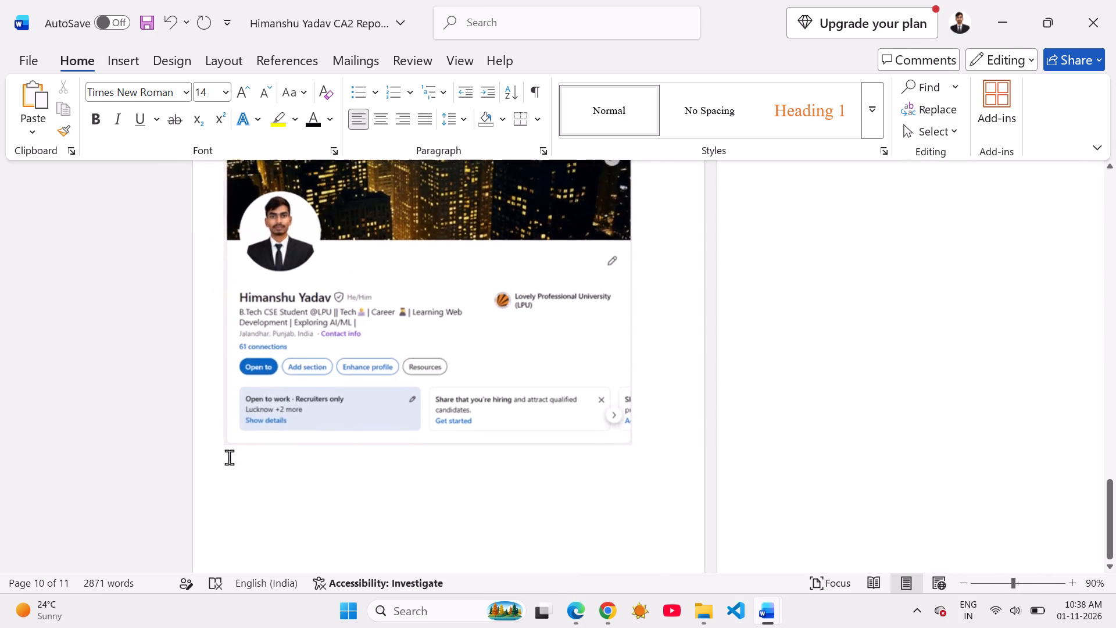
ctrl+scroll(229, 457, up, 1)
ctrl+scroll(229, 457, down, 1)
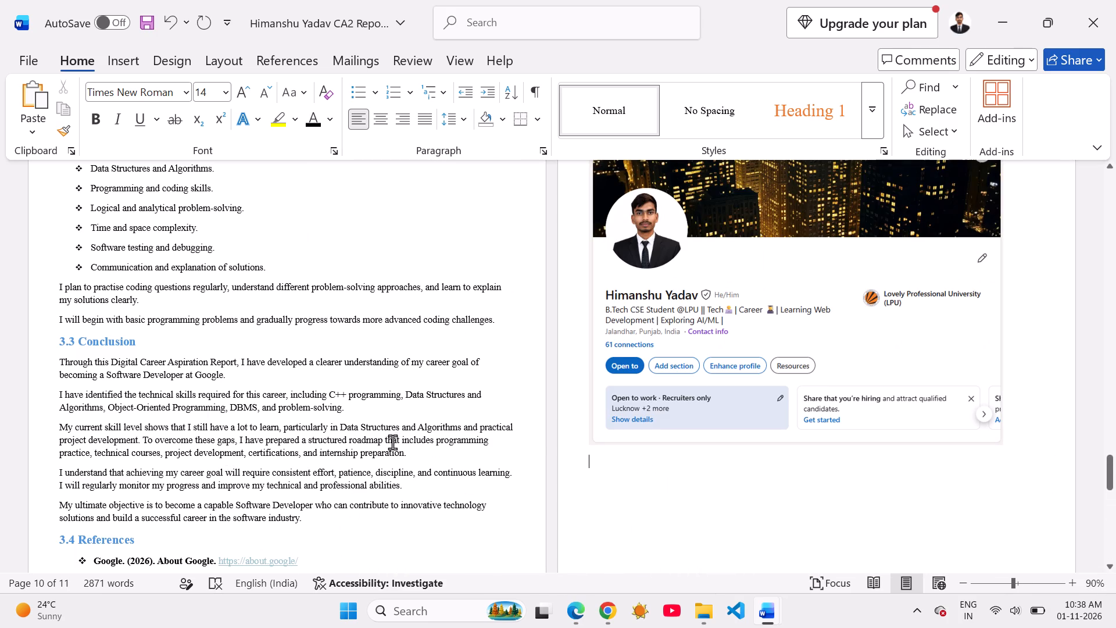
click(586, 462)
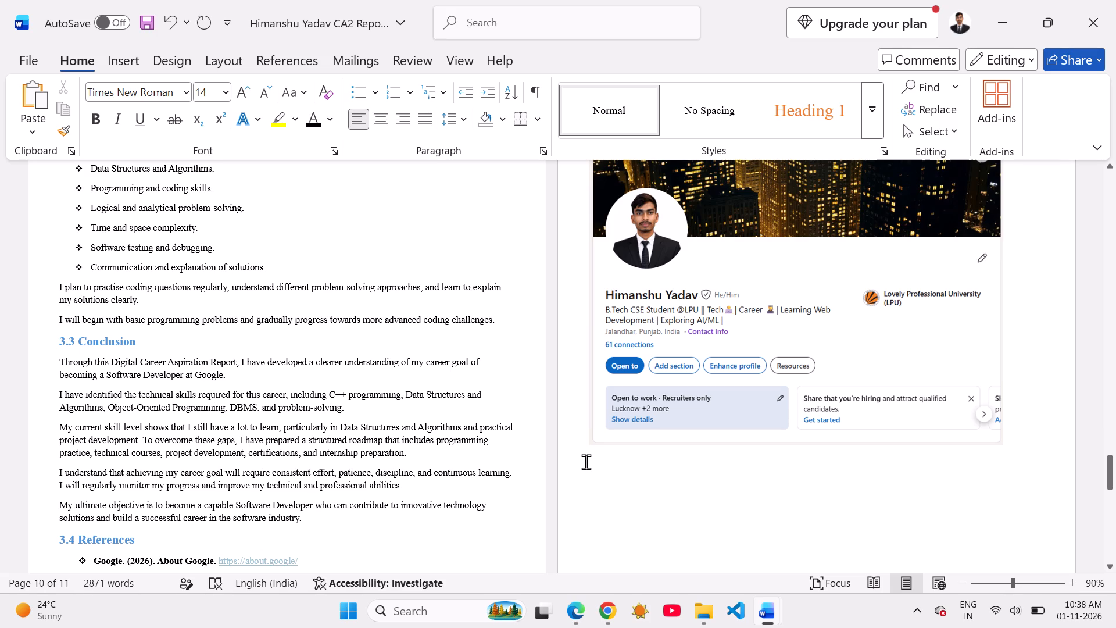
click(592, 461)
scroll(592, 461, right, 1)
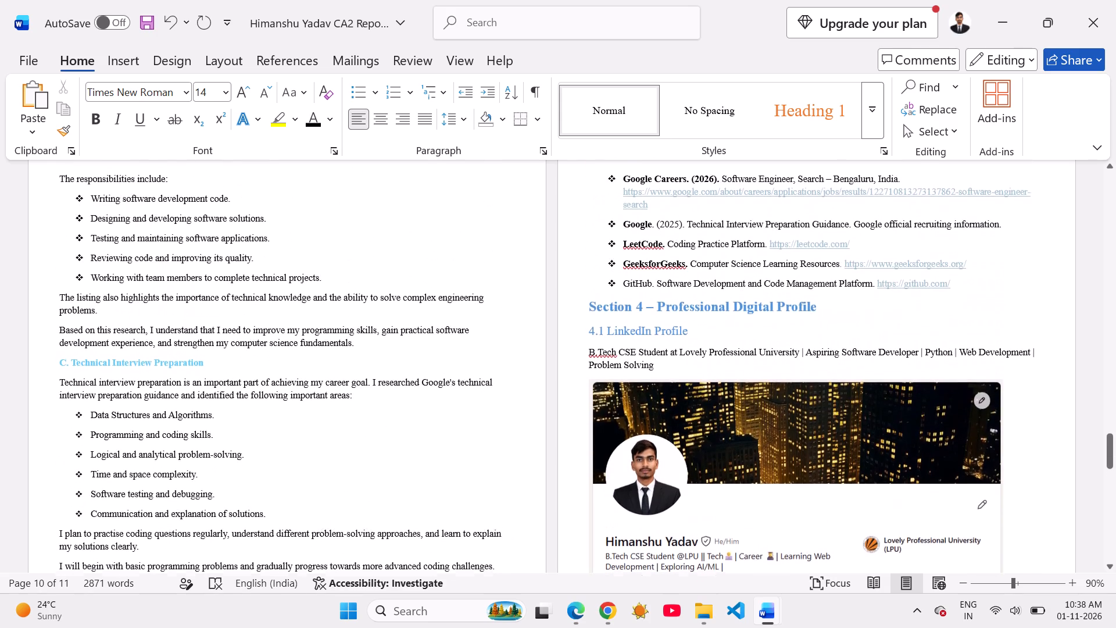
scroll(592, 461, right, 1)
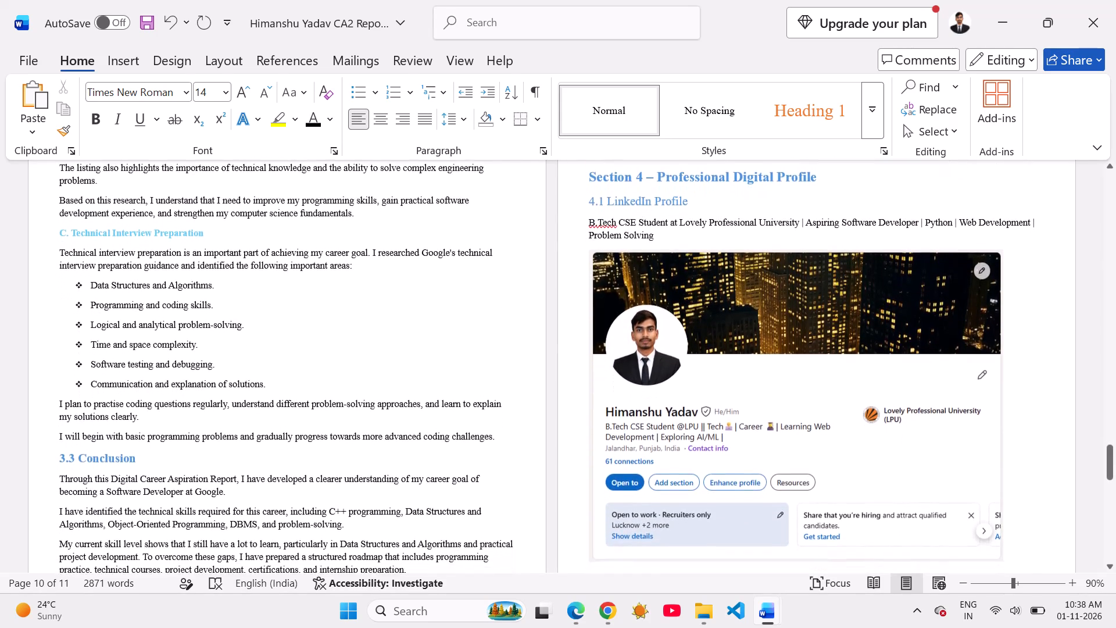
scroll(592, 461, right, 2)
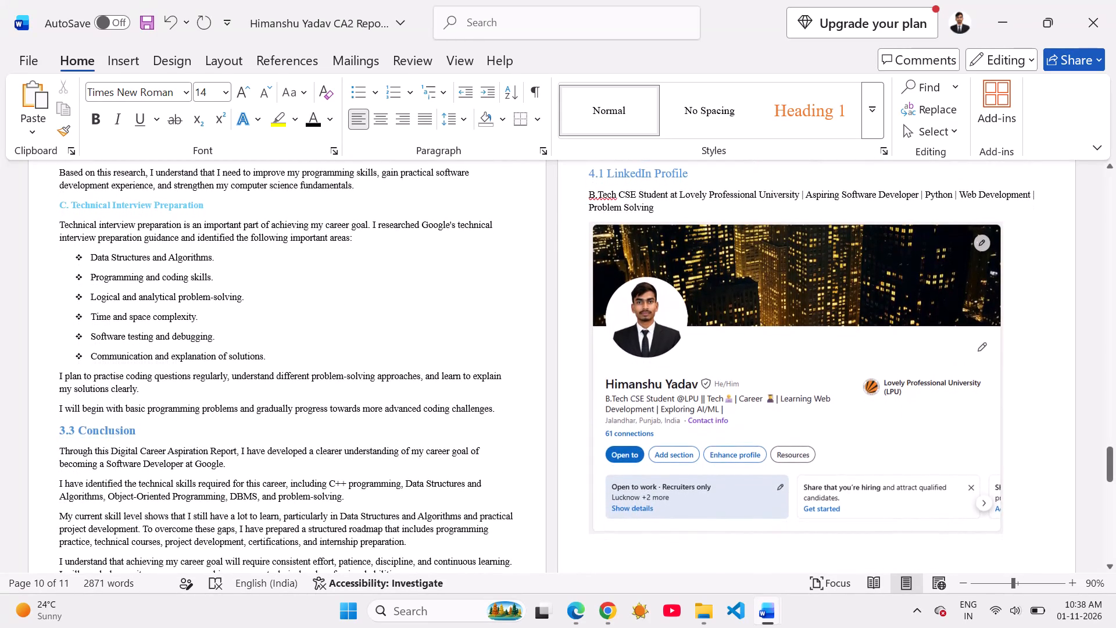
scroll(592, 461, right, 1)
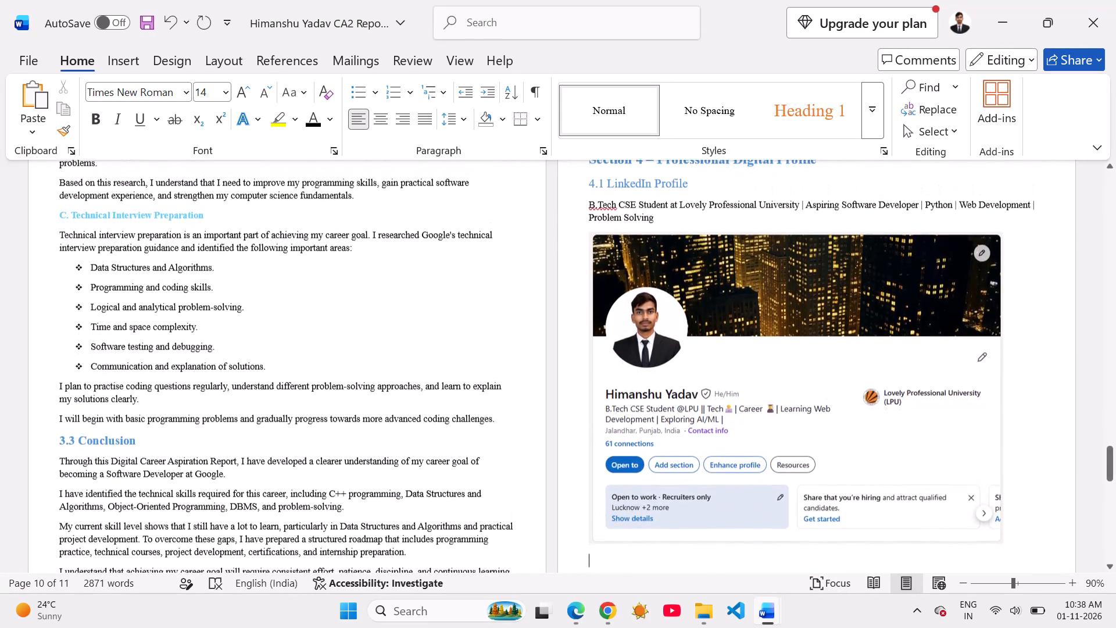
scroll(592, 461, right, 1)
key(l)
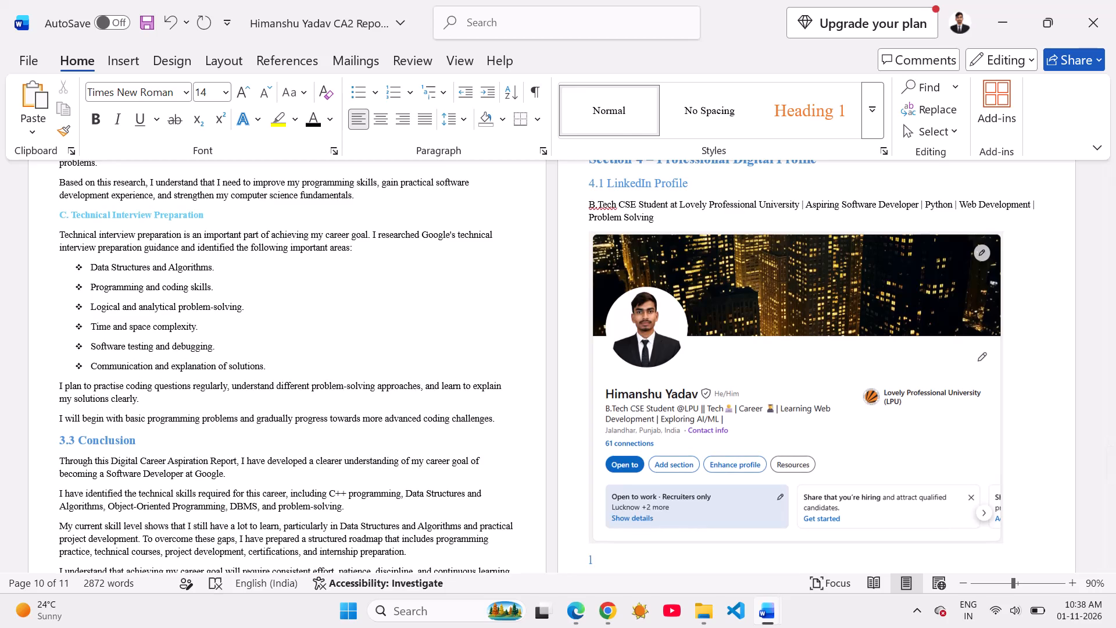
key(i)
key(BackSpace)
key(BackSpace)
key(ctrl+l)
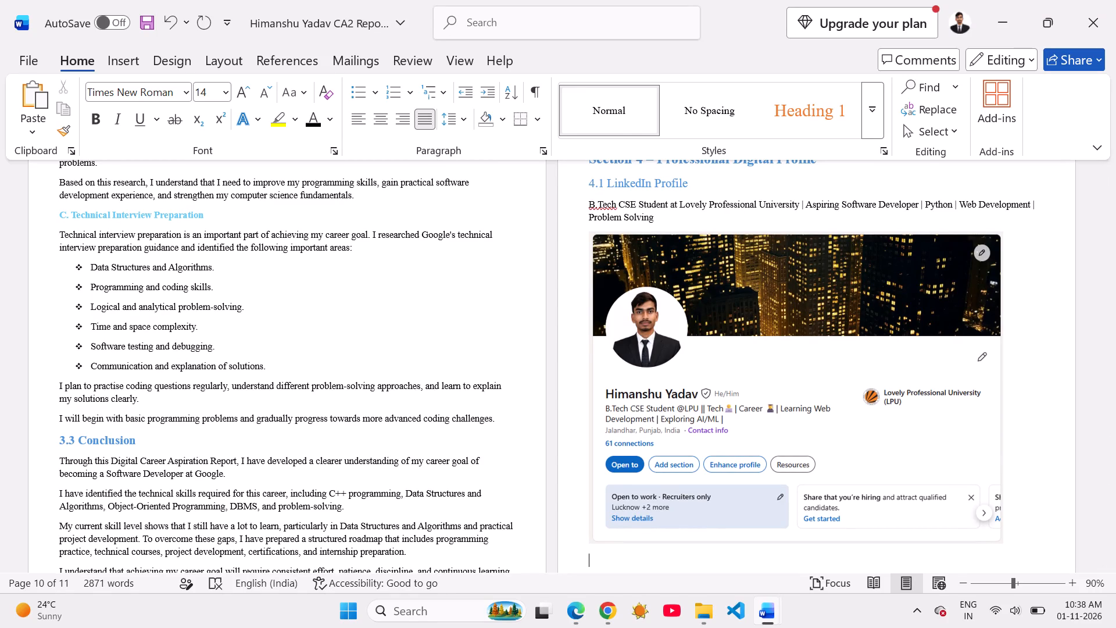
Enter the word "Linkedln" on the line below the profile screenshot.
key(shift+l)
key(i)
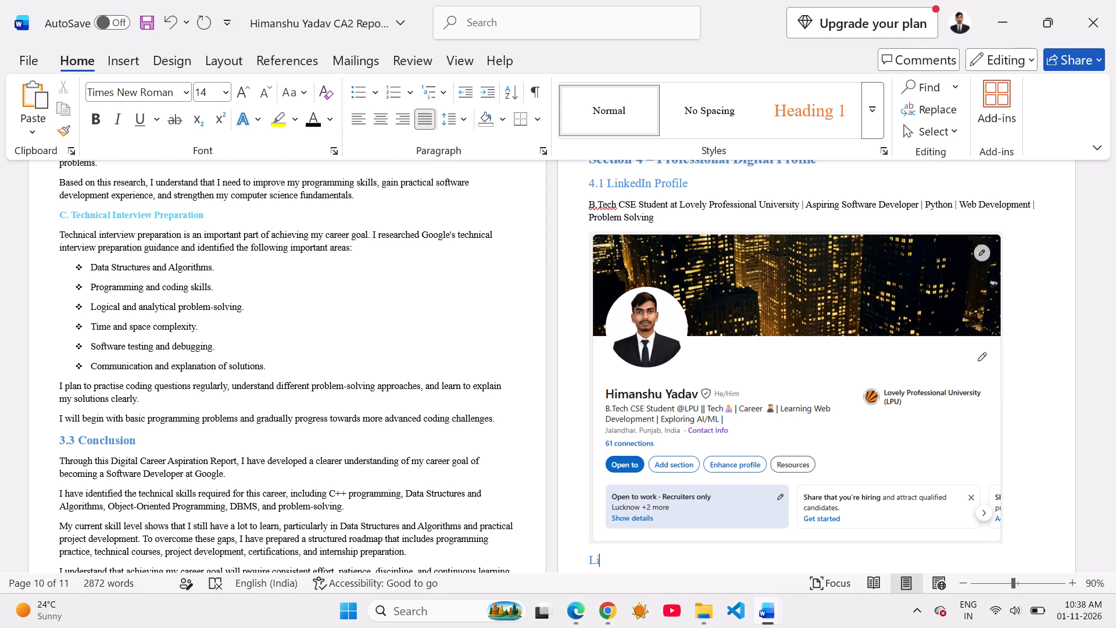
key(n)
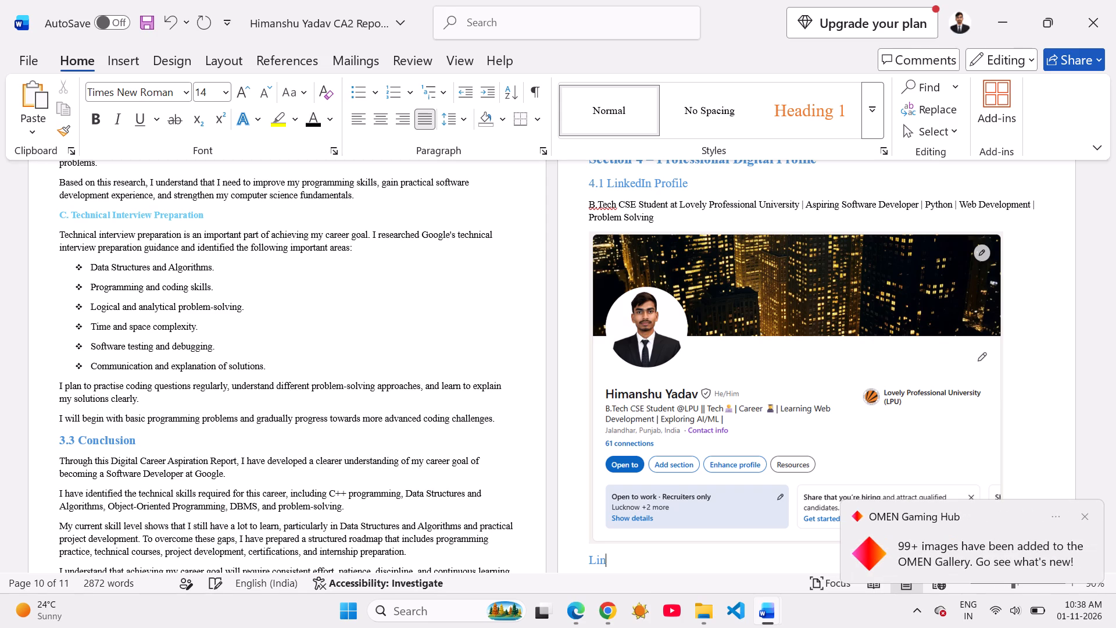
key(k)
text(efden)
key(BackSpace)
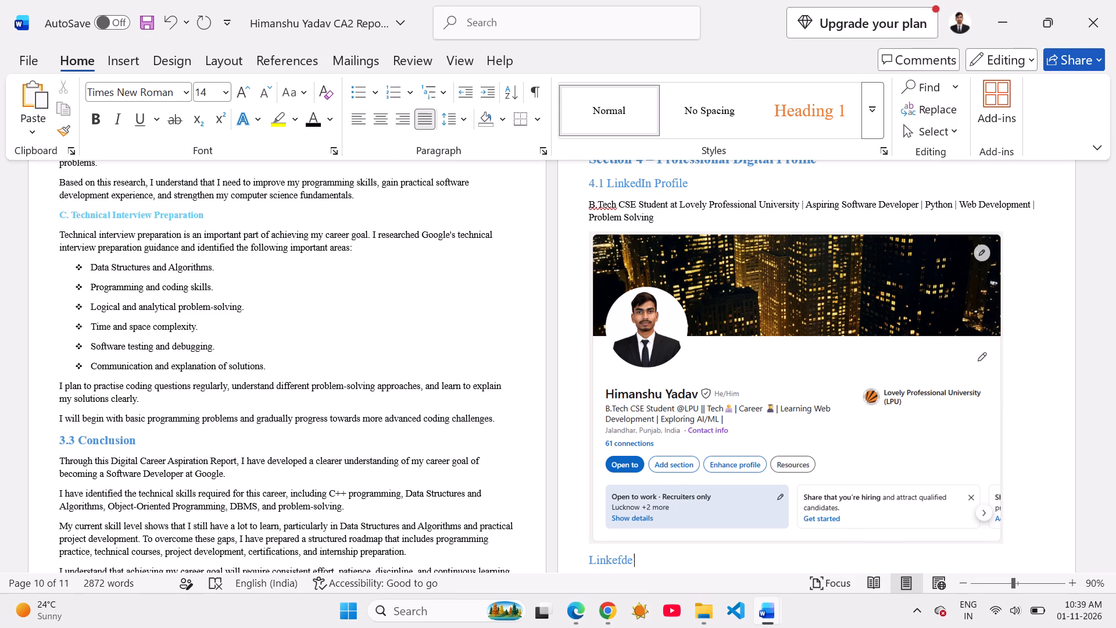
key(BackSpace)
key(BackSpace)
key(BackSpace)
text(de)
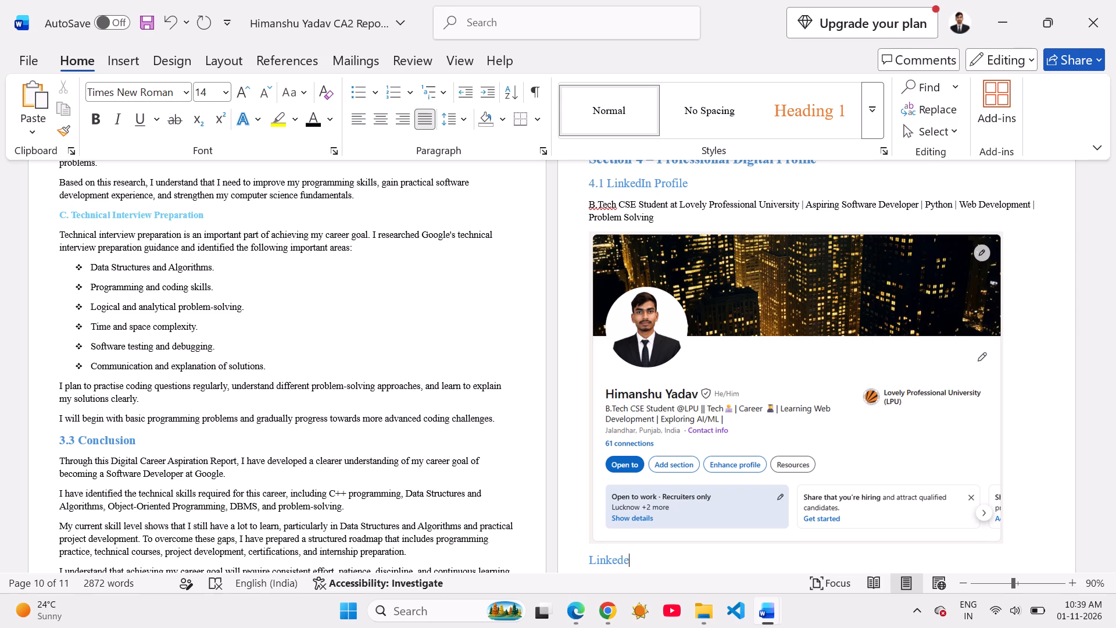
key(n)
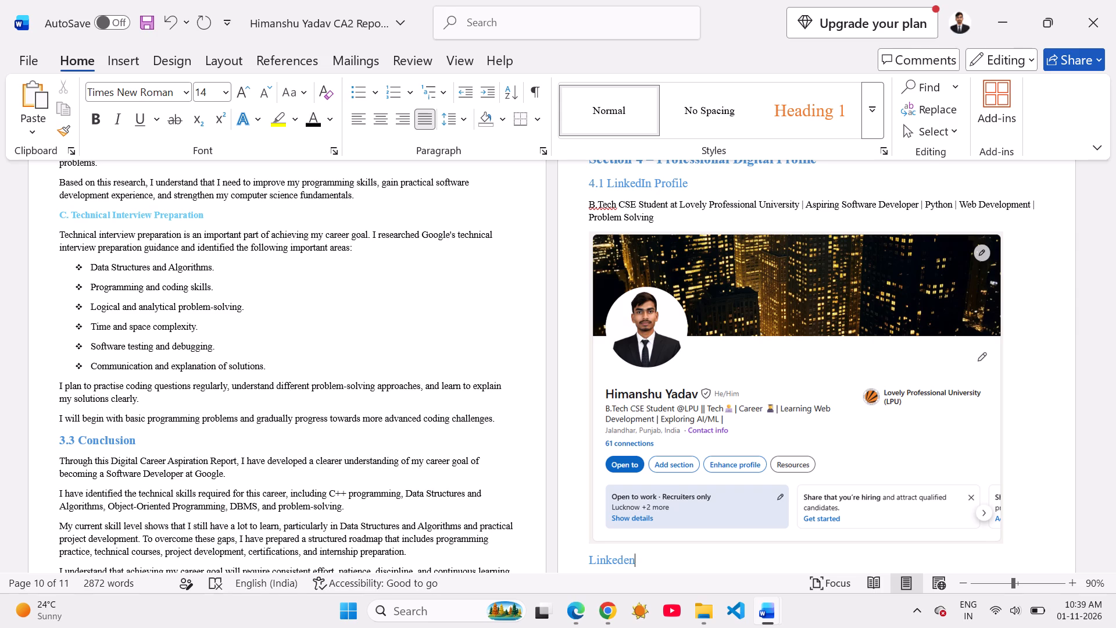
key(BackSpace)
key(BackSpace)
key(l)
key(c)
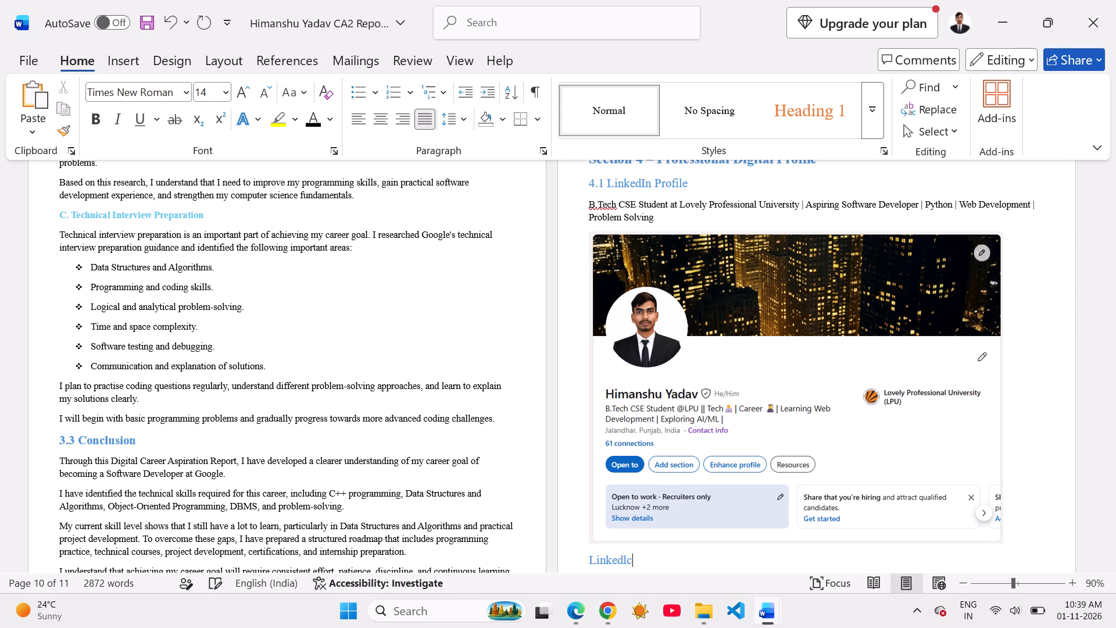
key(BackSpace)
text(v)
key(space)
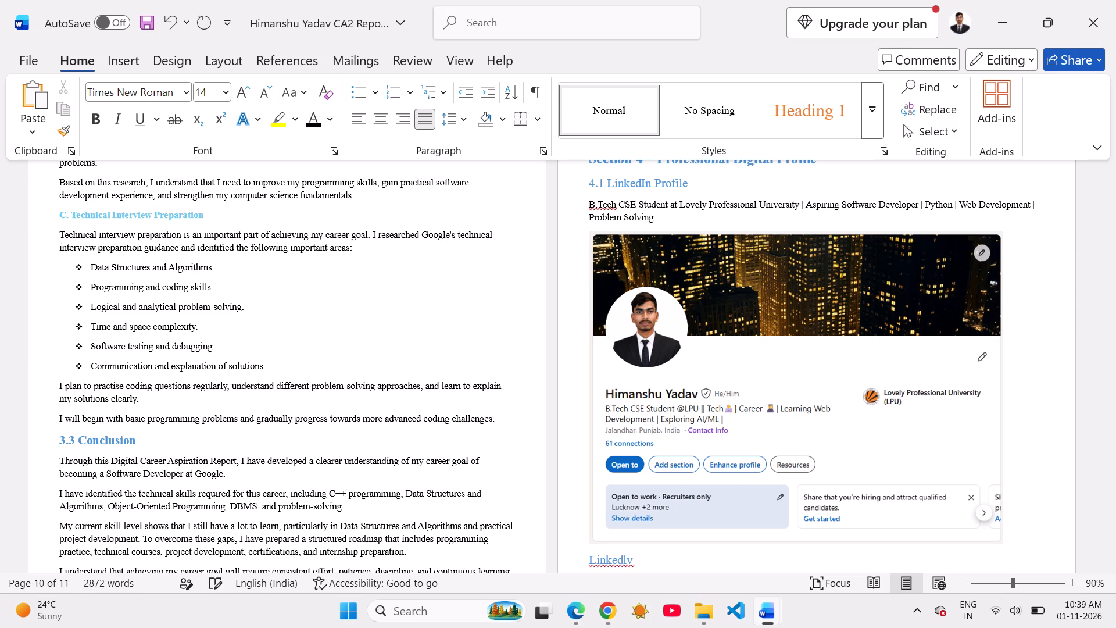
key(BackSpace)
key(BackSpace)
text(n)
key(space)
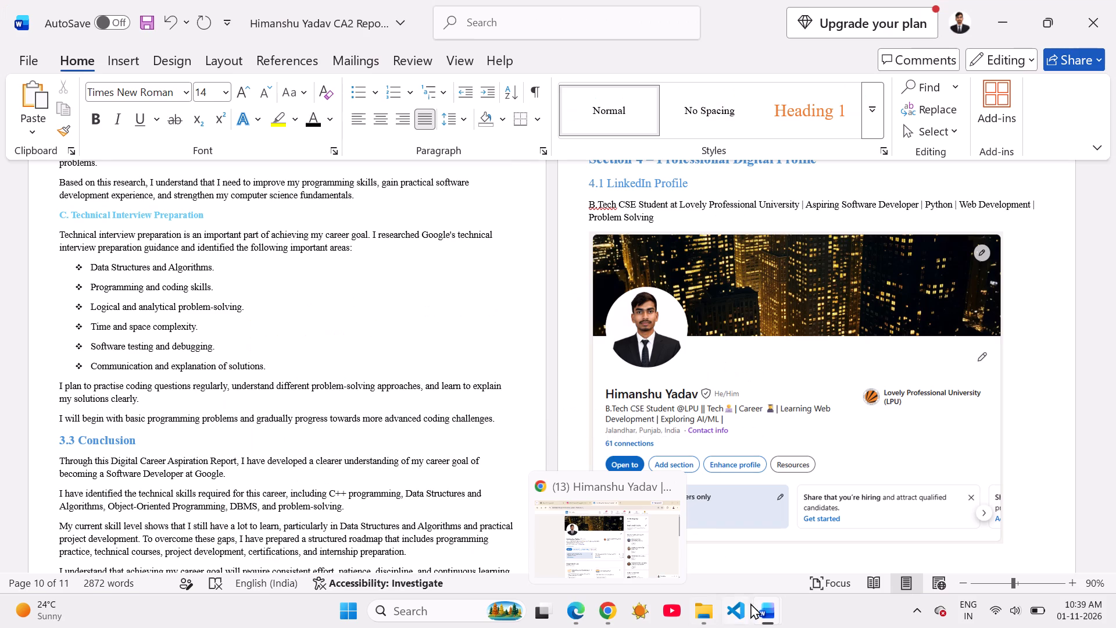
Change the capital I to lowercase in the 4.1 heading so it reads "4.1 Linkedin Profile".
click(647, 184)
click(647, 184)
key(BackSpace)
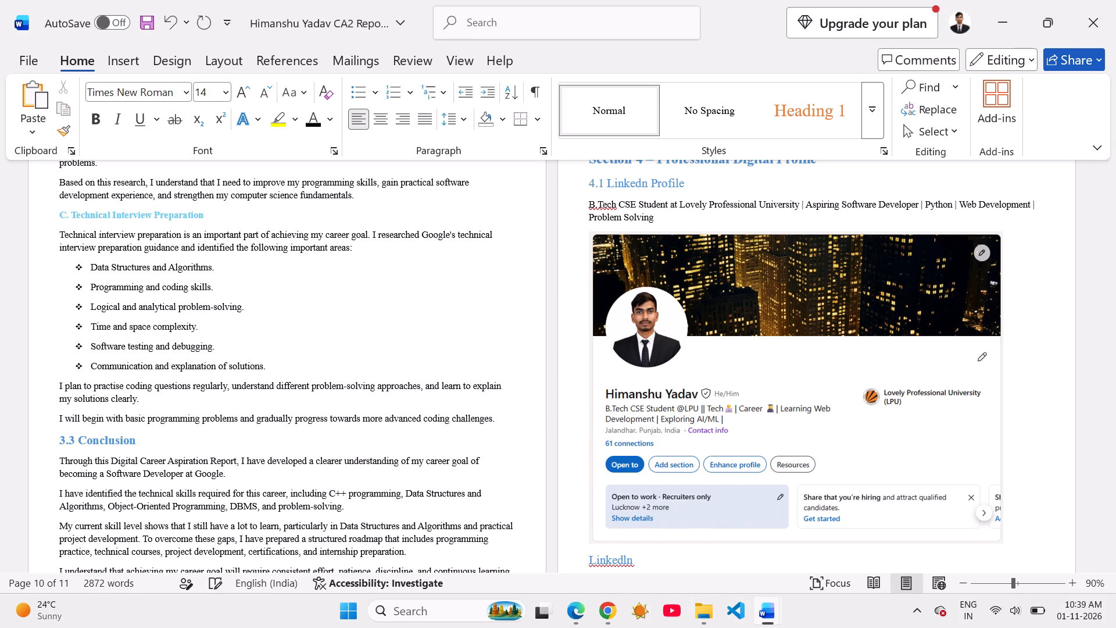
key(i)
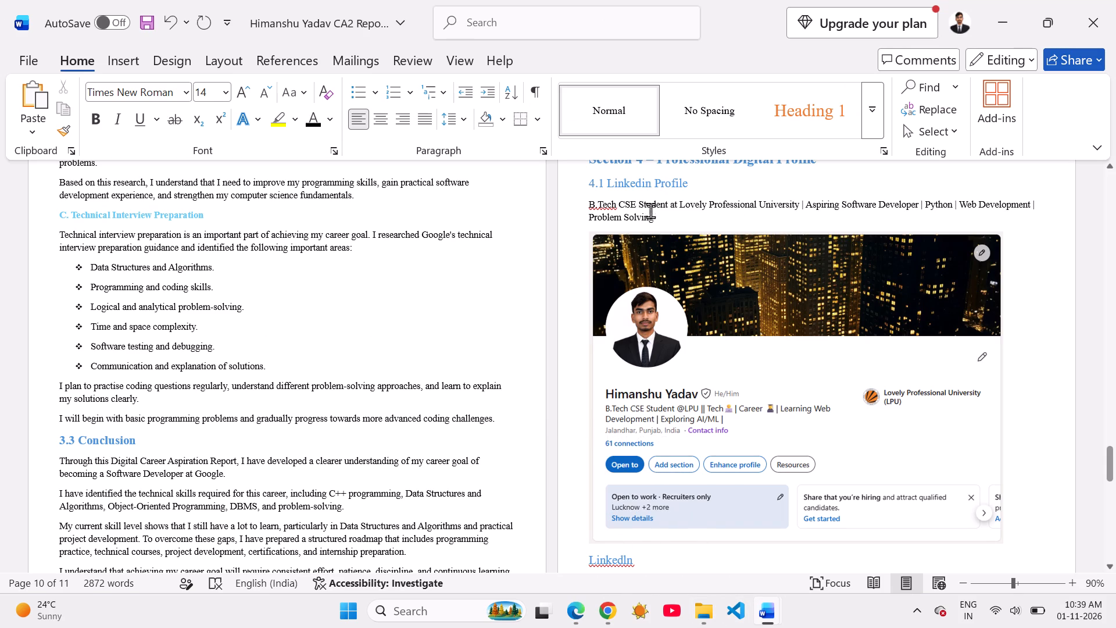
Correct the word below the profile screenshot to "Linkedin".
scroll(656, 347, down, 1)
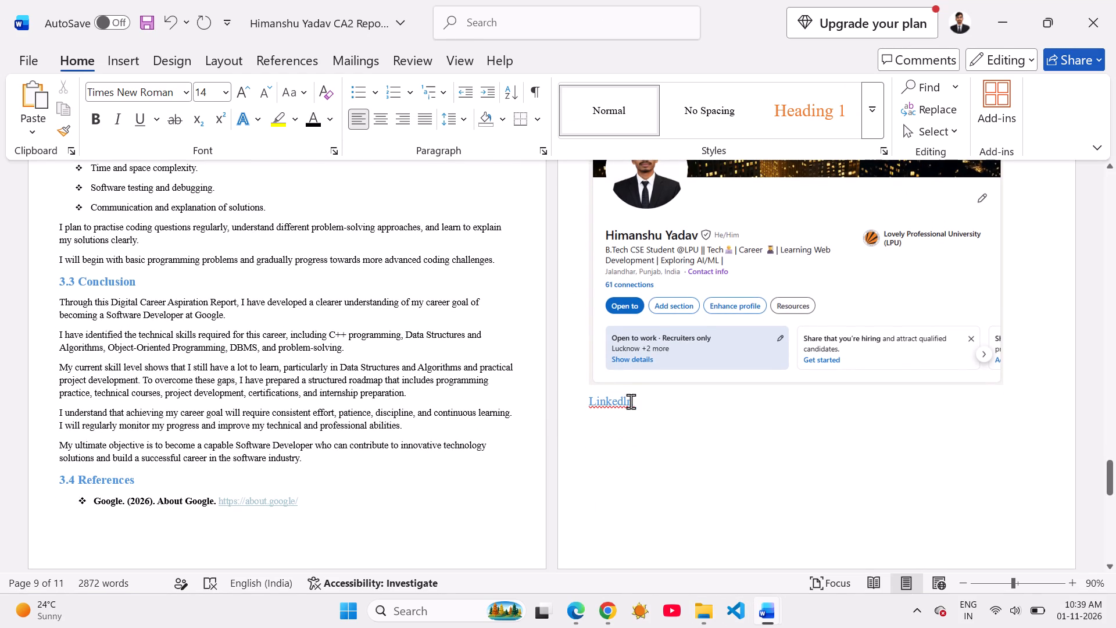
click(631, 401)
click(627, 402)
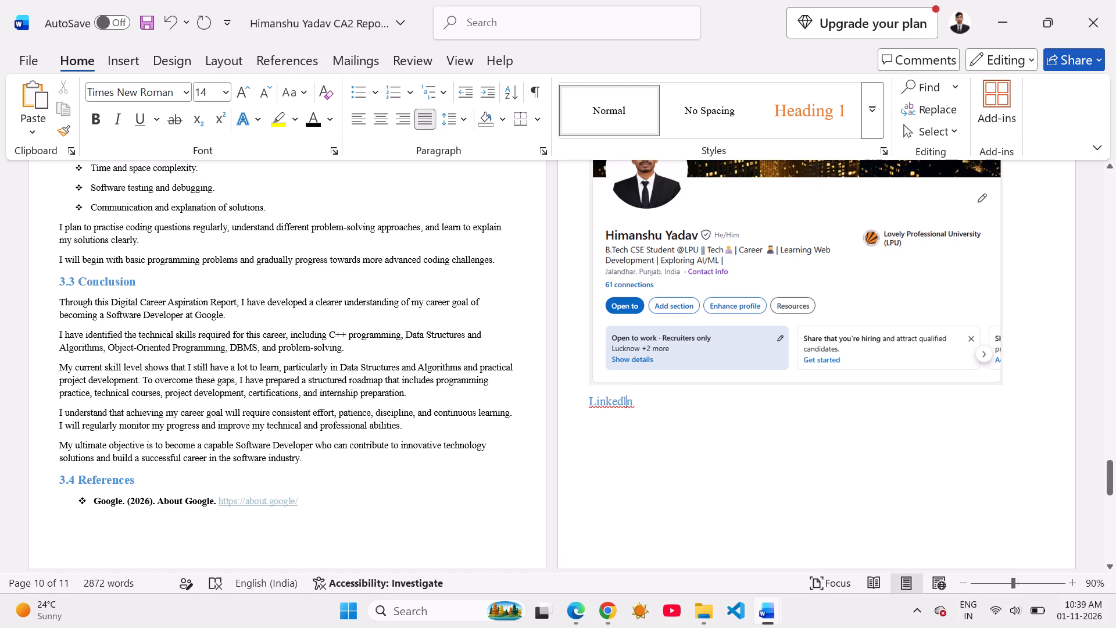
key(BackSpace)
key(i)
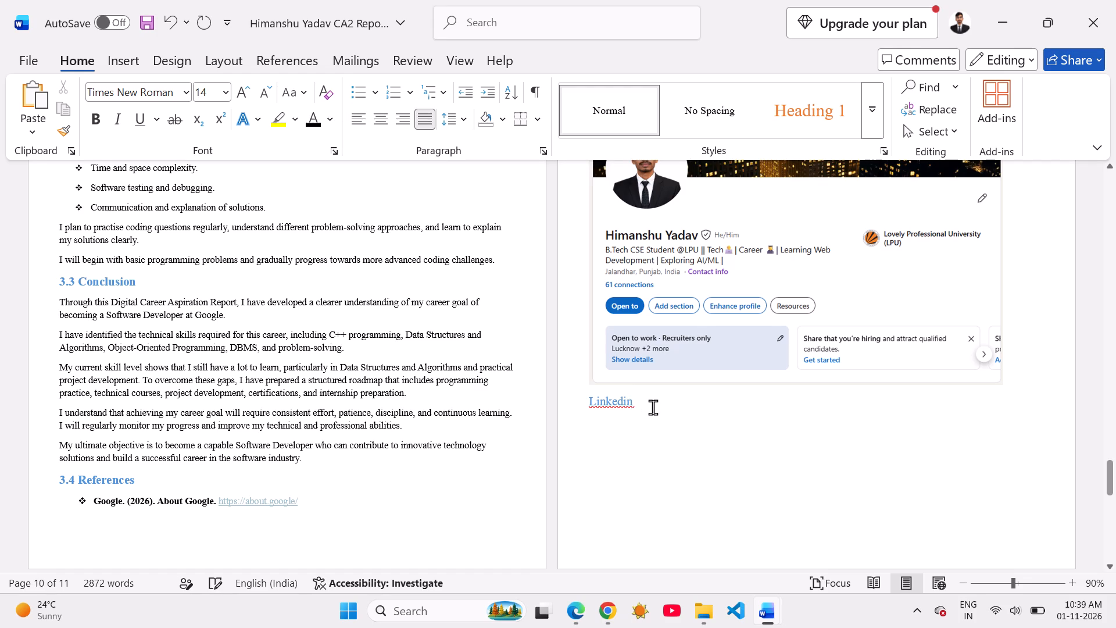
Extend the line below the profile screenshot with "profile URL" to form the label "Linkedin profile URL".
click(648, 404)
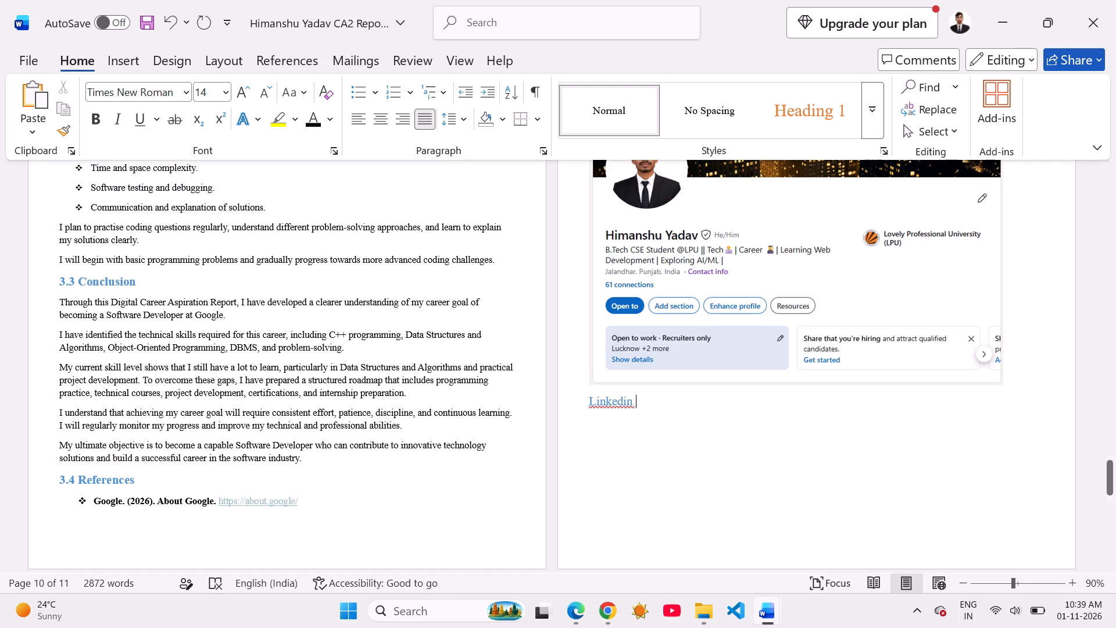
key(p)
key(BackSpace)
key(space)
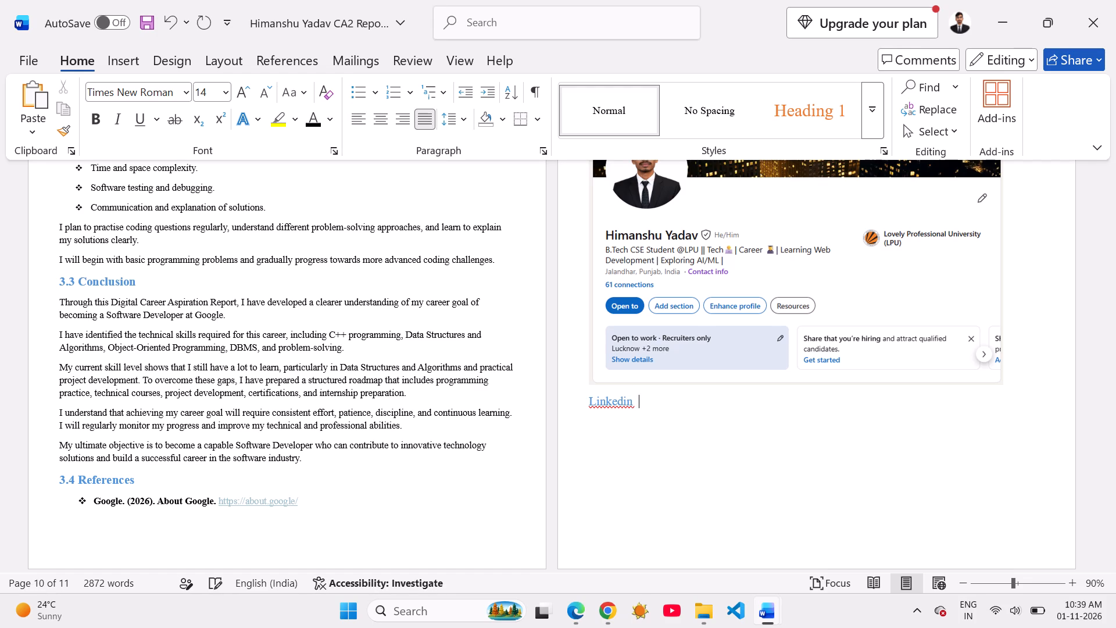
text(pro)
text(file)
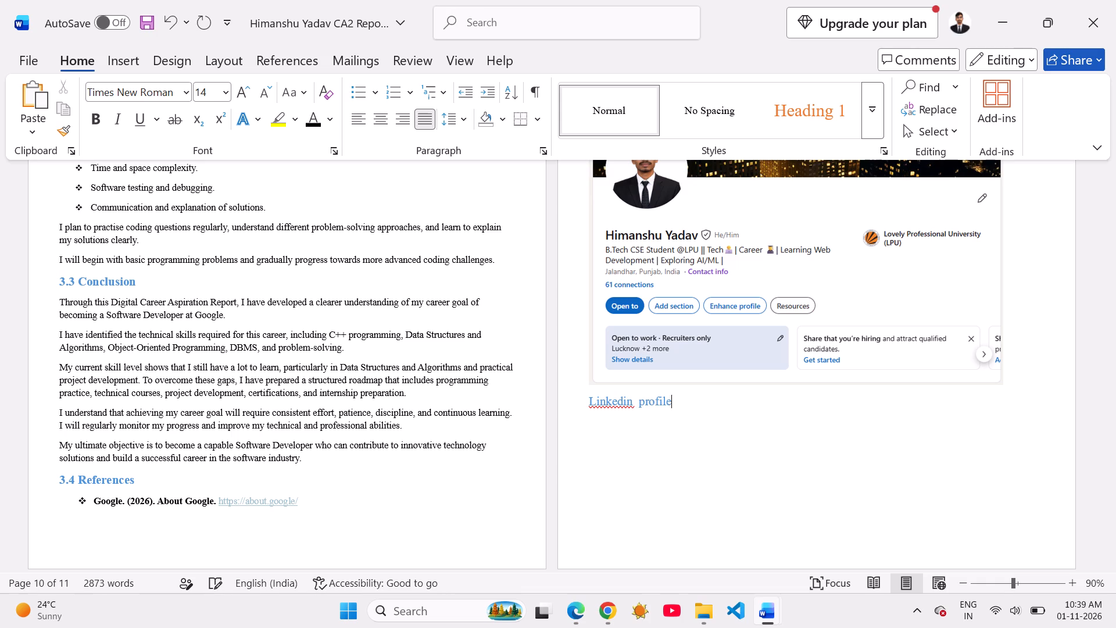
click(685, 410)
key(space)
key(u)
key(r)
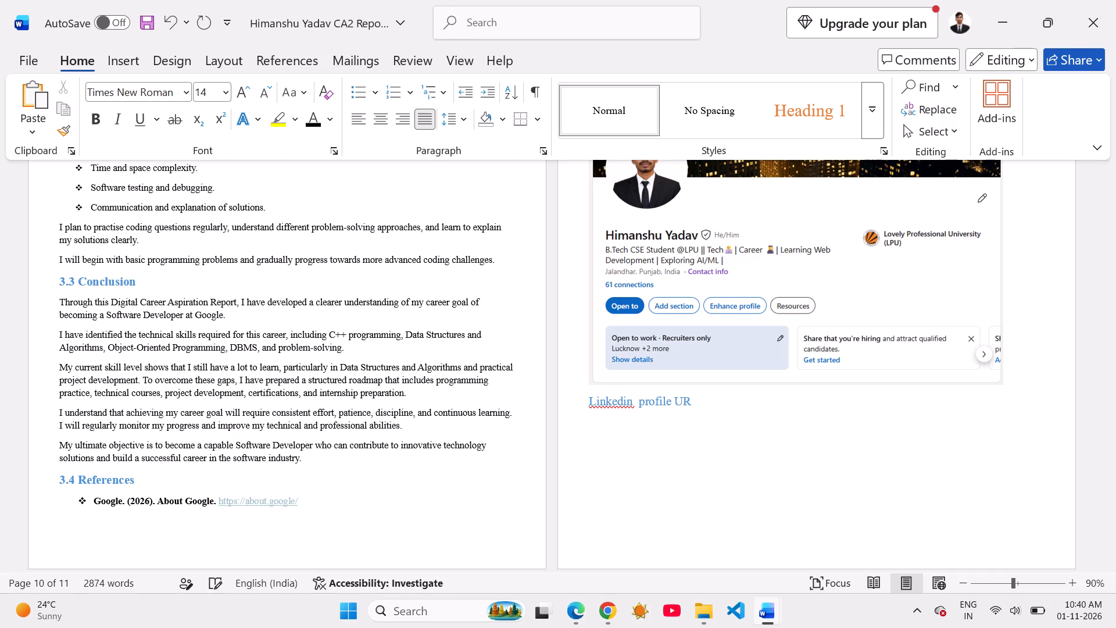
key(l)
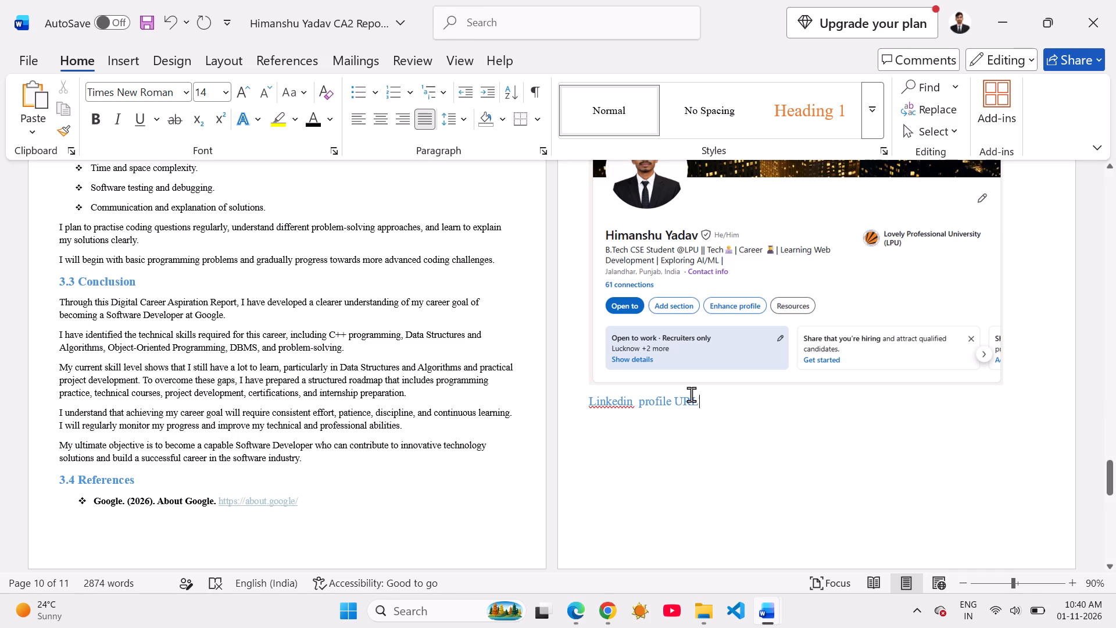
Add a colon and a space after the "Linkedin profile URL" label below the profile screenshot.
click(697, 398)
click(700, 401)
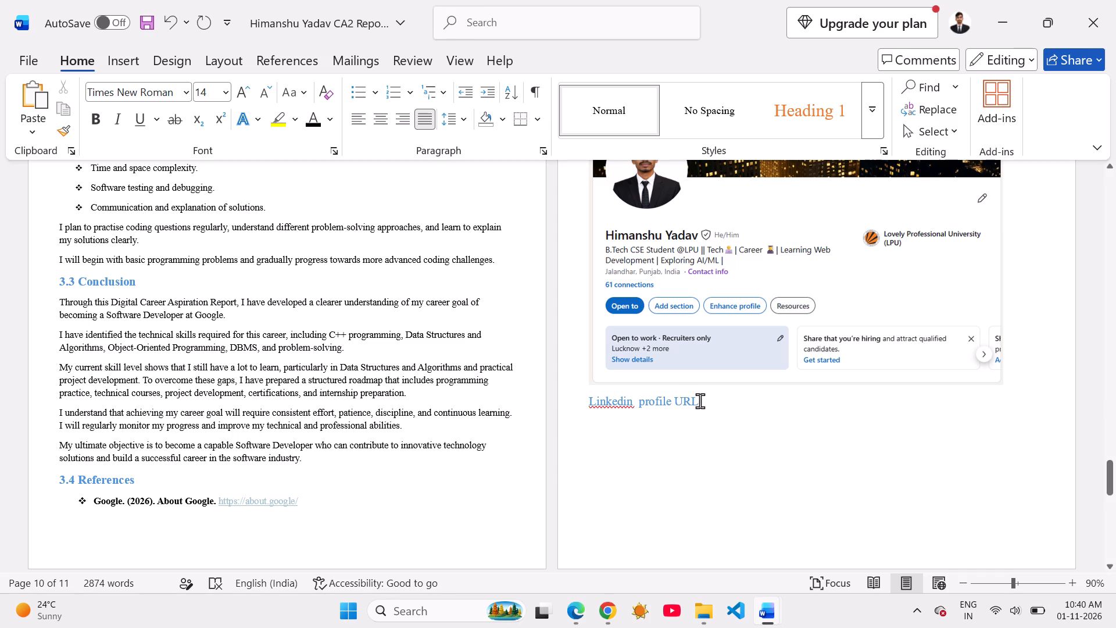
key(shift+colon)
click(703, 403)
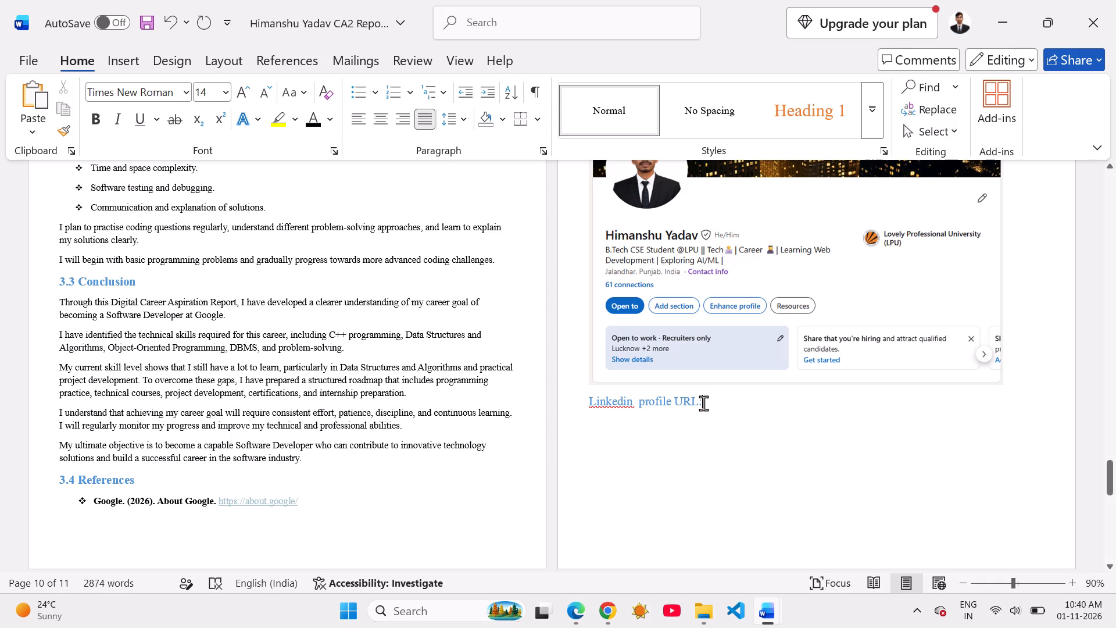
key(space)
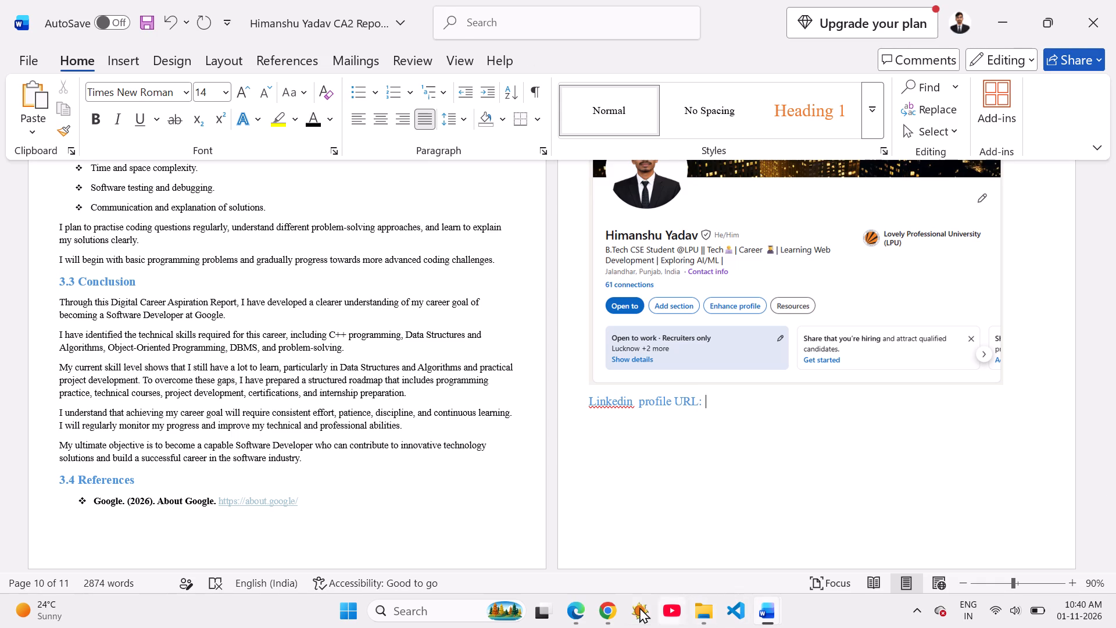
Switch to Chrome and copy the full web address of the open LinkedIn profile page.
click(609, 549)
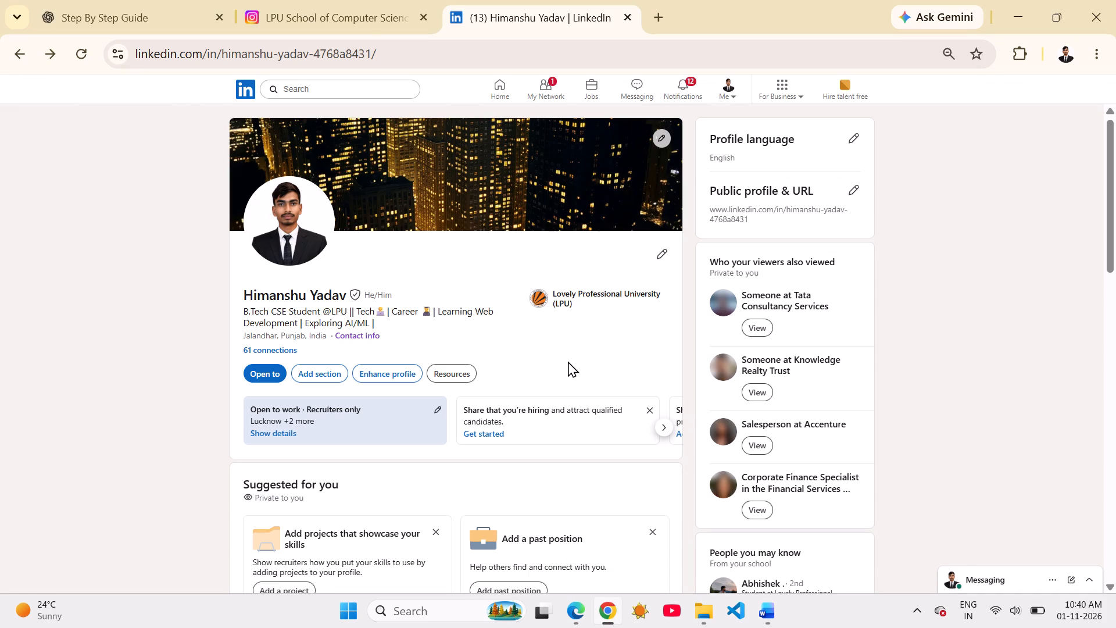
scroll(526, 293, up, 6)
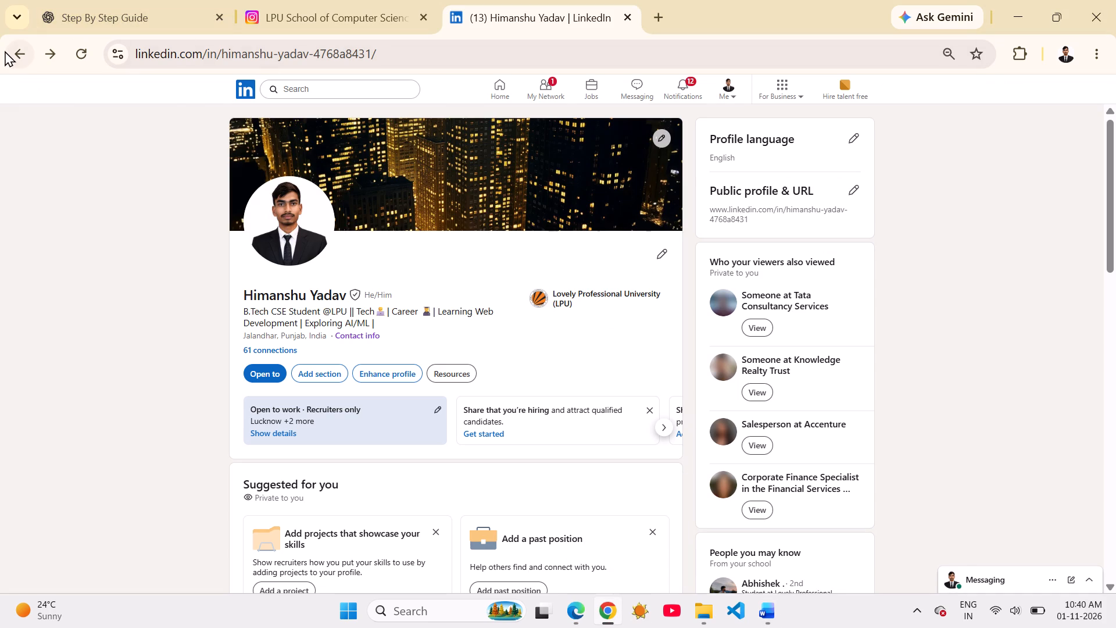
click(4, 48)
scroll(367, 205, up, 5)
drag(389, 56, 370, 56)
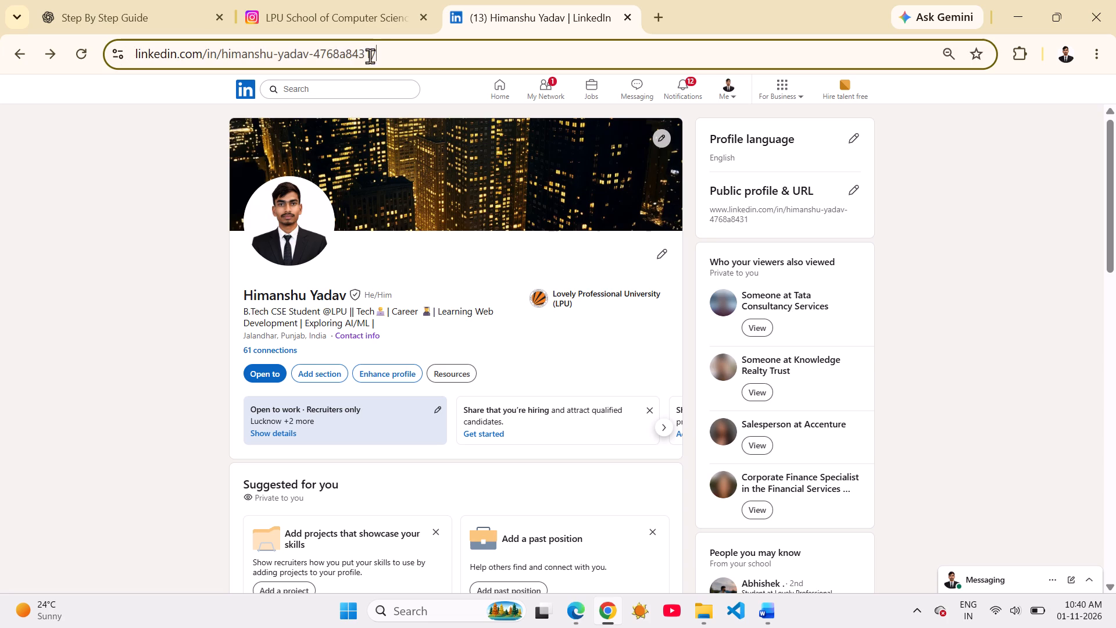
drag(370, 56, 137, 53)
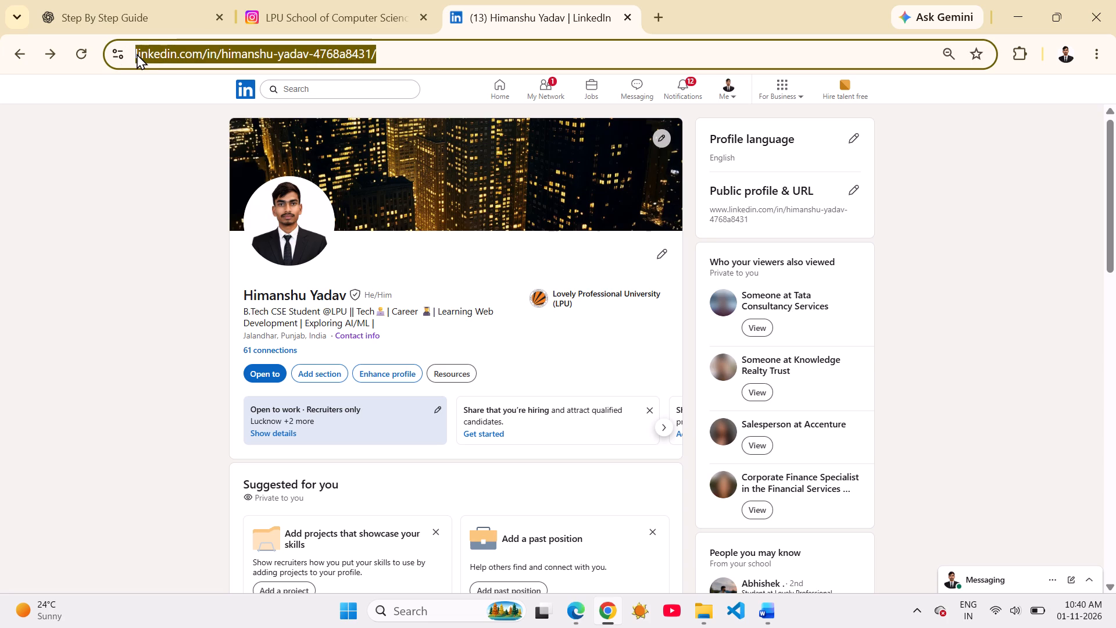
key(ctrl+c)
click(389, 54)
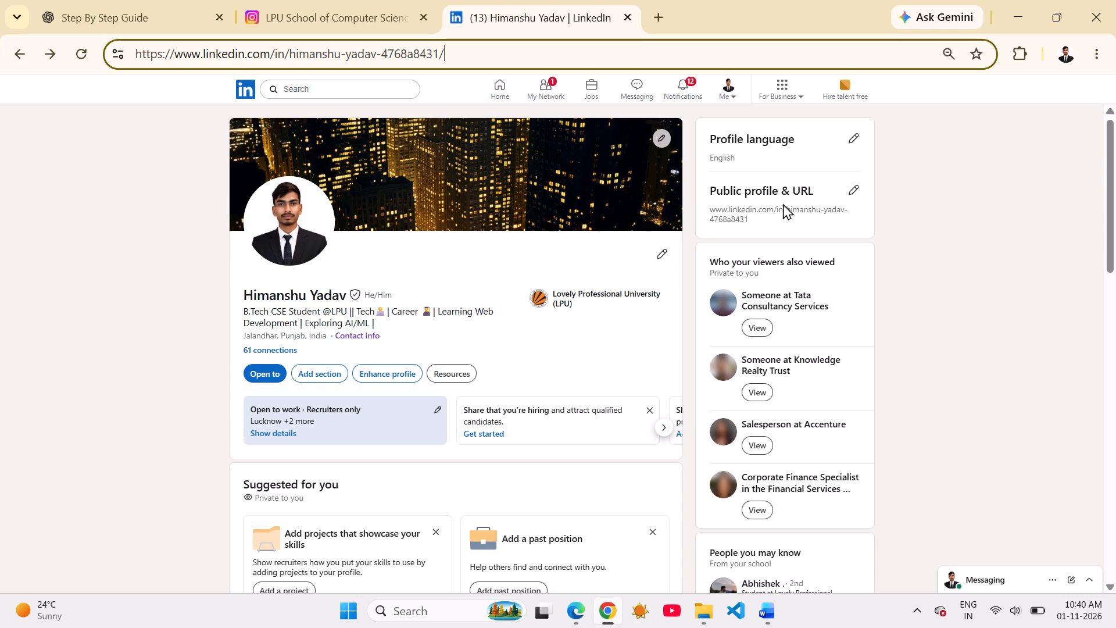
Open the public profile and URL settings from the LinkedIn profile and look through the page.
click(856, 188)
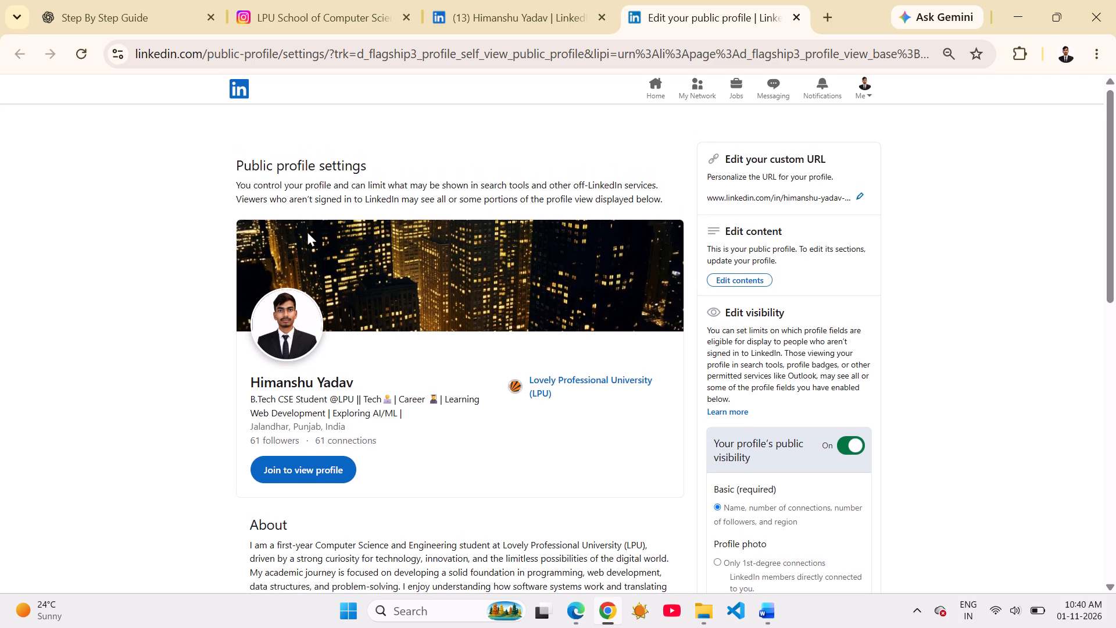
scroll(307, 231, down, 5)
scroll(307, 231, up, 4)
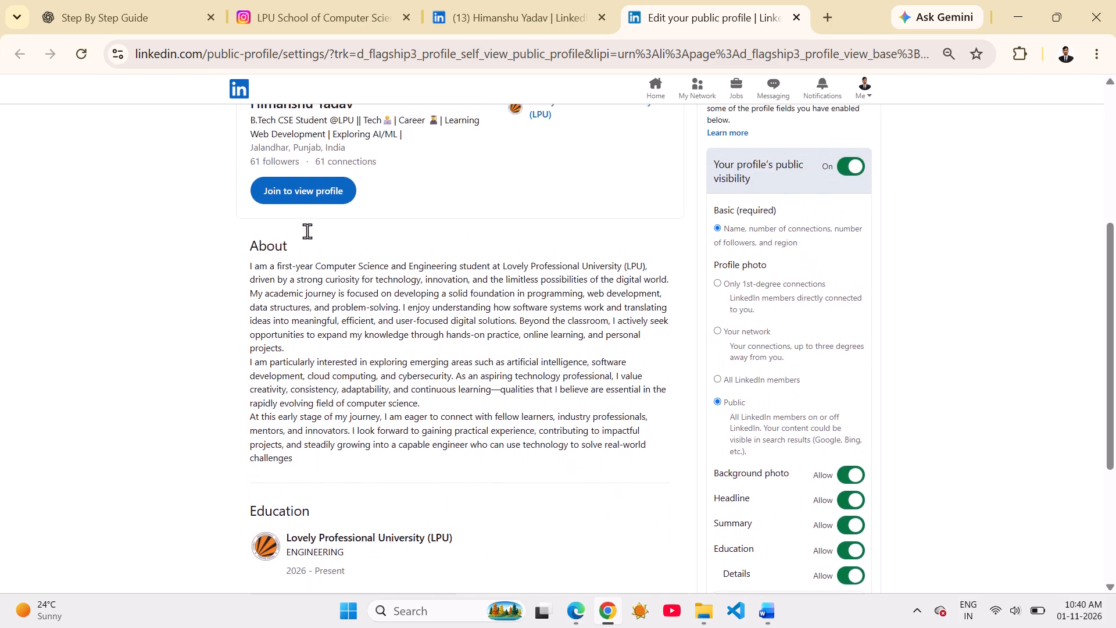
scroll(307, 231, up, 3)
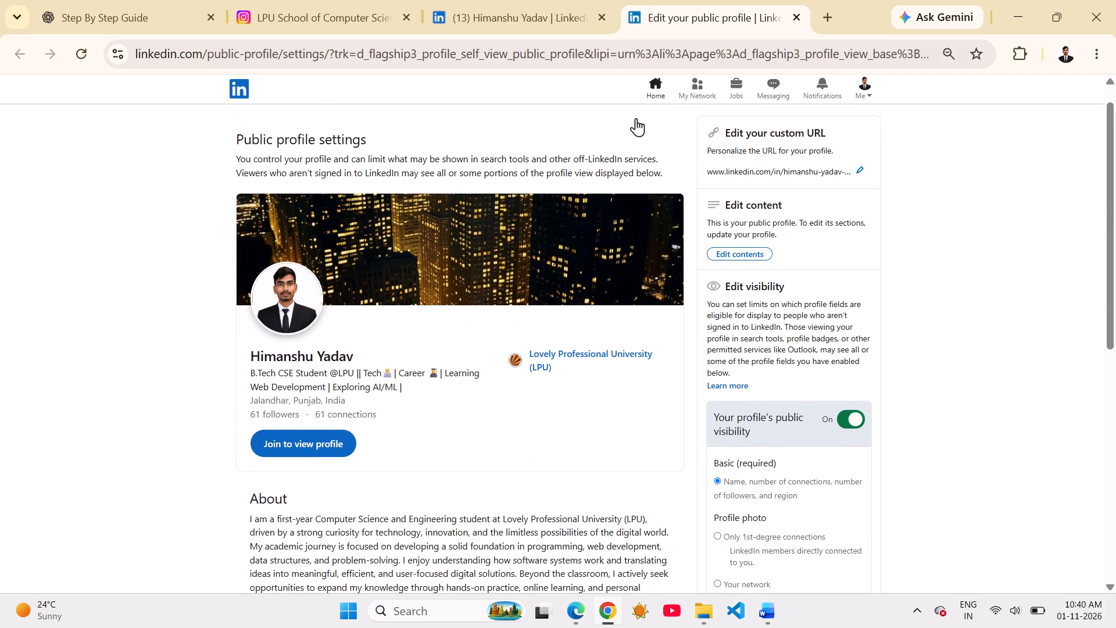
scroll(491, 156, up, 1)
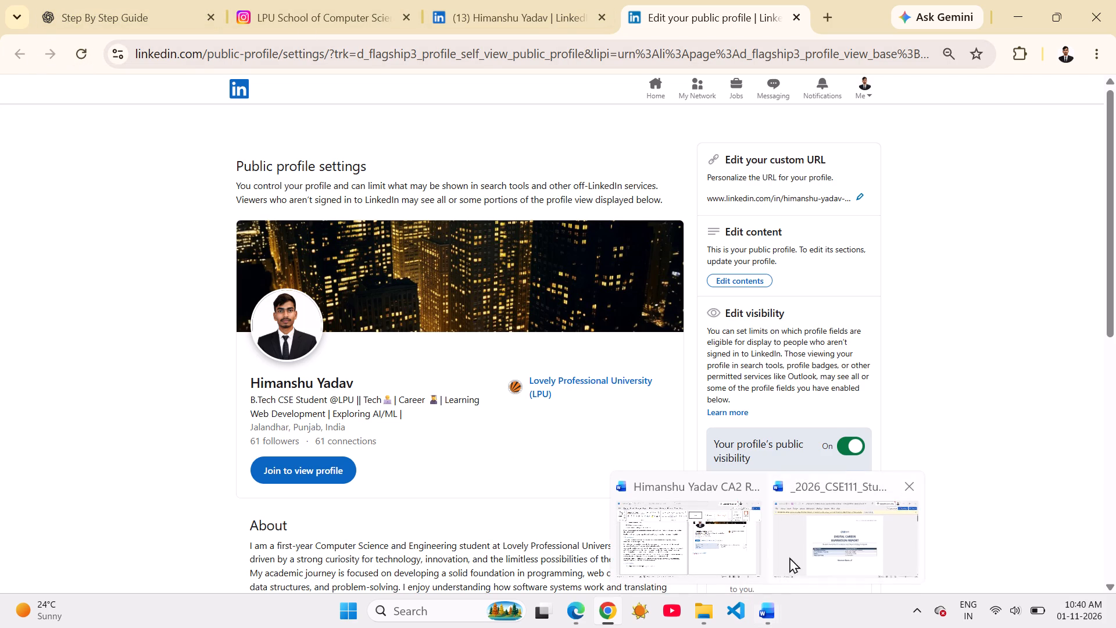
Switch back to the CA2 report in Word and paste the copied profile address after the "Linkedin profile URL" label.
click(727, 540)
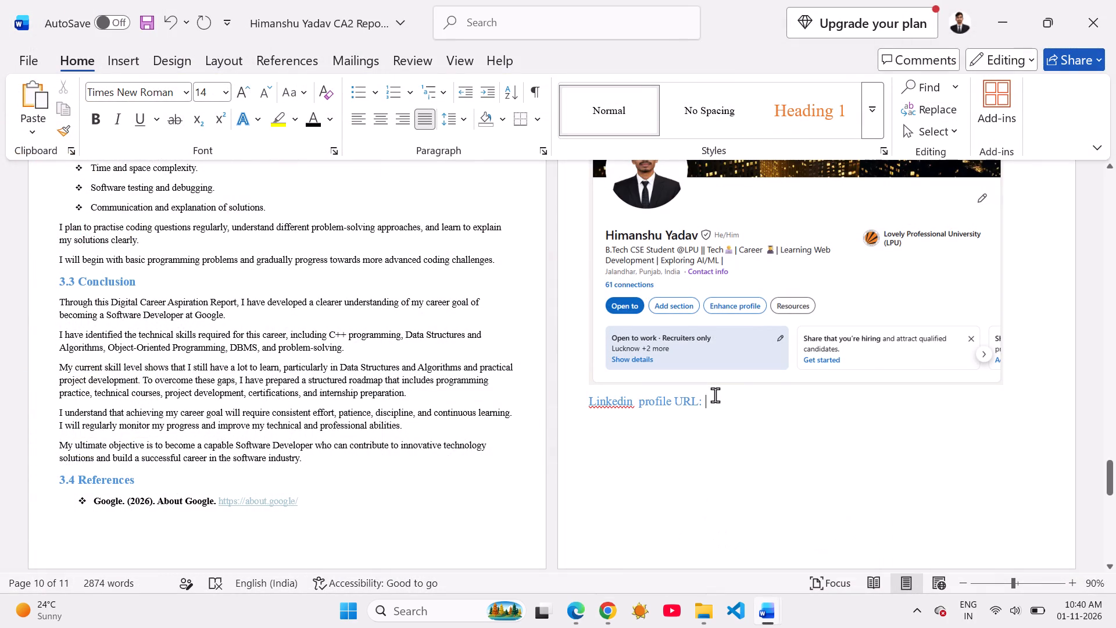
click(715, 395)
key(ctrl+v)
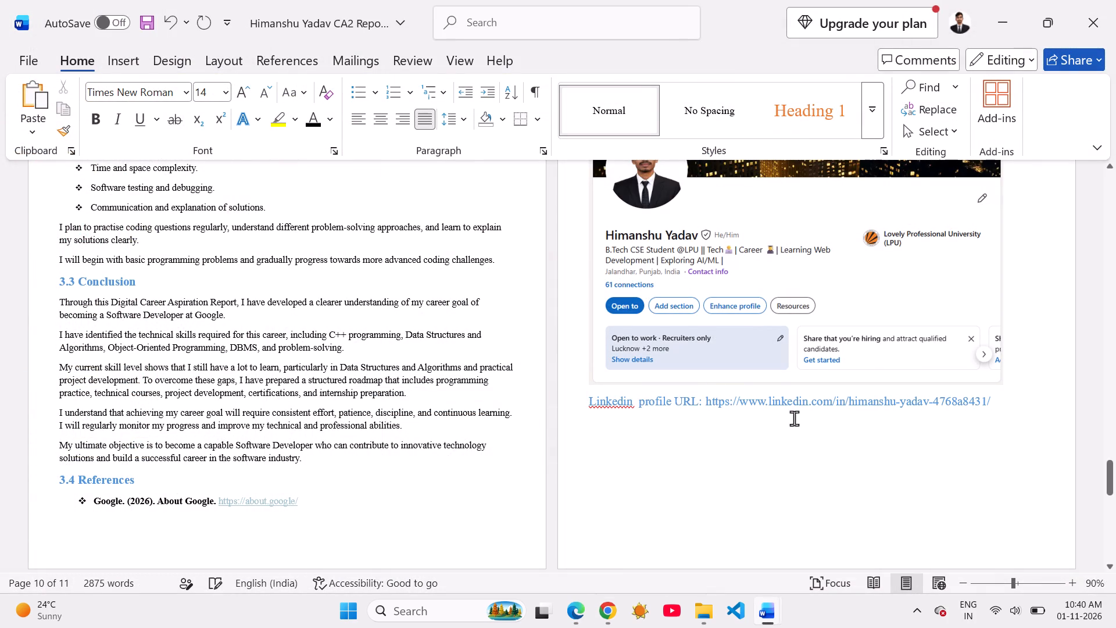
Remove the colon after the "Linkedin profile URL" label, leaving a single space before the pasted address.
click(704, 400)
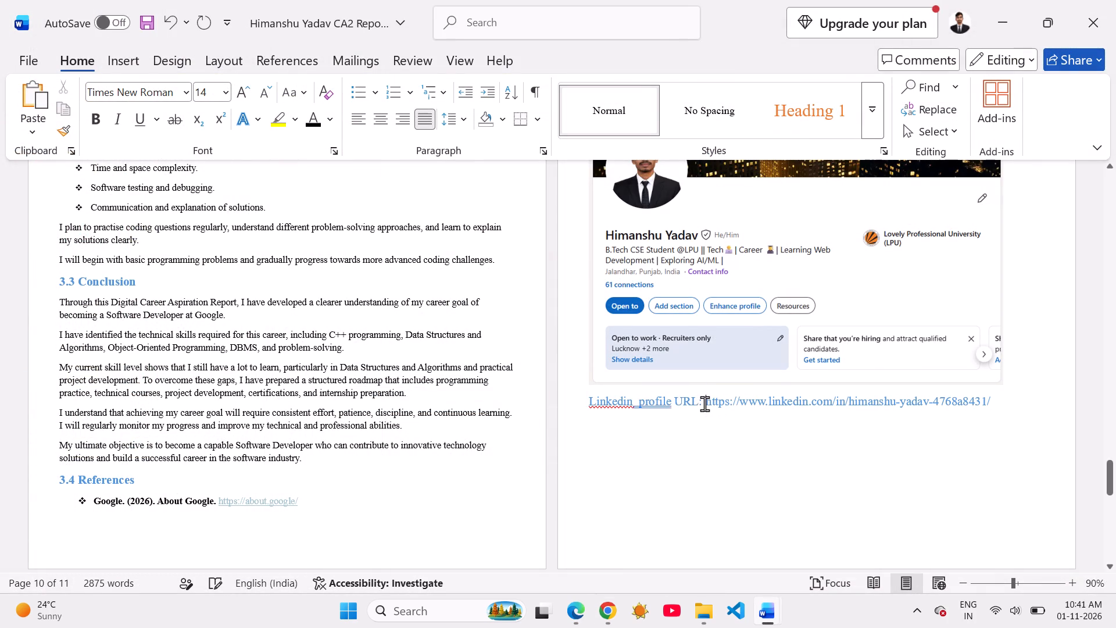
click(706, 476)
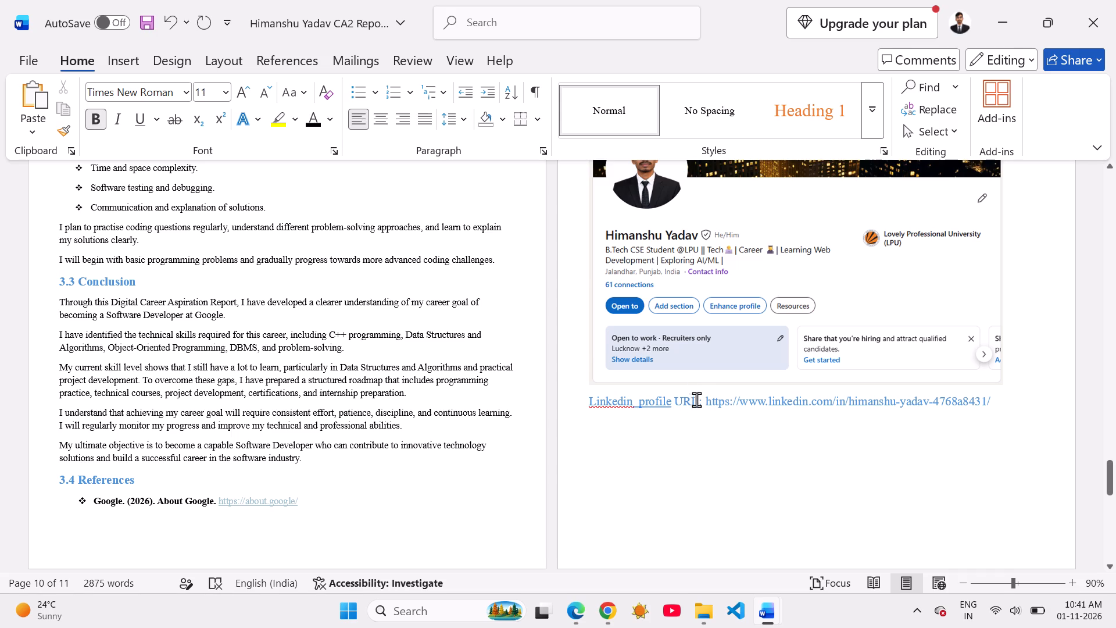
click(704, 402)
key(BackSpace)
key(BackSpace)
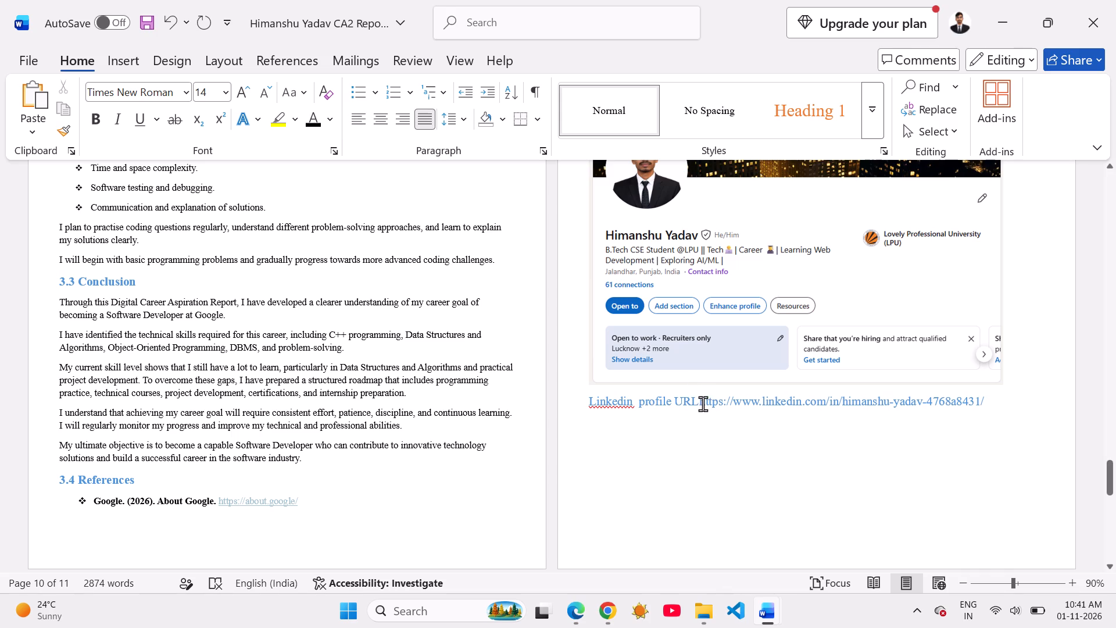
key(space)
Set the font colour of the pasted profile address to the standard Blue.
drag(702, 403, 881, 398)
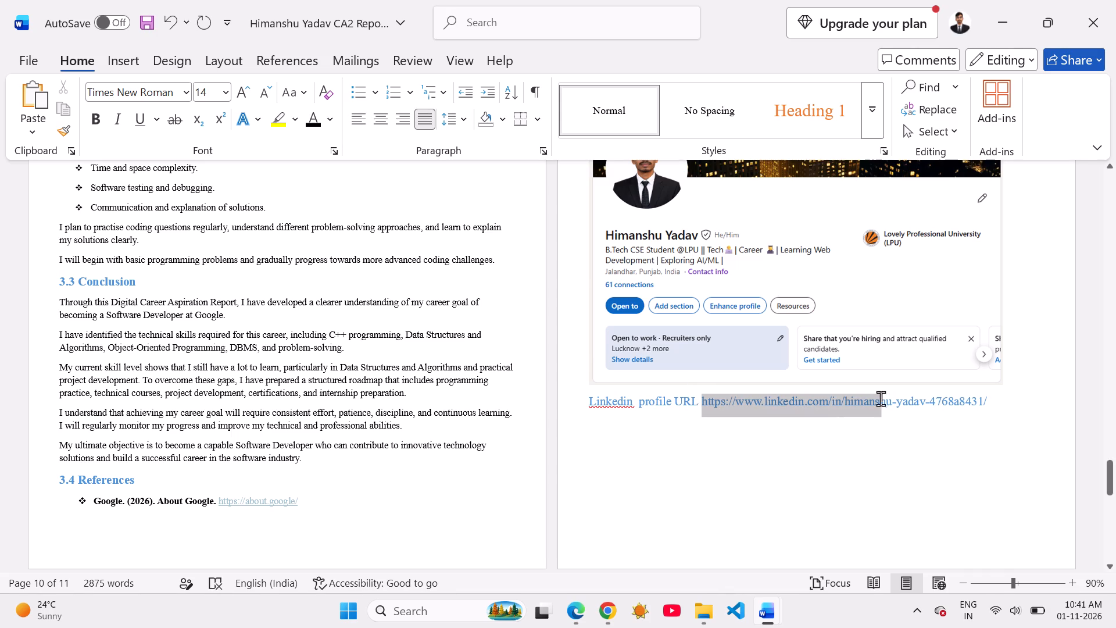
drag(881, 398, 991, 399)
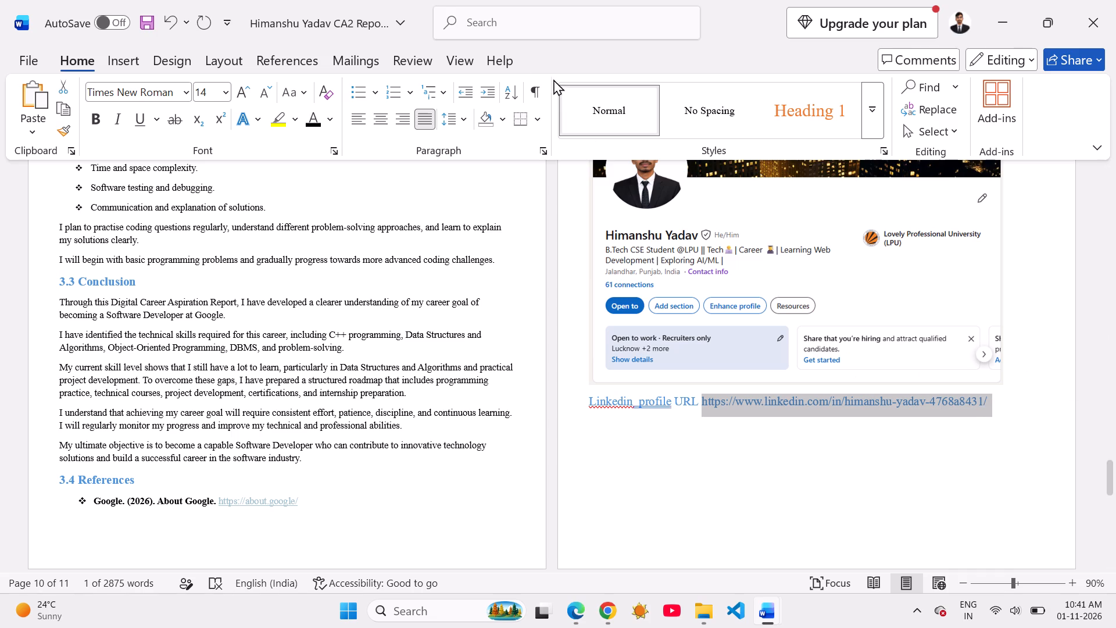
click(331, 119)
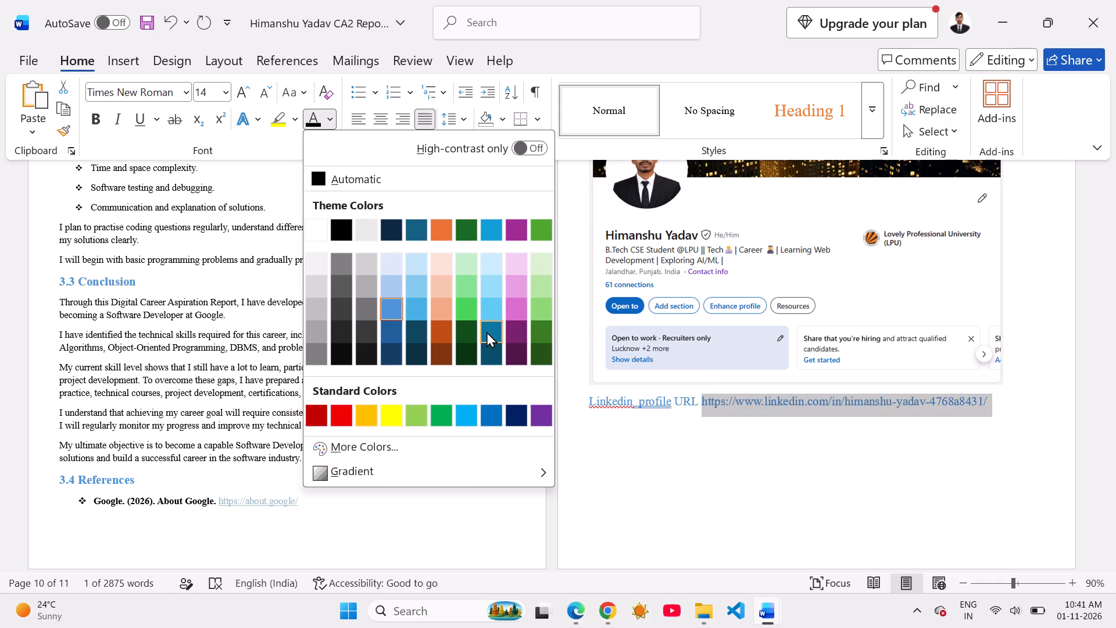
click(488, 413)
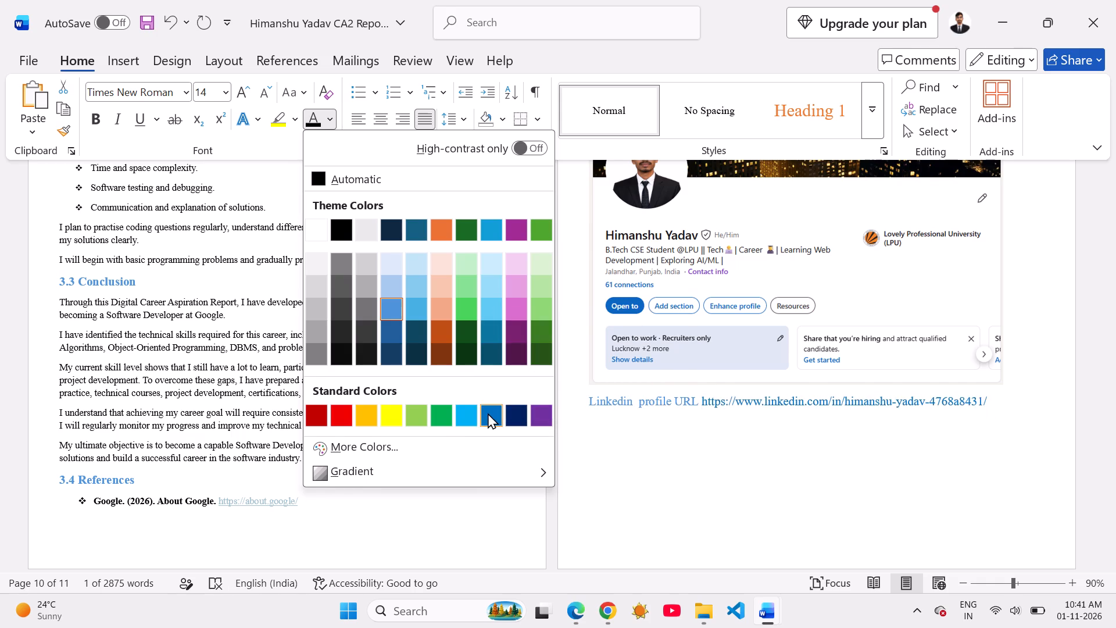
click(653, 481)
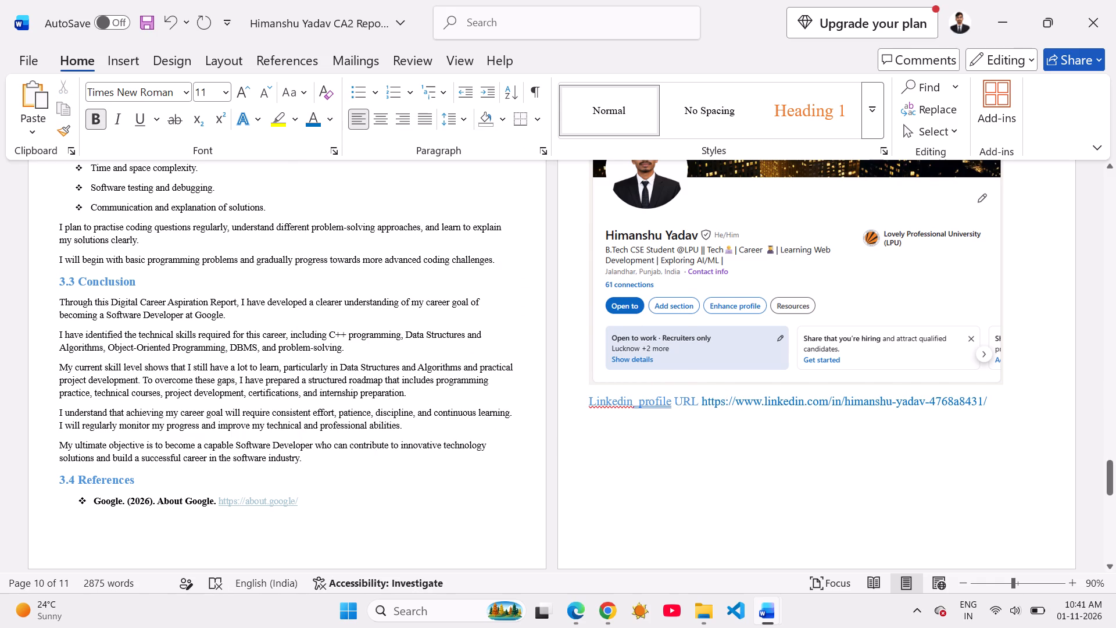
Move the profile address onto its own line below the "Linkedin profile URL" label.
click(701, 404)
key(Return)
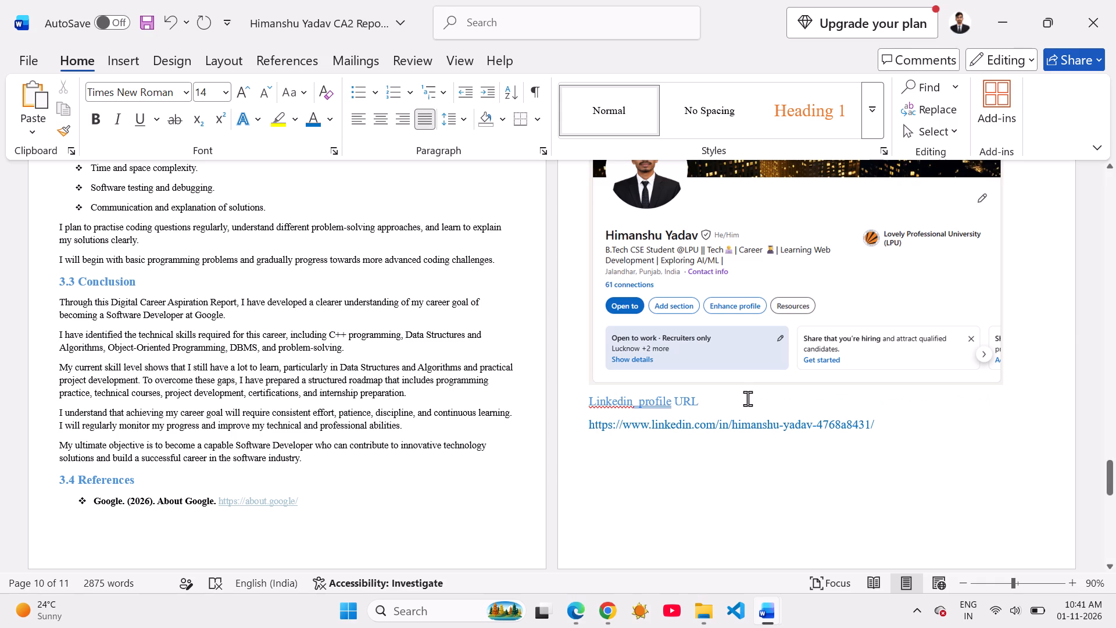
Make the "Linkedin profile URL" label bold.
drag(731, 399, 585, 401)
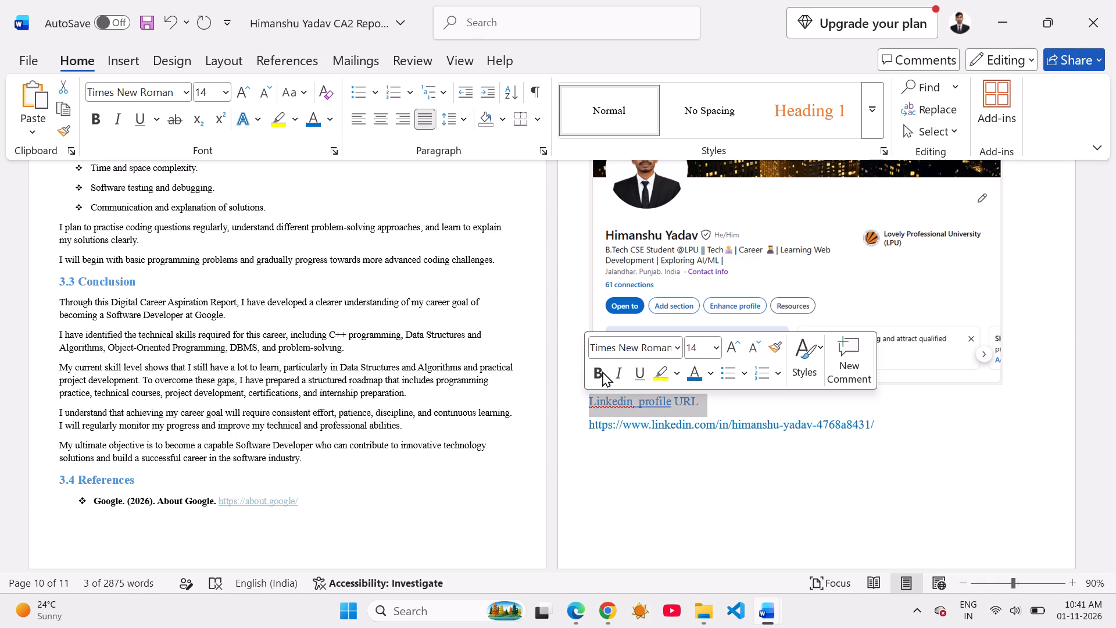
click(602, 371)
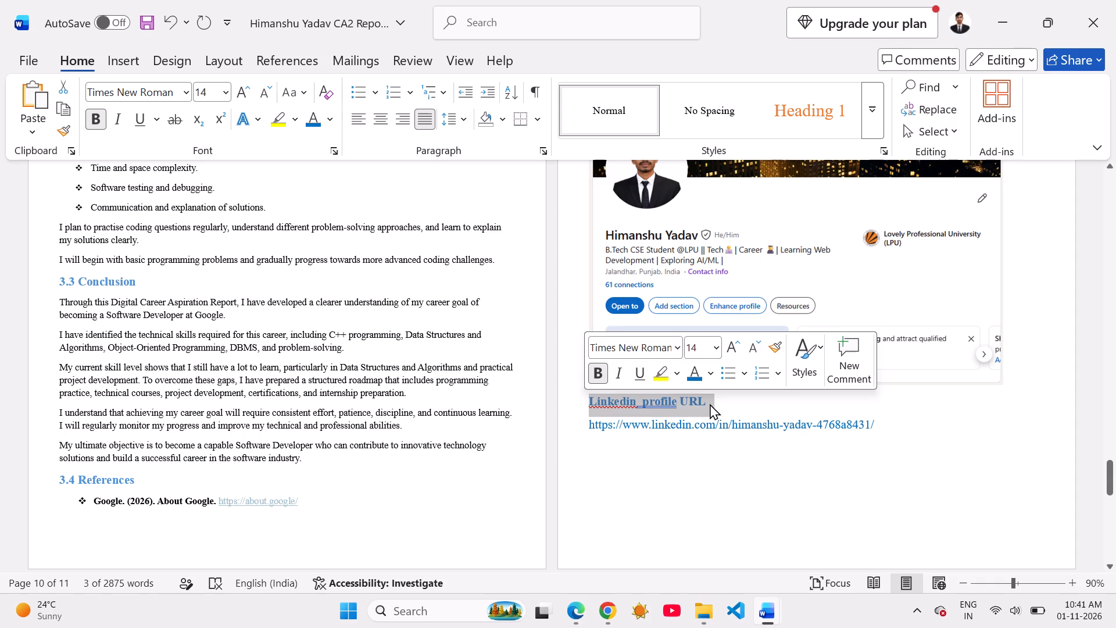
click(710, 404)
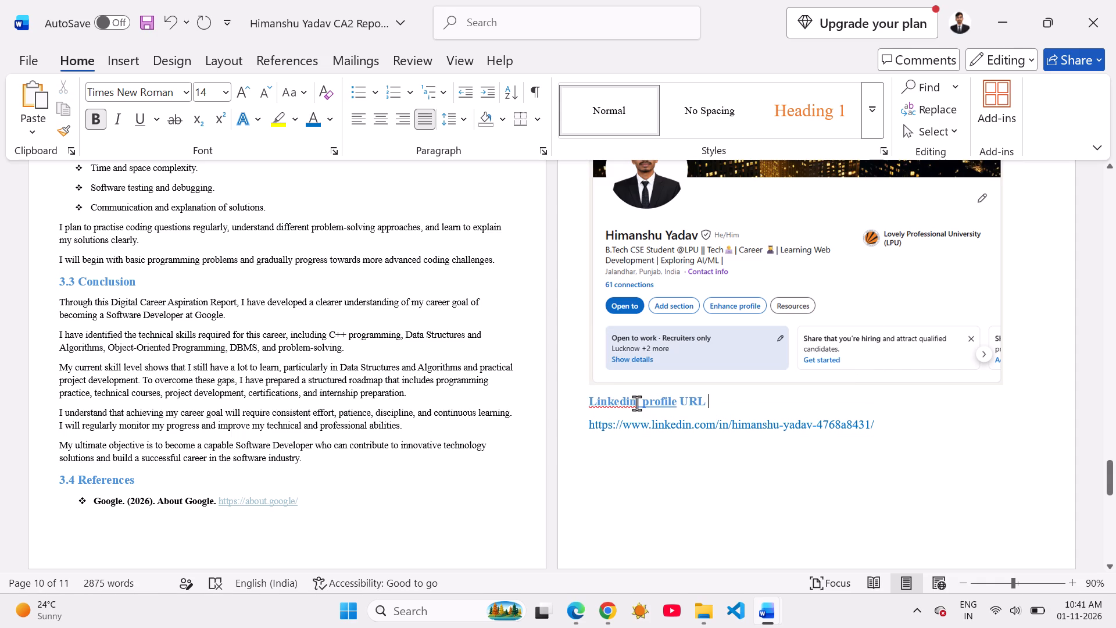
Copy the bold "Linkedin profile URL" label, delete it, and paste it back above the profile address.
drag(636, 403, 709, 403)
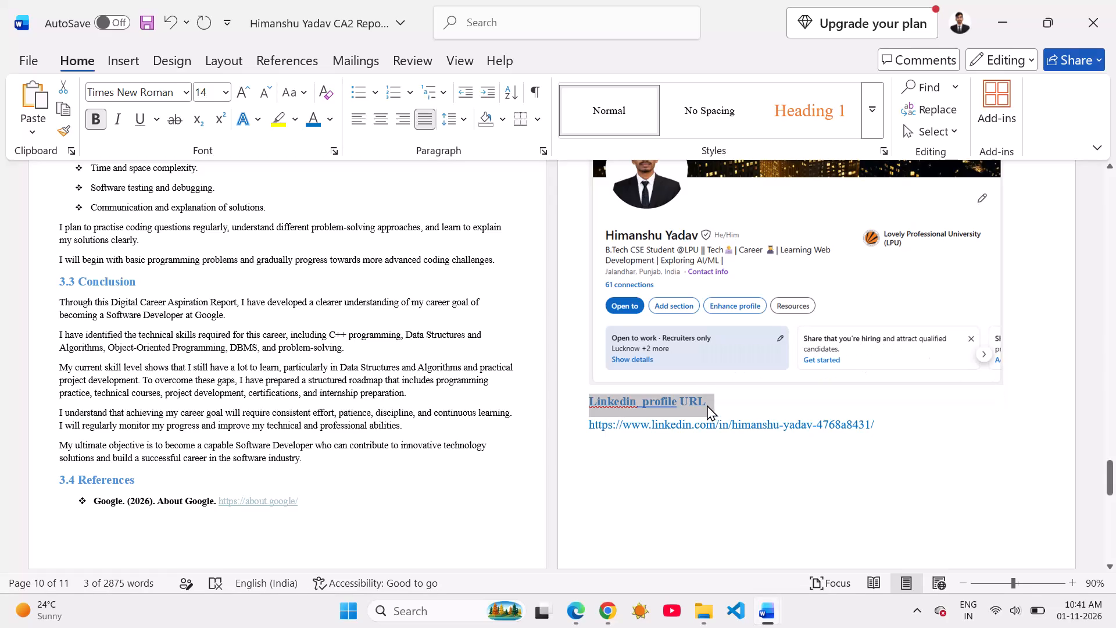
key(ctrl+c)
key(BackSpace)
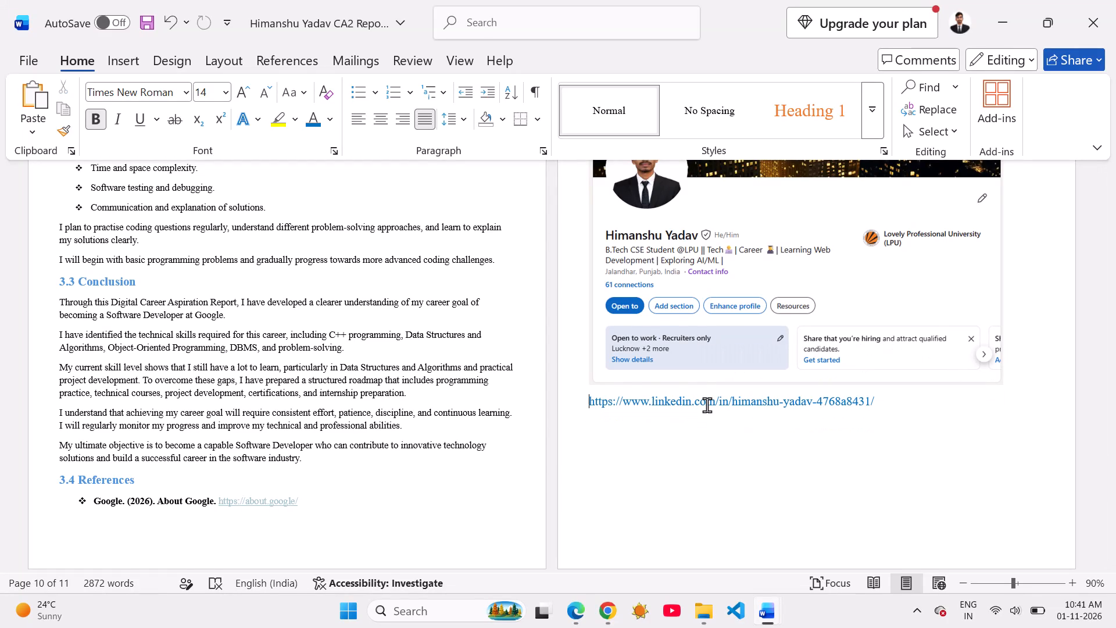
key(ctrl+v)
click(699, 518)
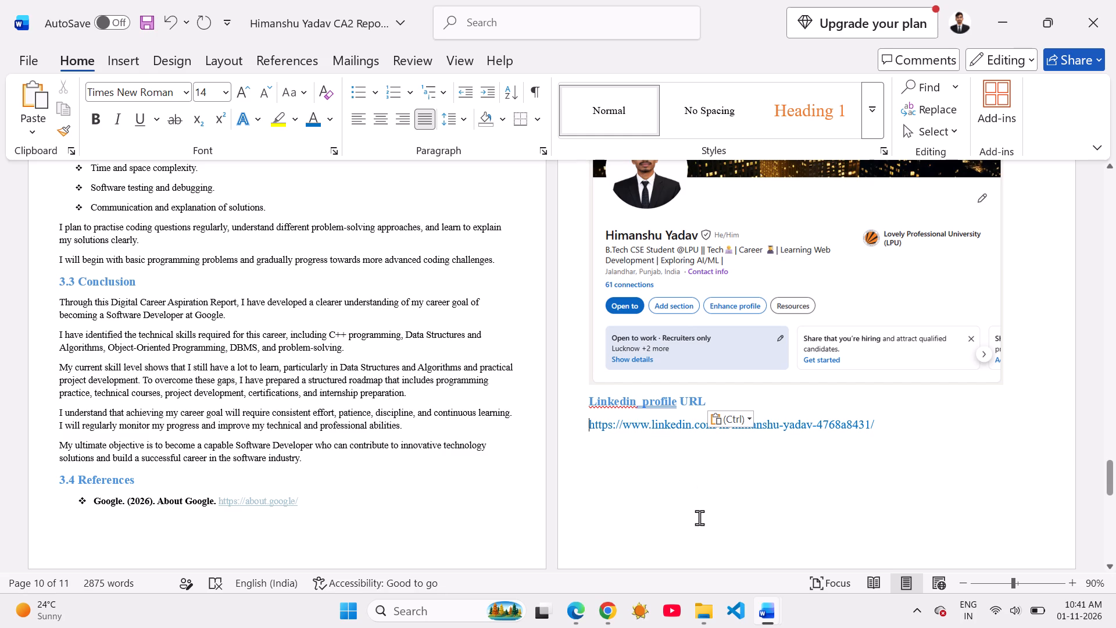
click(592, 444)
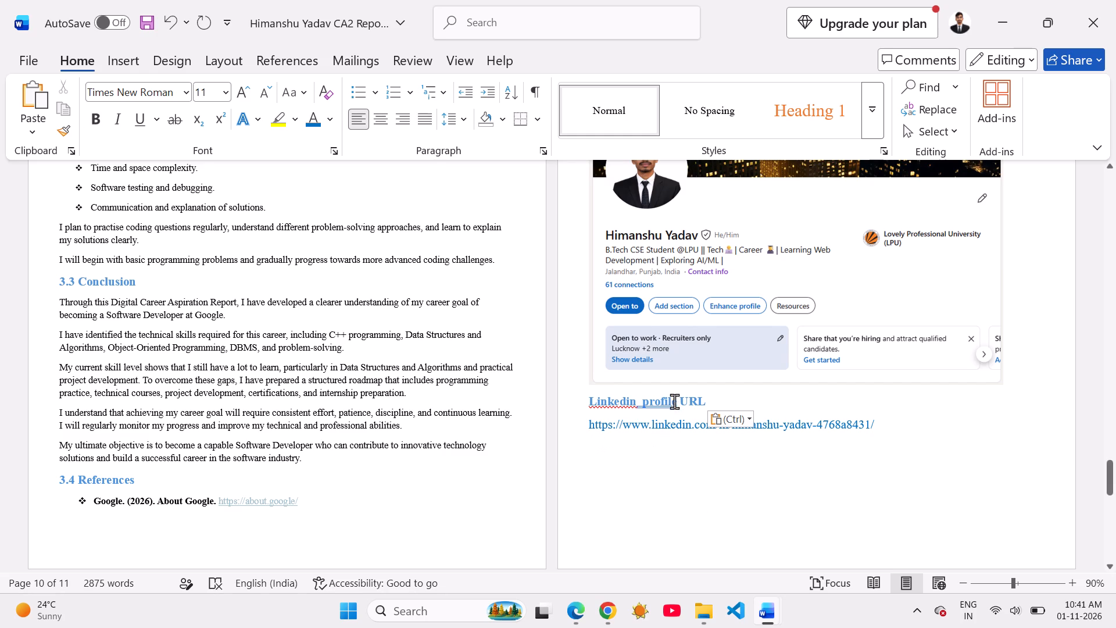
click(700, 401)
Review the LinkedIn profile section of the report, from the headline text and screenshot down to the profile URL.
click(710, 402)
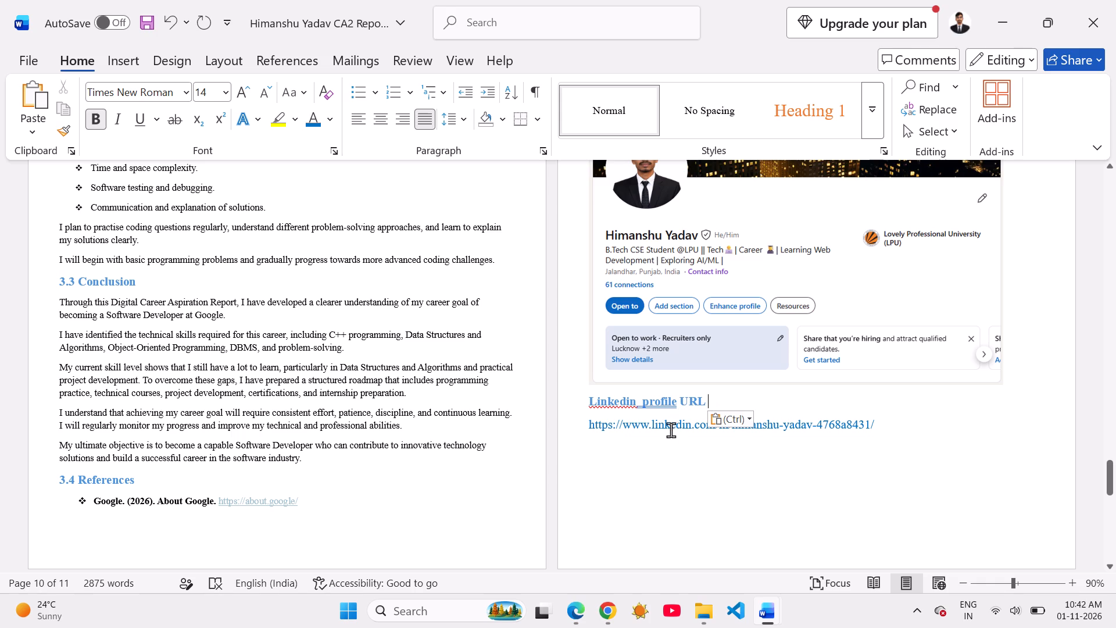
scroll(656, 486, down, 1)
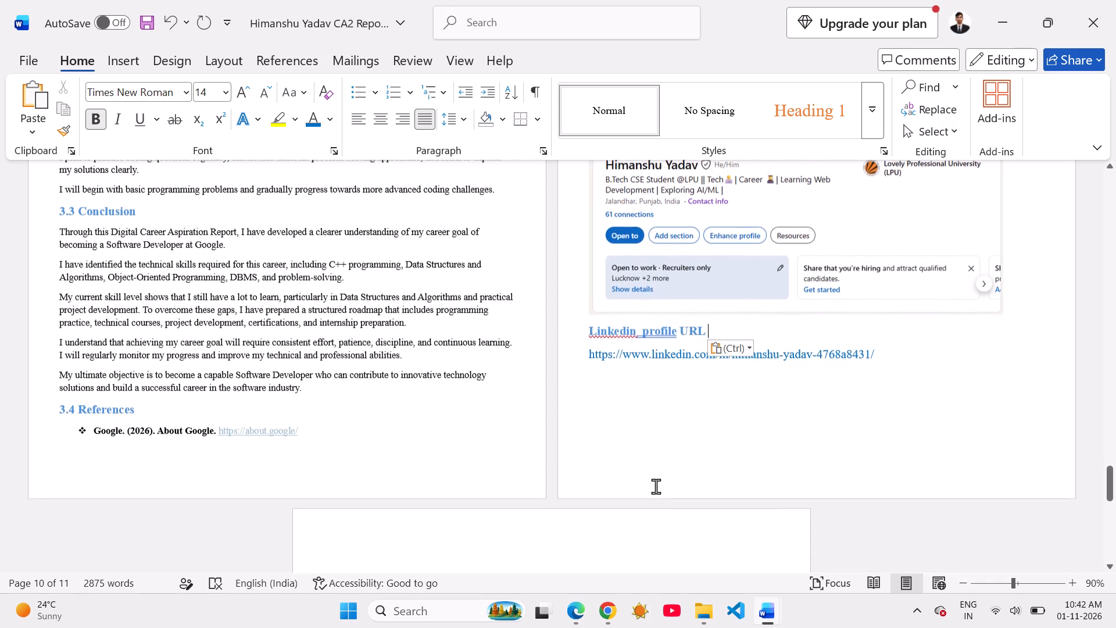
scroll(656, 486, down, 1)
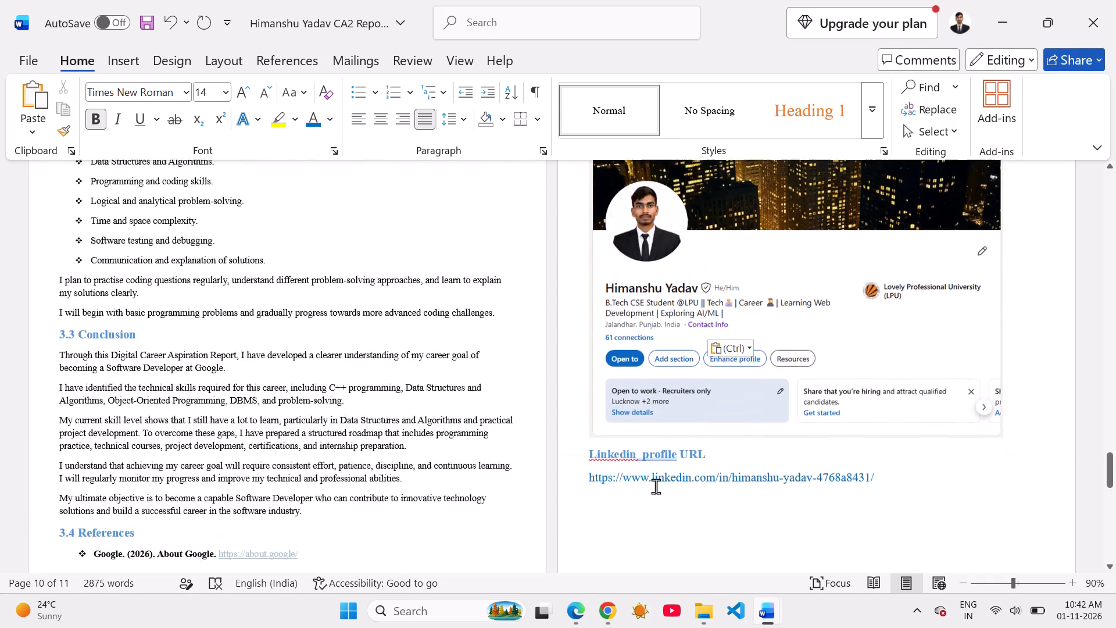
scroll(656, 486, down, 2)
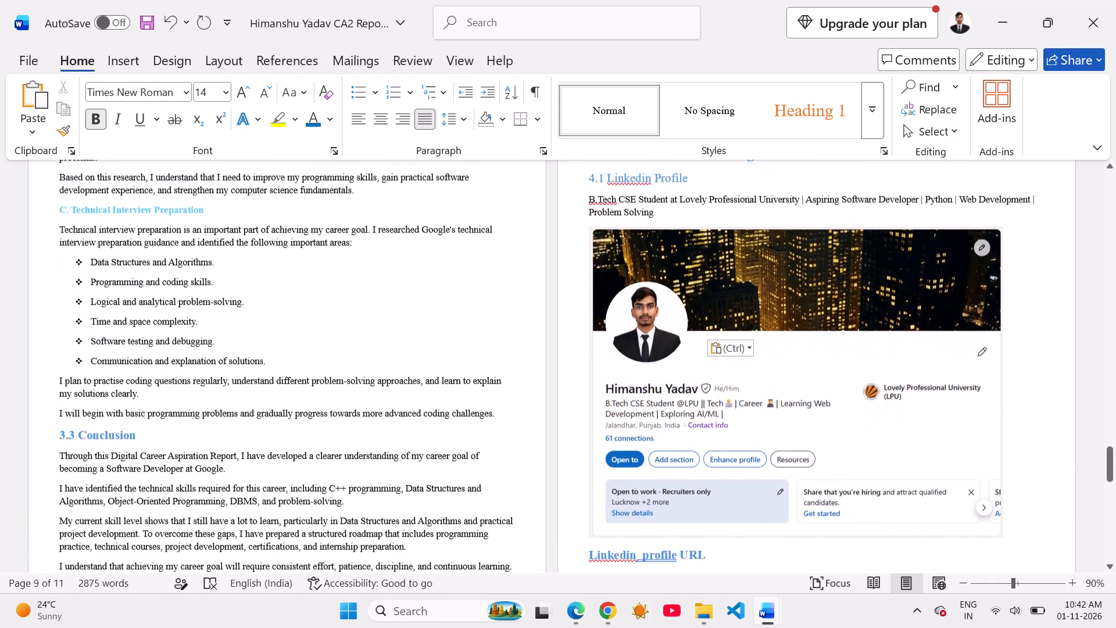
scroll(656, 486, down, 1)
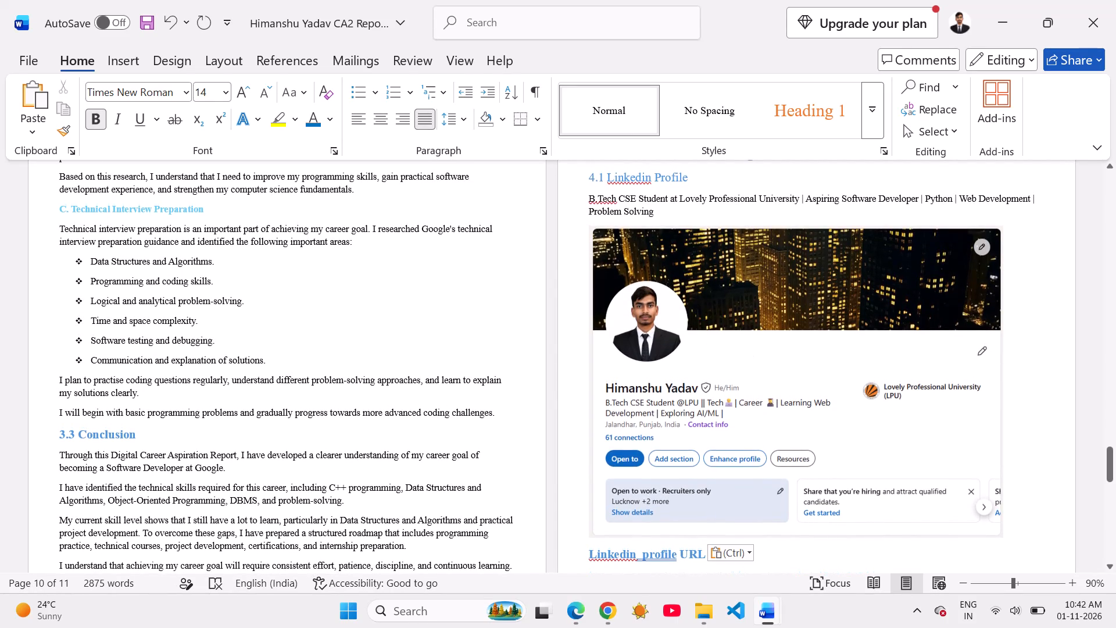
scroll(656, 486, down, 2)
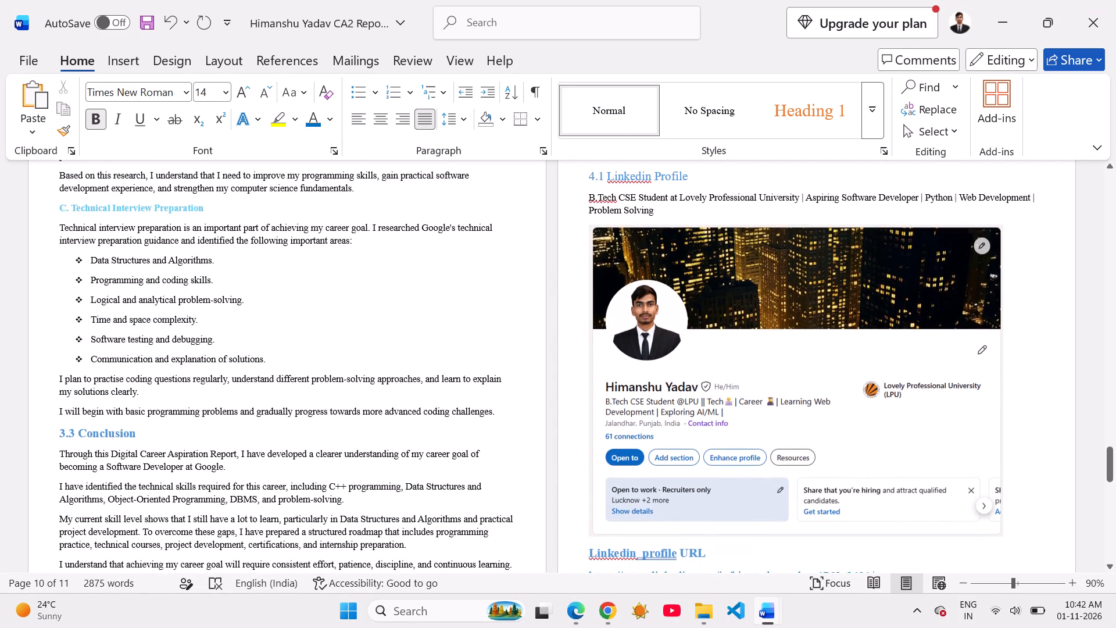
scroll(656, 486, down, 1)
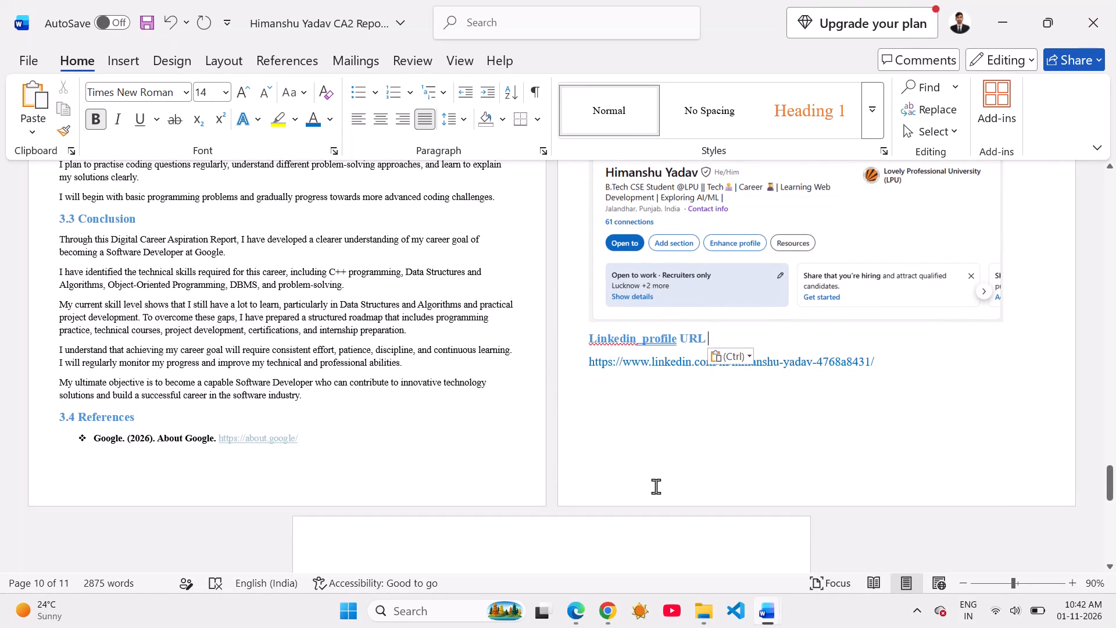
ctrl+scroll(679, 452, up, 9)
ctrl+scroll(679, 452, down, 1)
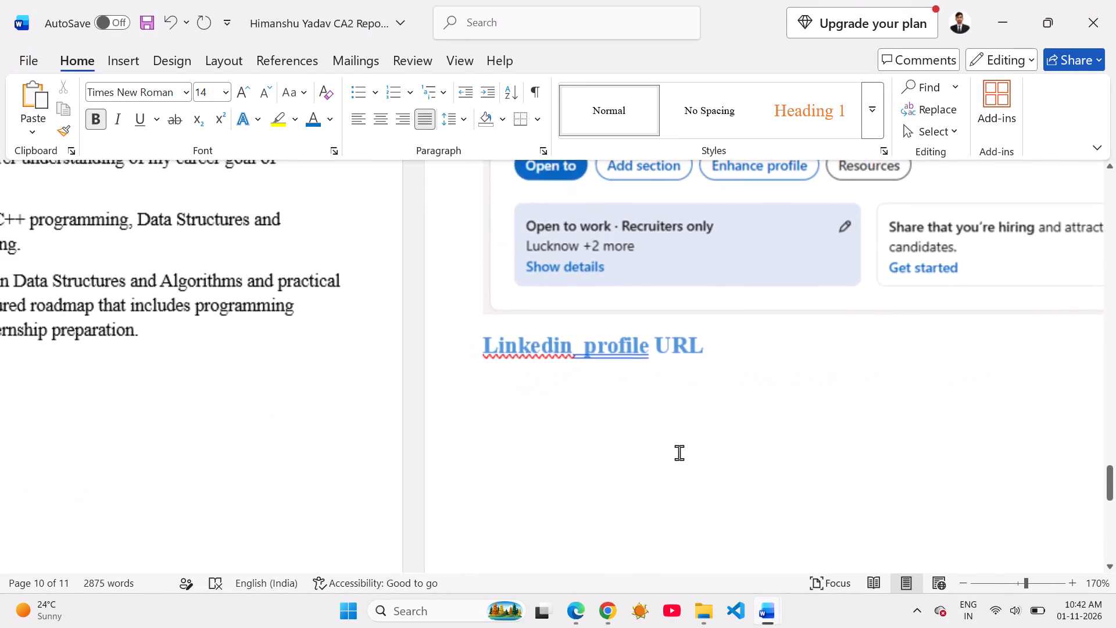
ctrl+scroll(679, 452, down, 7)
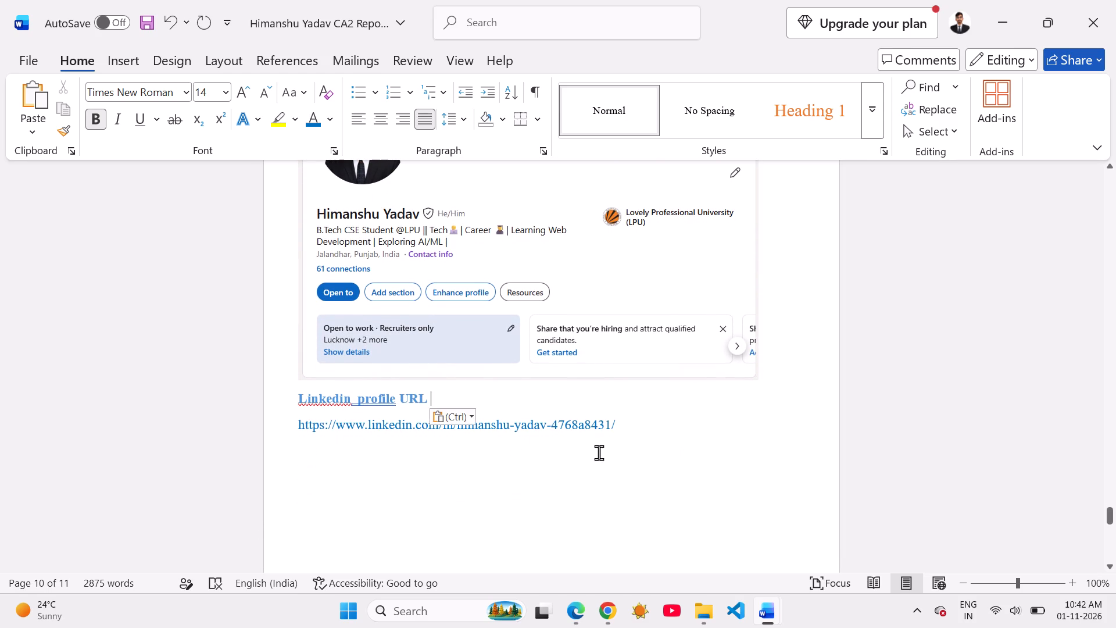
Change the font colour of the "Linkedin profile URL" label to a near-black theme shade.
drag(425, 399, 304, 406)
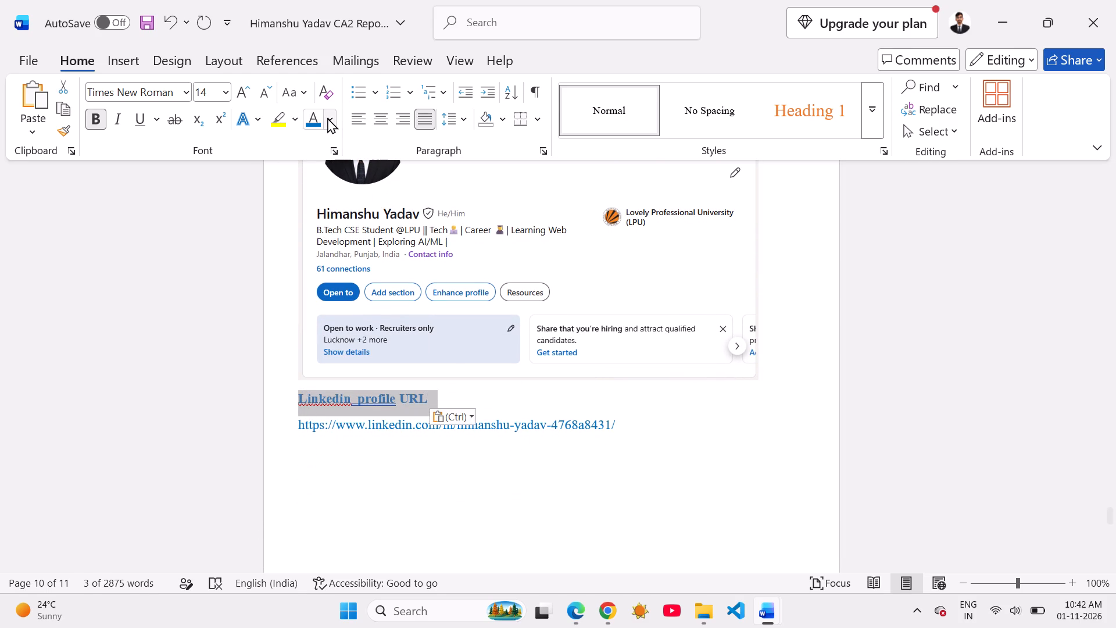
click(327, 117)
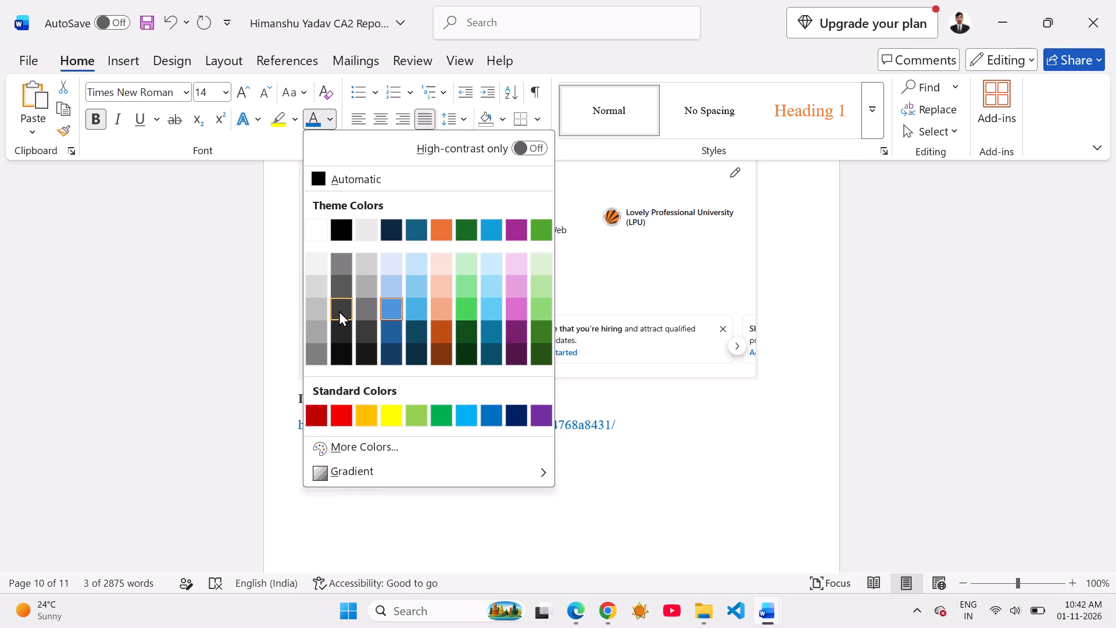
click(337, 329)
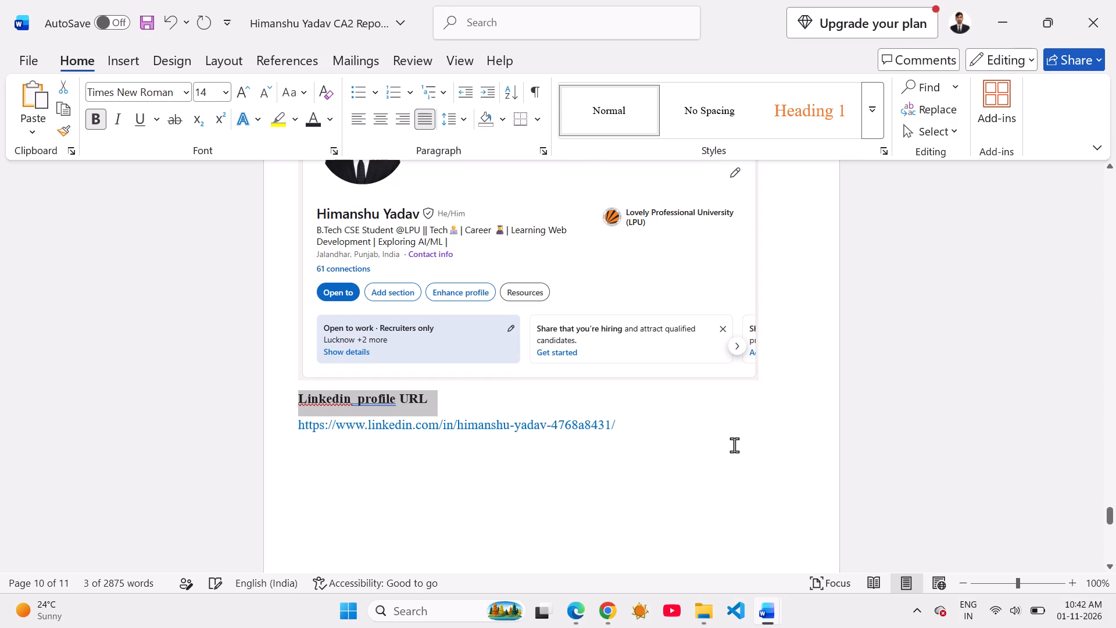
click(734, 445)
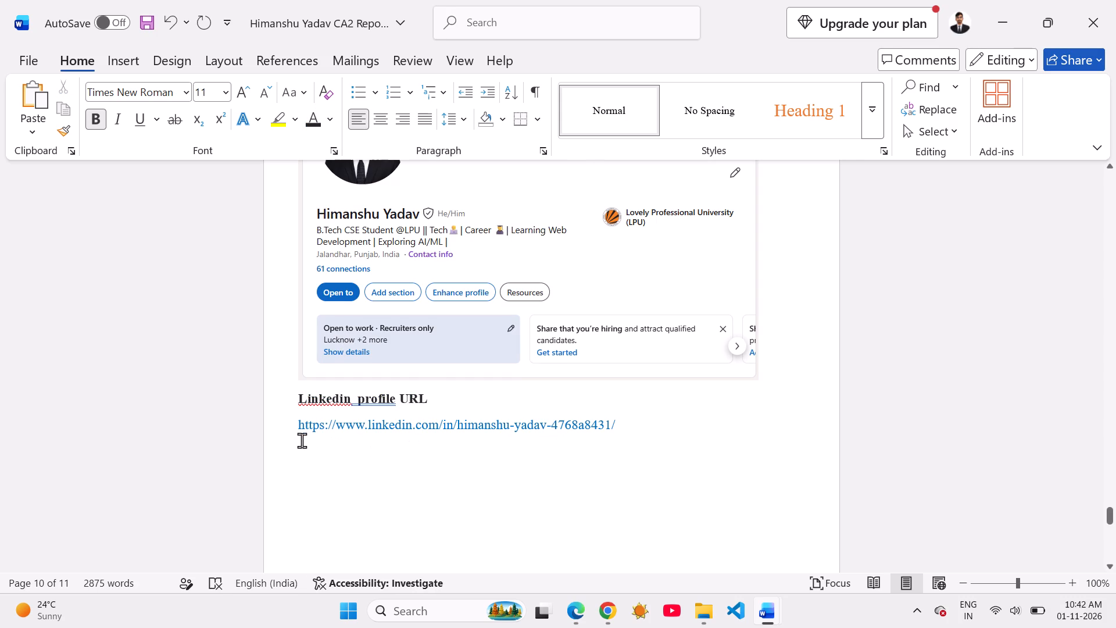
Start a new empty line below the LinkedIn profile address.
click(302, 441)
click(616, 424)
key(Return)
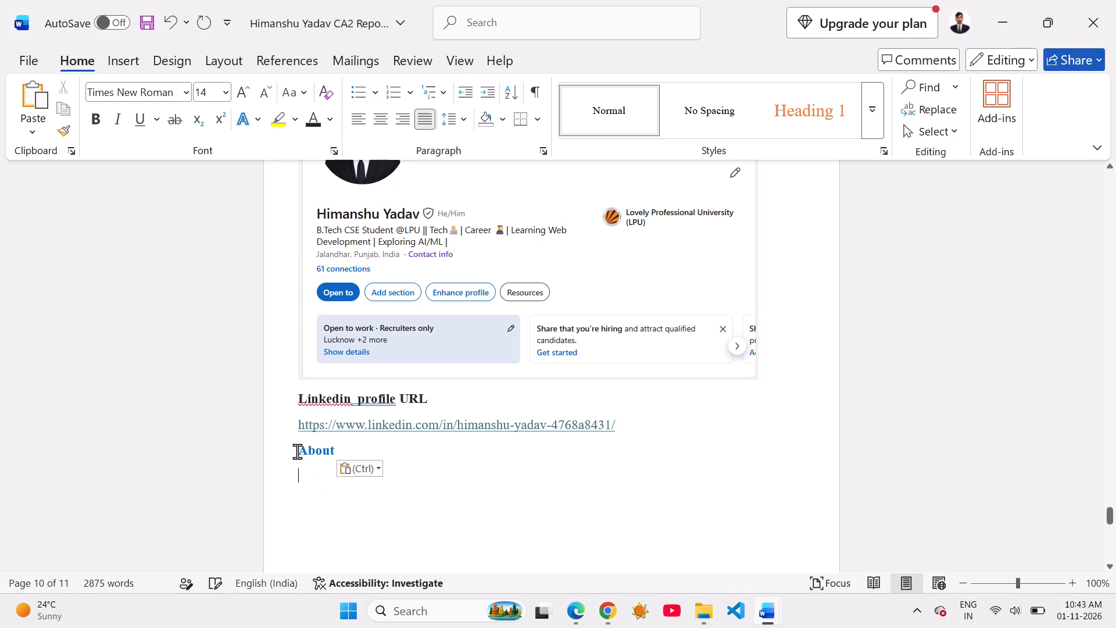
Set the font size of the pasted "About" heading to 16.
drag(337, 453, 271, 453)
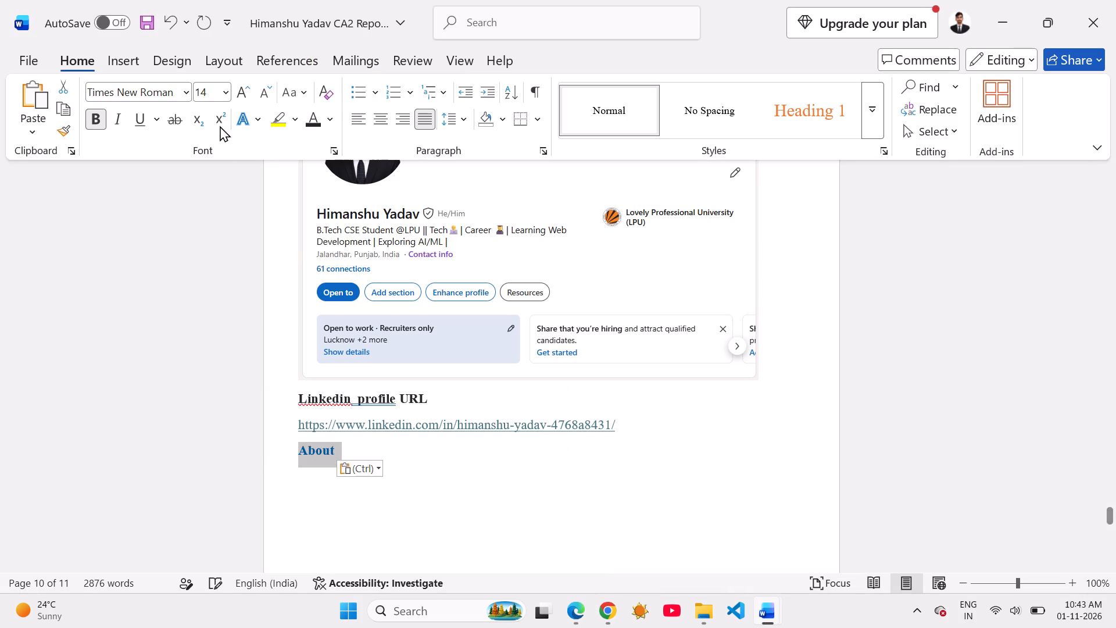
click(223, 94)
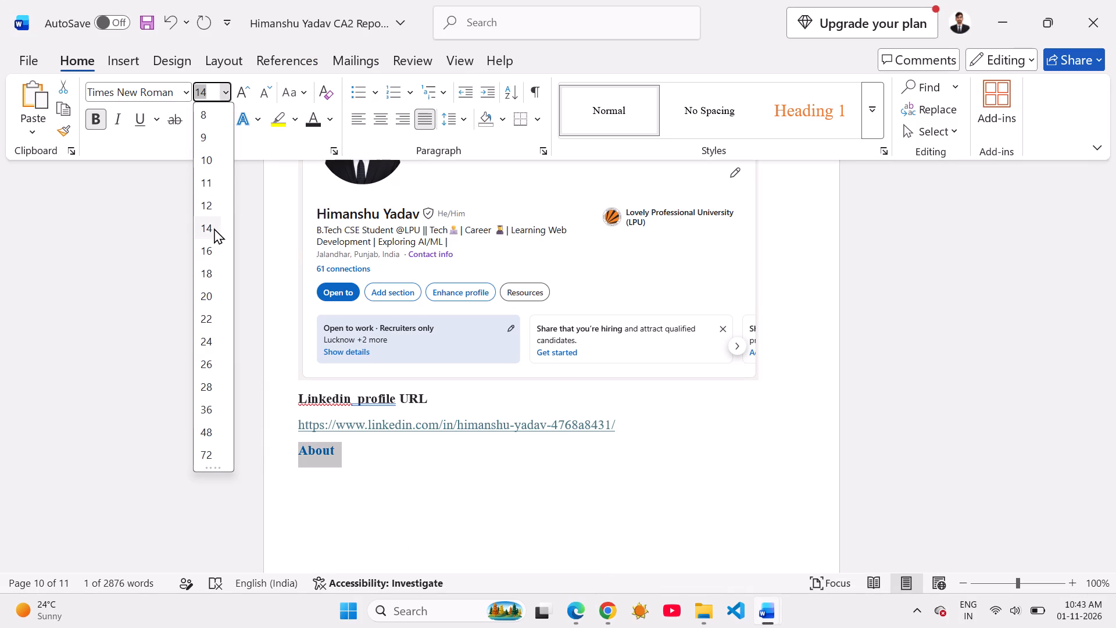
click(213, 247)
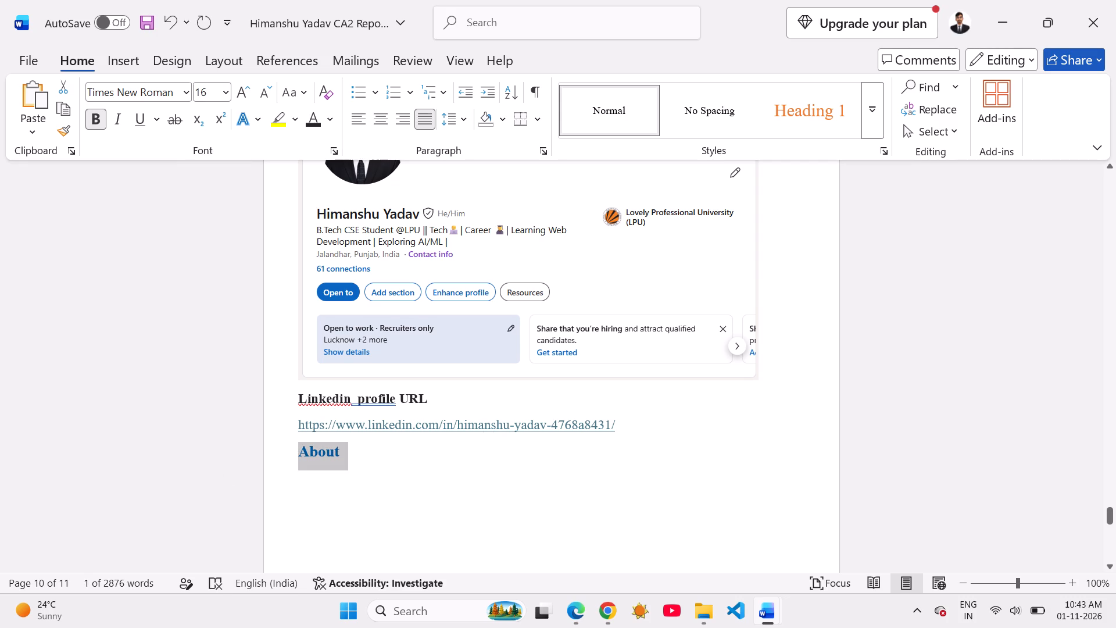
click(377, 463)
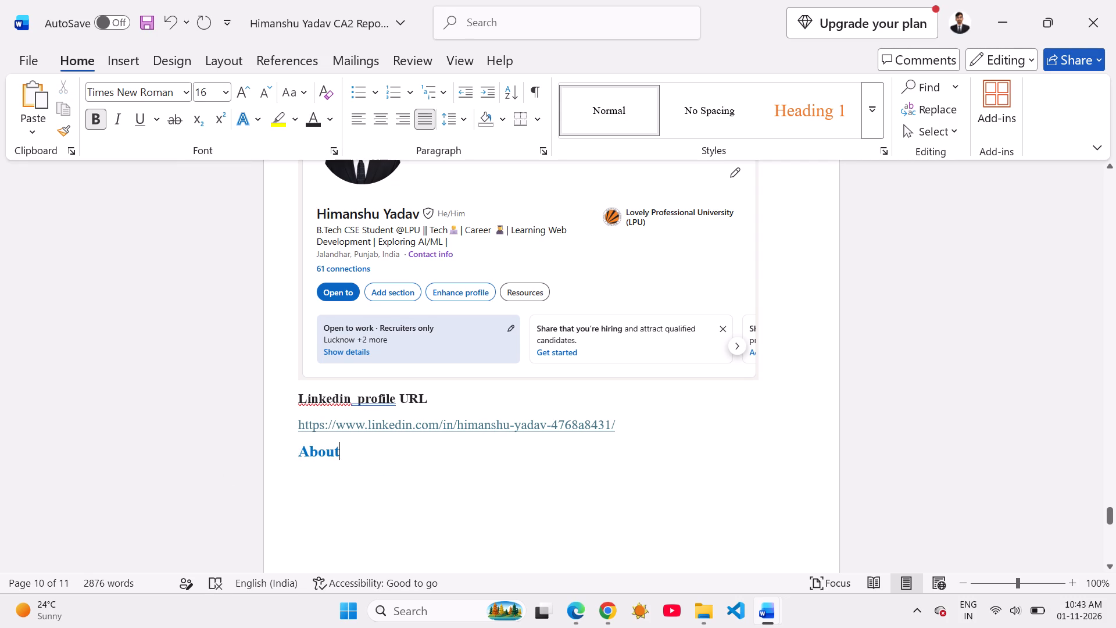
Switch to the LinkedIn "Edit your public profile" page in Chrome and copy the three paragraphs of its About section.
click(606, 612)
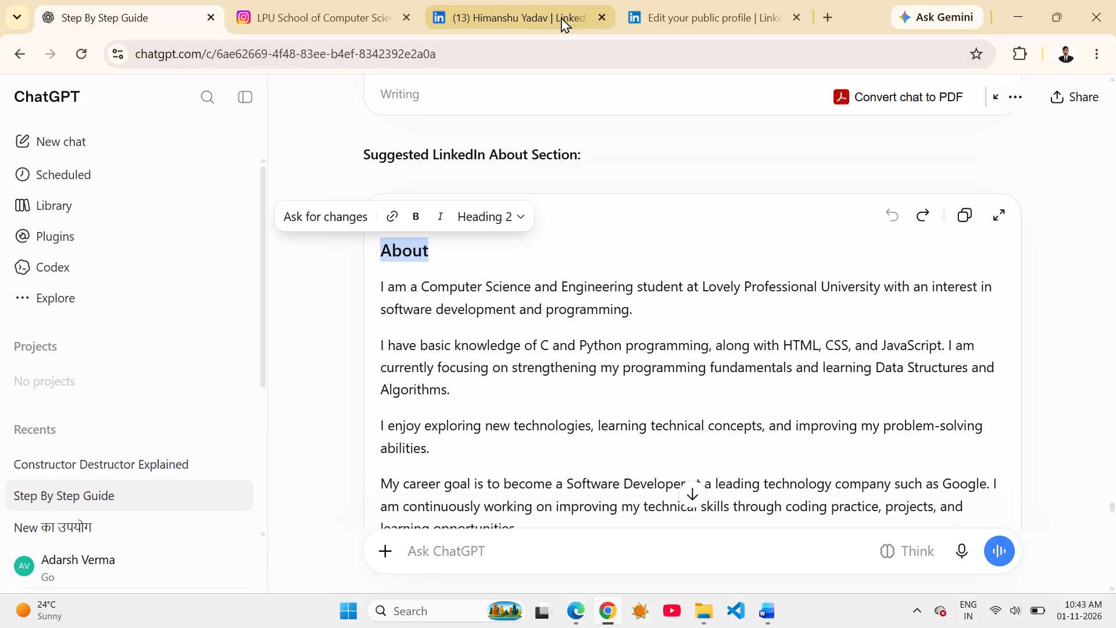
click(675, 26)
scroll(402, 556, down, 3)
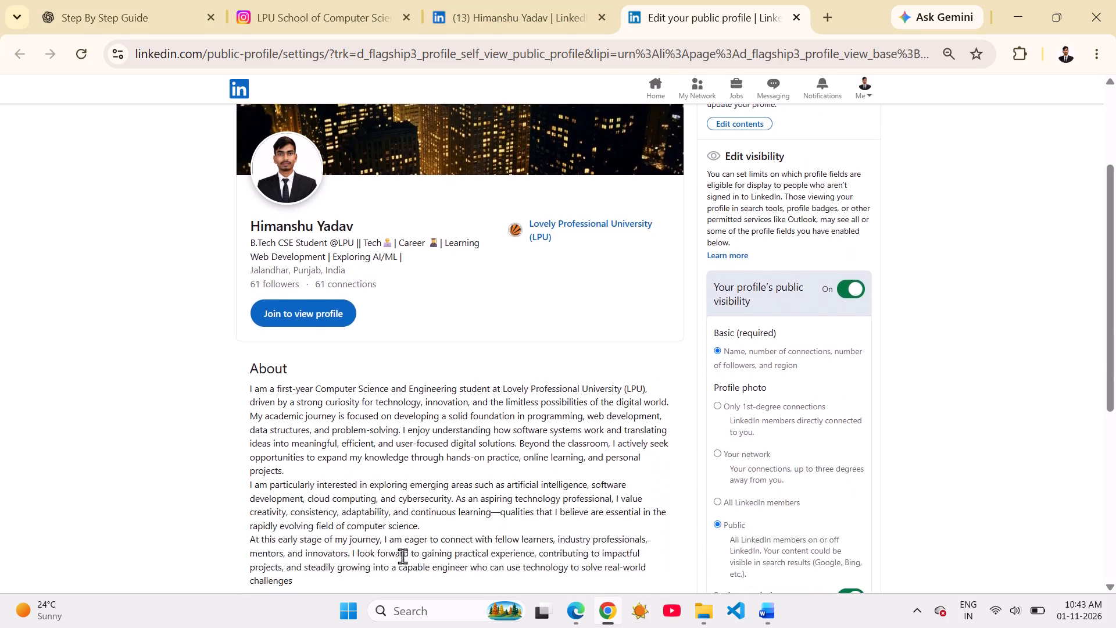
scroll(402, 556, down, 1)
scroll(402, 556, up, 1)
drag(350, 433, 307, 428)
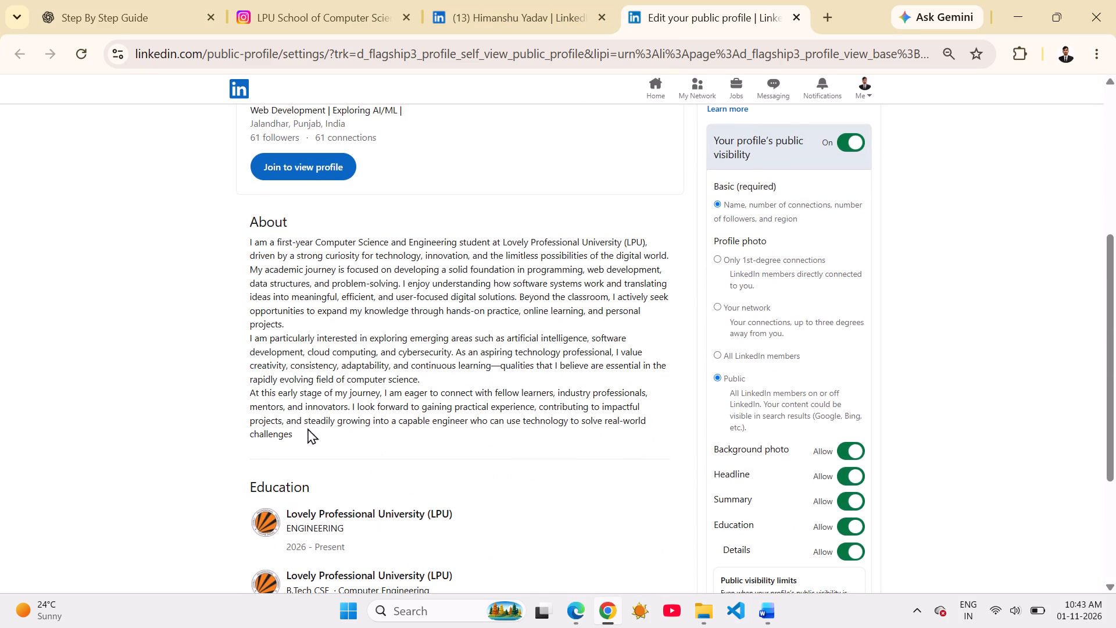
drag(307, 428, 243, 244)
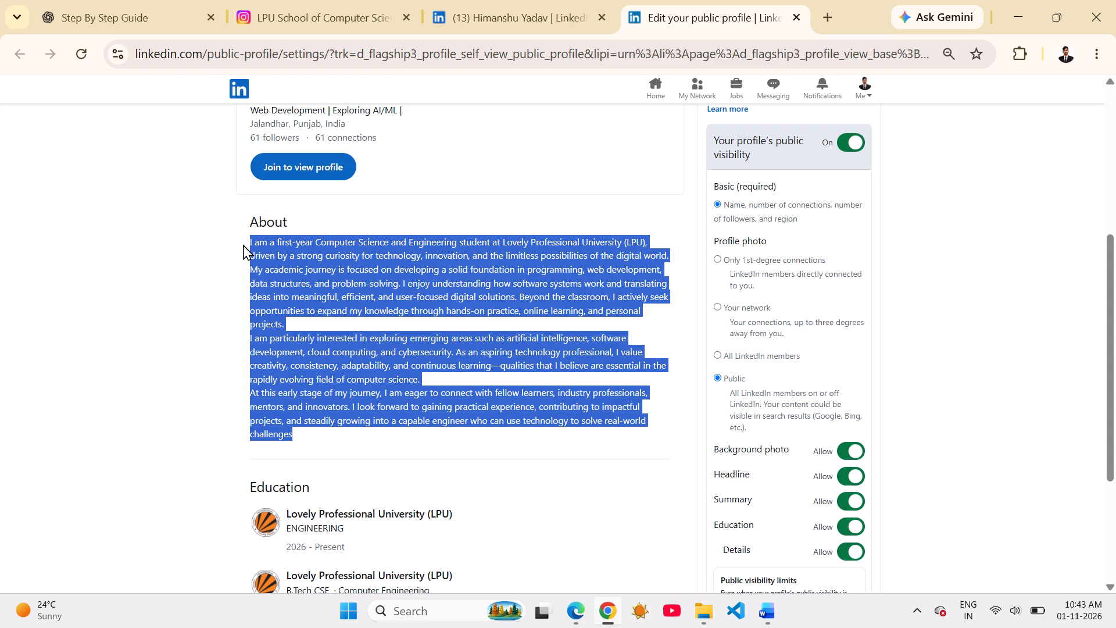
key(ctrl+c)
Return to the Word report and paste the copied LinkedIn text on a new line below the "About" heading.
click(606, 608)
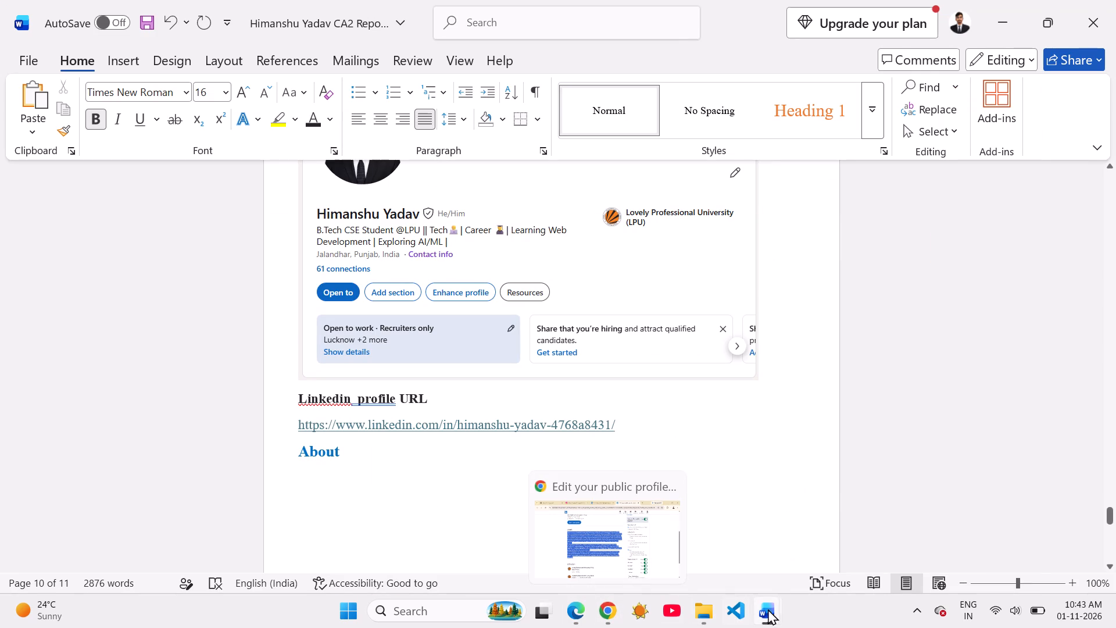
click(771, 606)
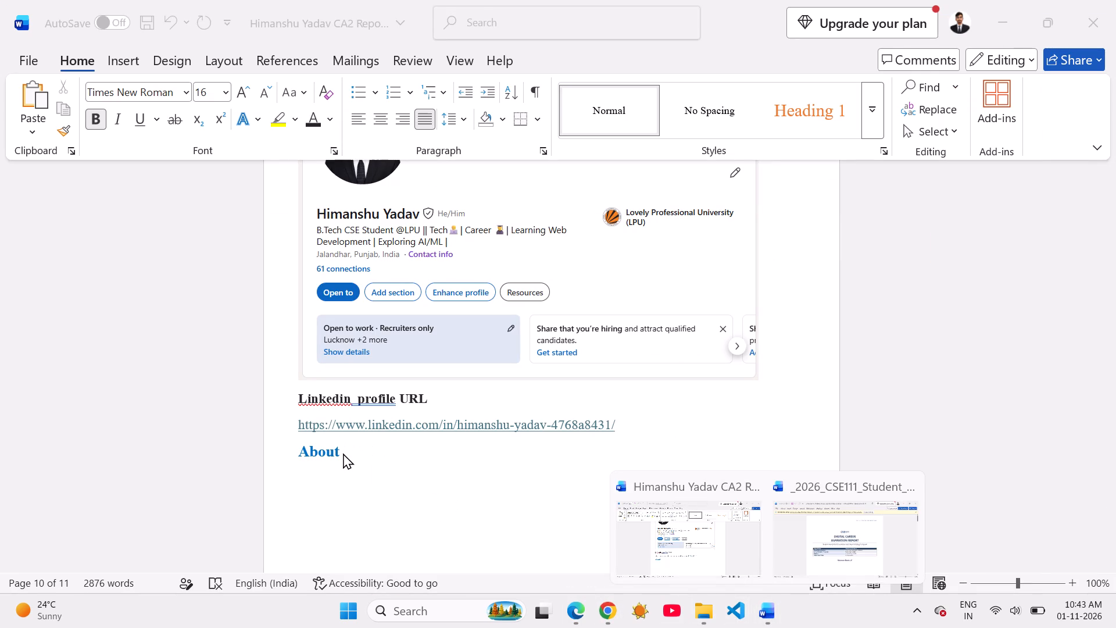
click(343, 453)
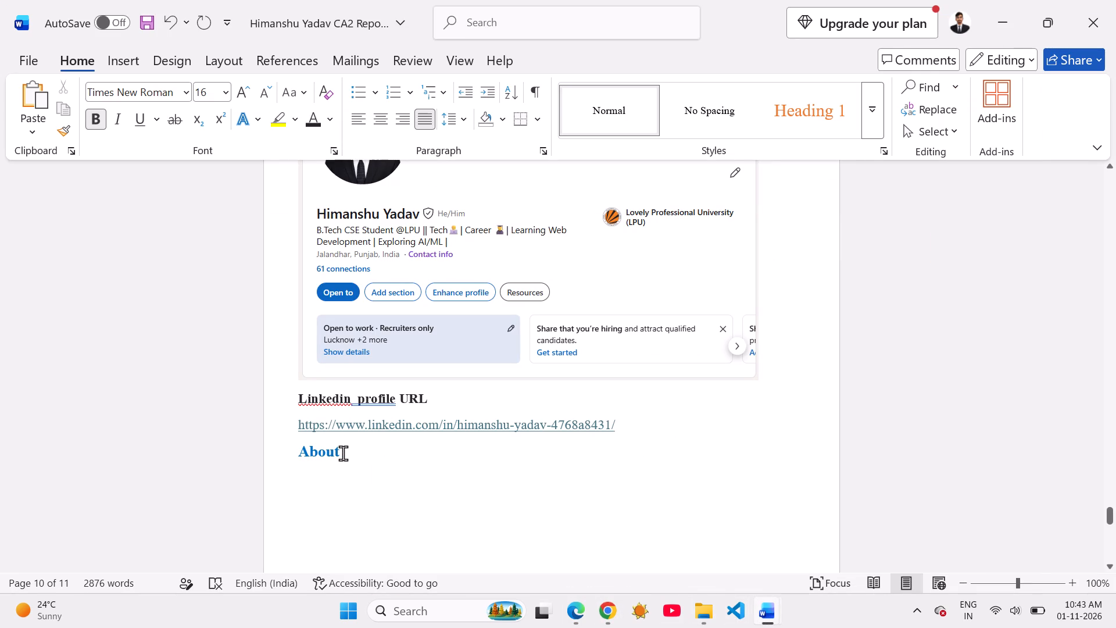
key(Return)
key(ctrl+v)
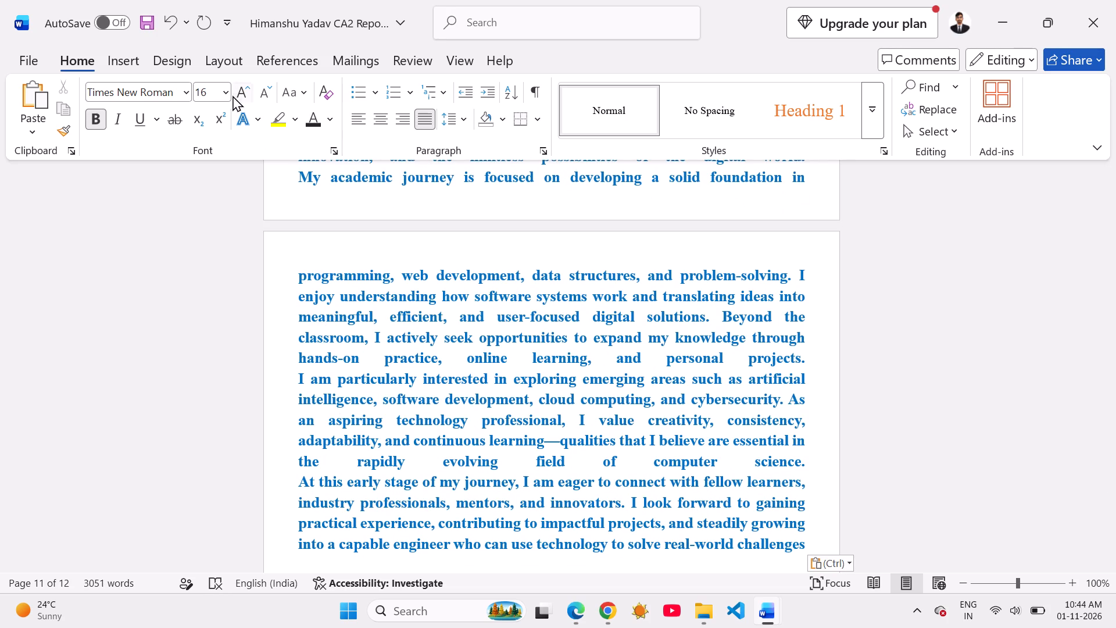
Set the font size of all the pasted About paragraphs to 11.
click(226, 94)
click(219, 188)
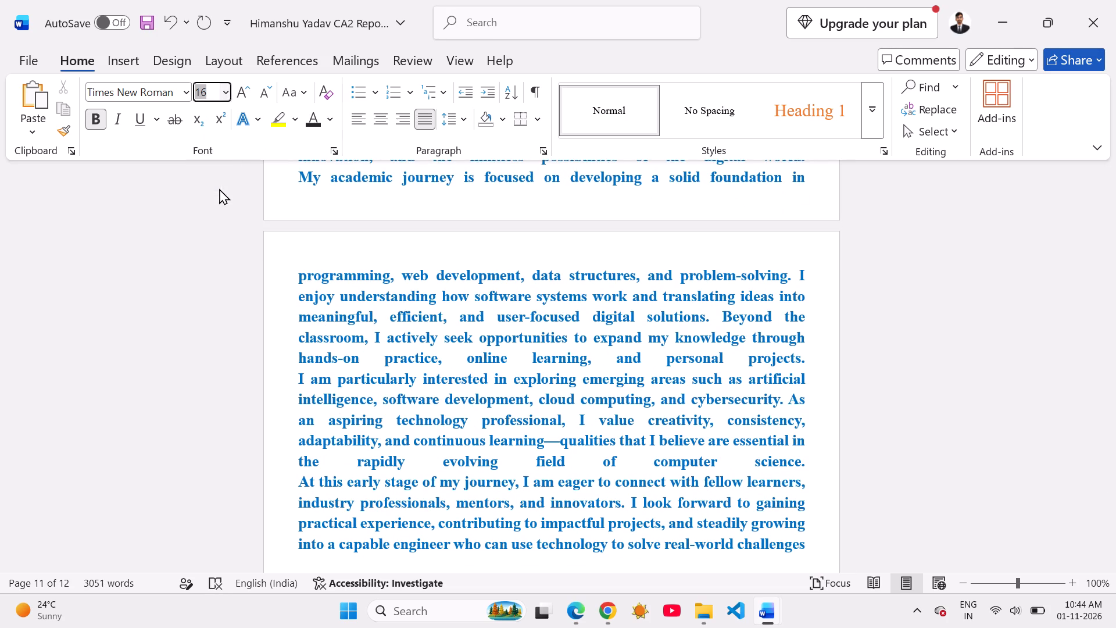
scroll(553, 563, down, 1)
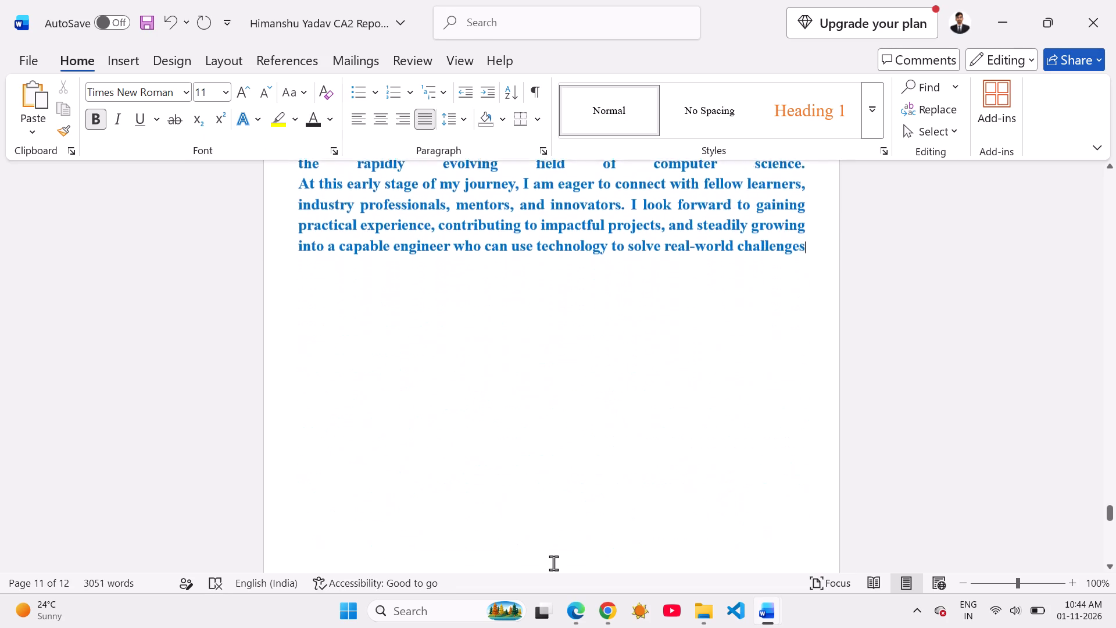
scroll(553, 563, down, 1)
drag(813, 382, 324, 181)
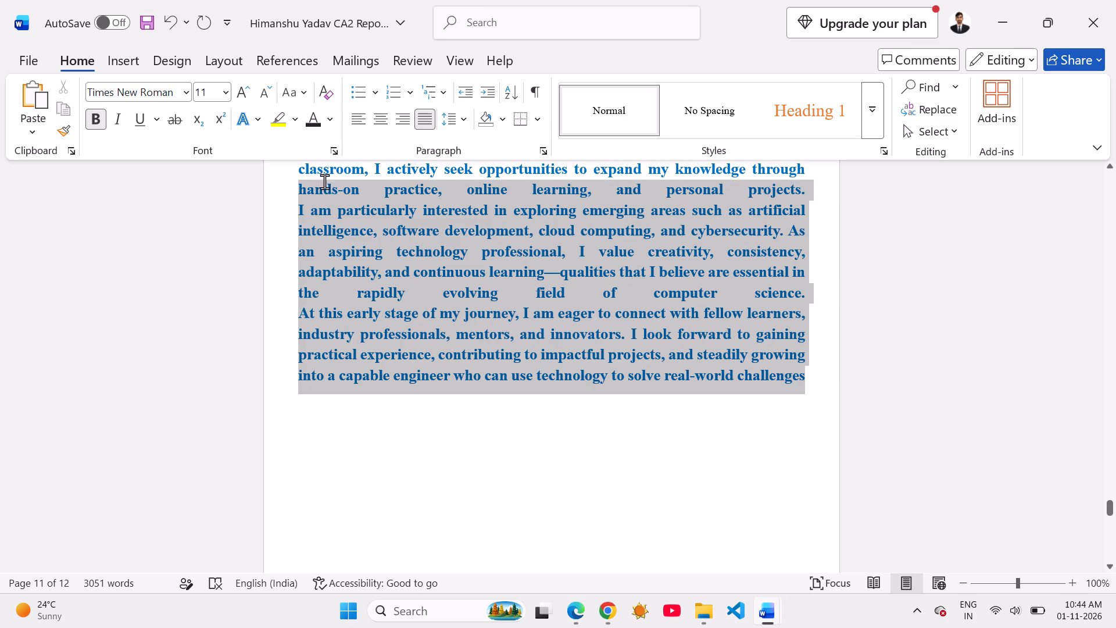
drag(324, 181, 323, 273)
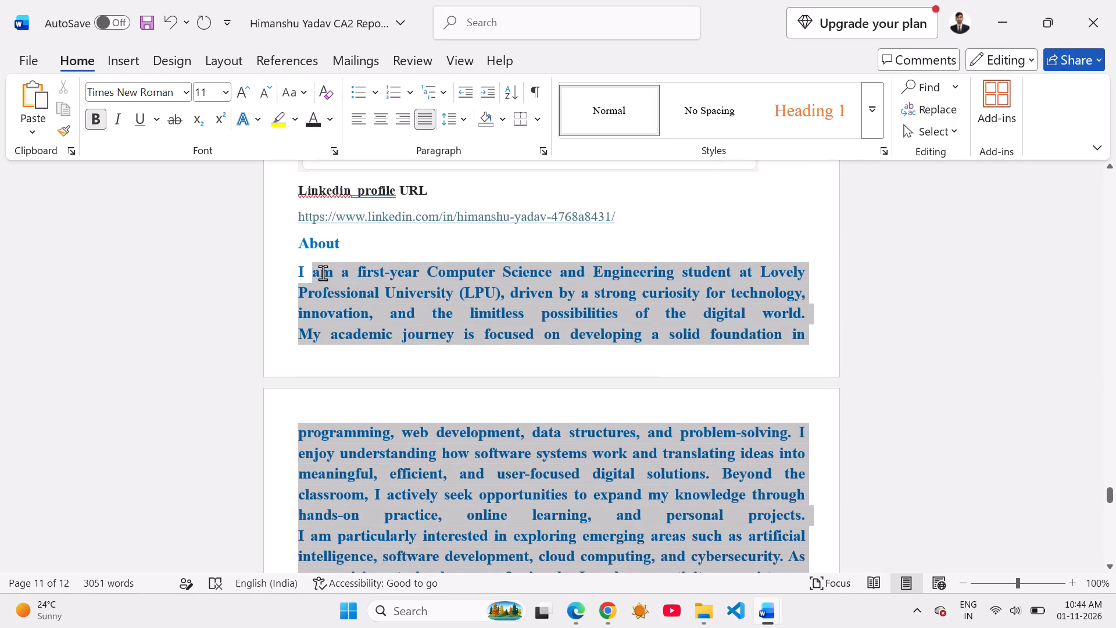
drag(323, 273, 298, 270)
click(224, 91)
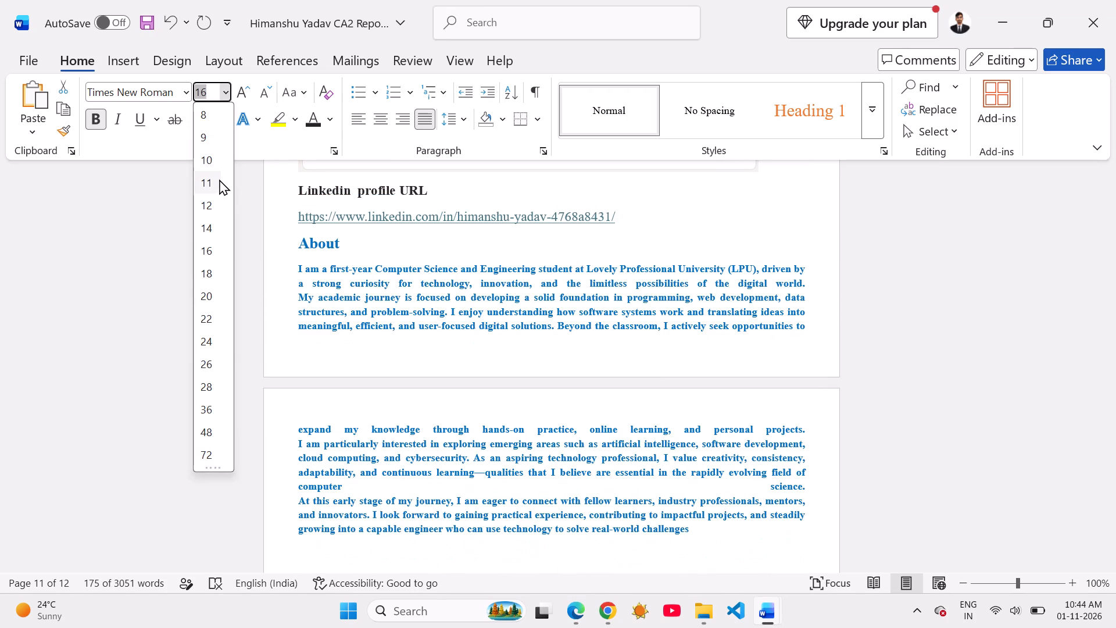
click(219, 179)
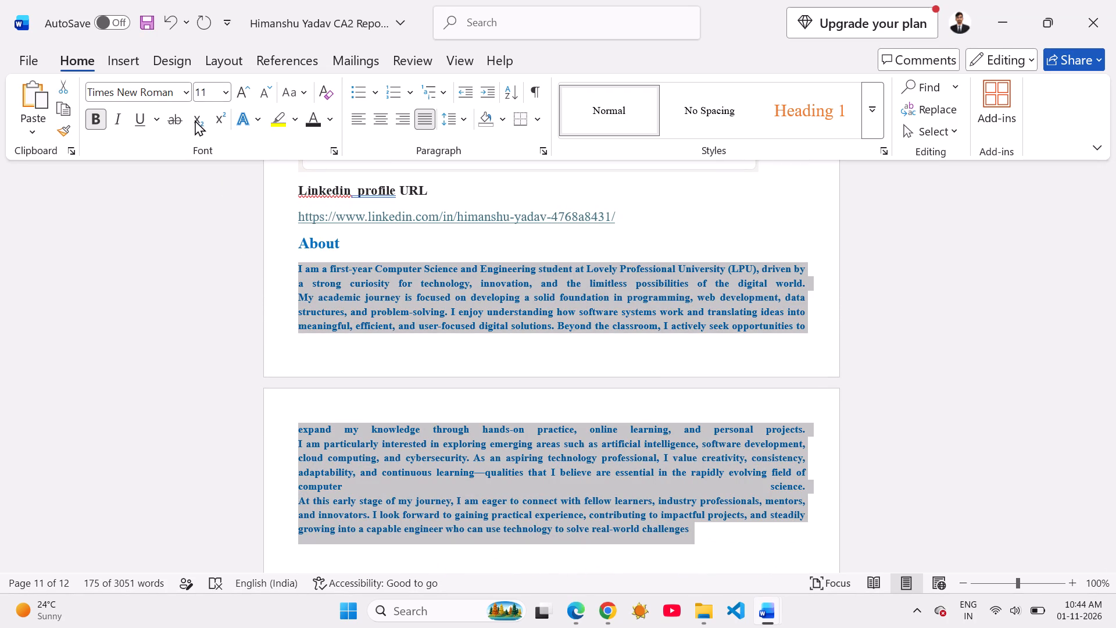
Remove the bold formatting from the About paragraphs and change their font colour to black.
click(99, 114)
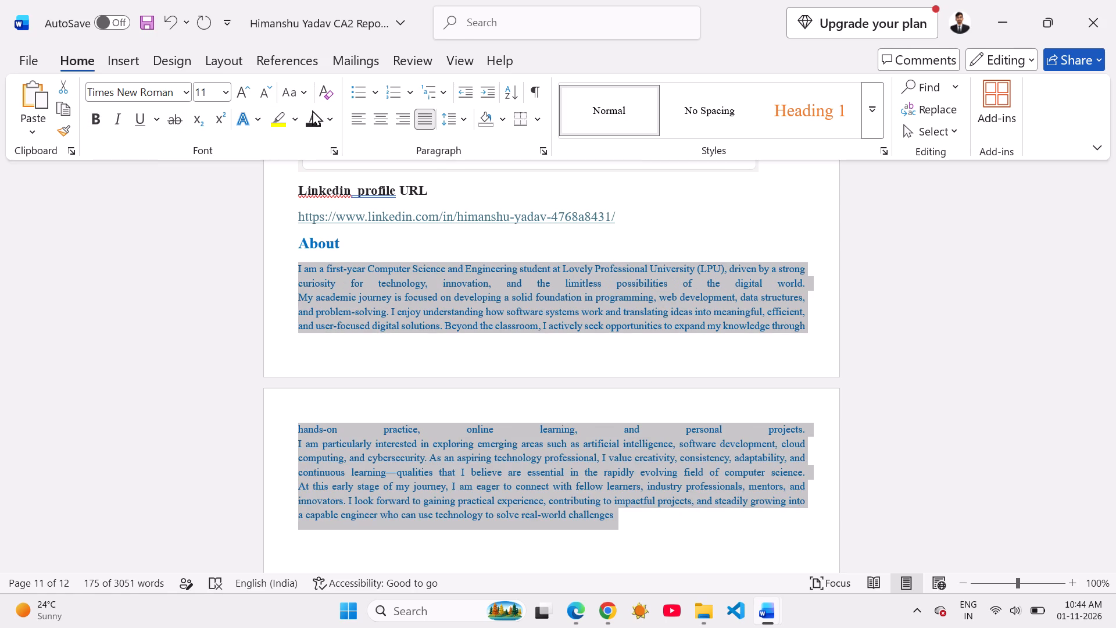
click(312, 117)
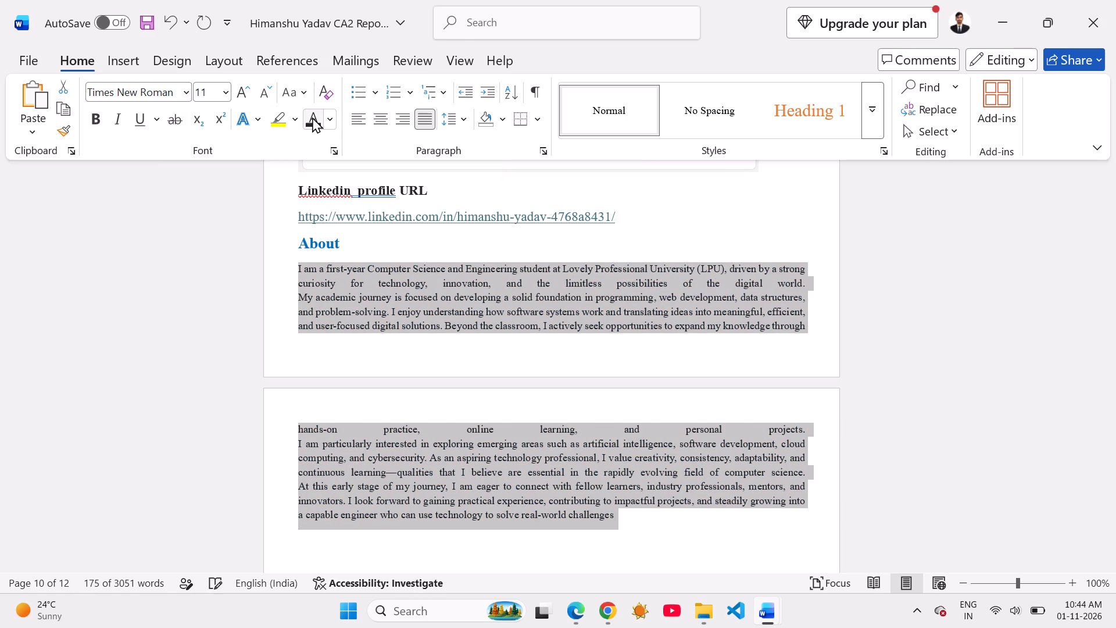
click(979, 372)
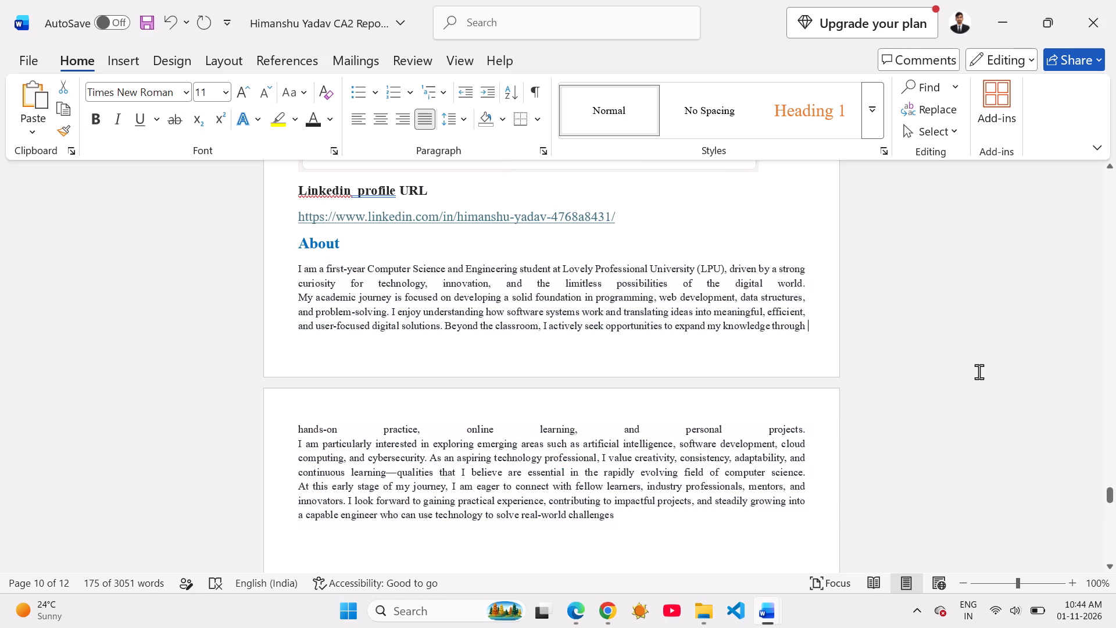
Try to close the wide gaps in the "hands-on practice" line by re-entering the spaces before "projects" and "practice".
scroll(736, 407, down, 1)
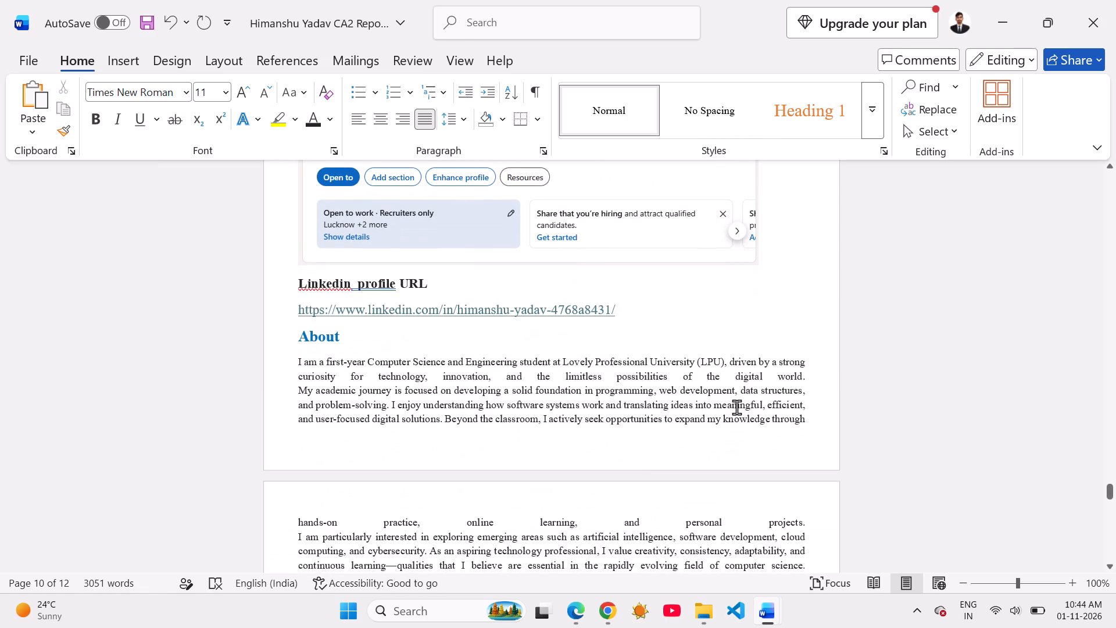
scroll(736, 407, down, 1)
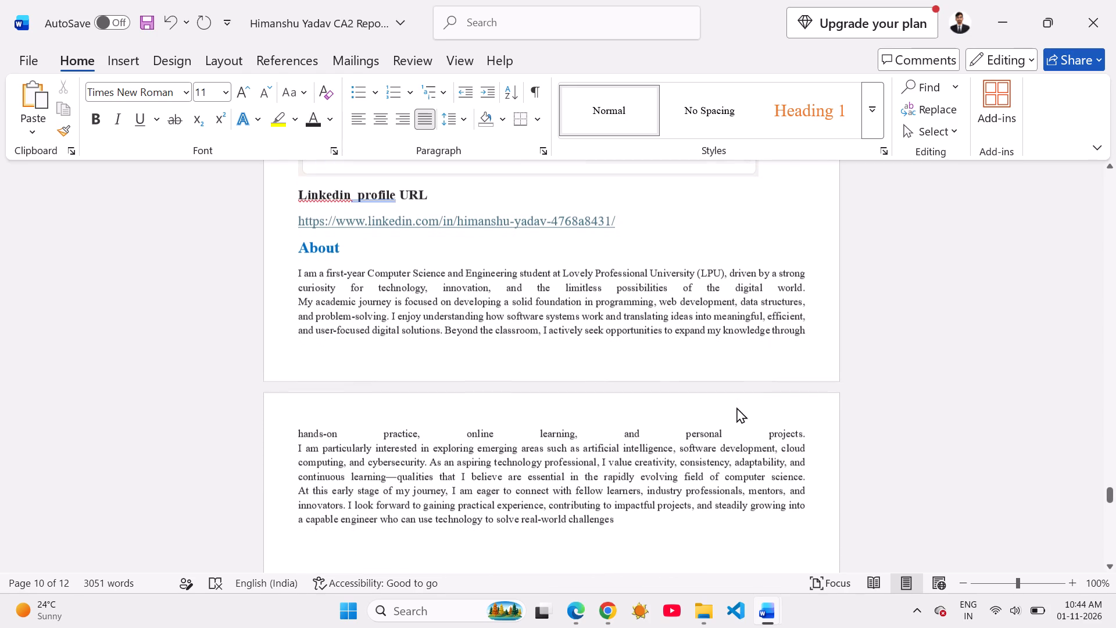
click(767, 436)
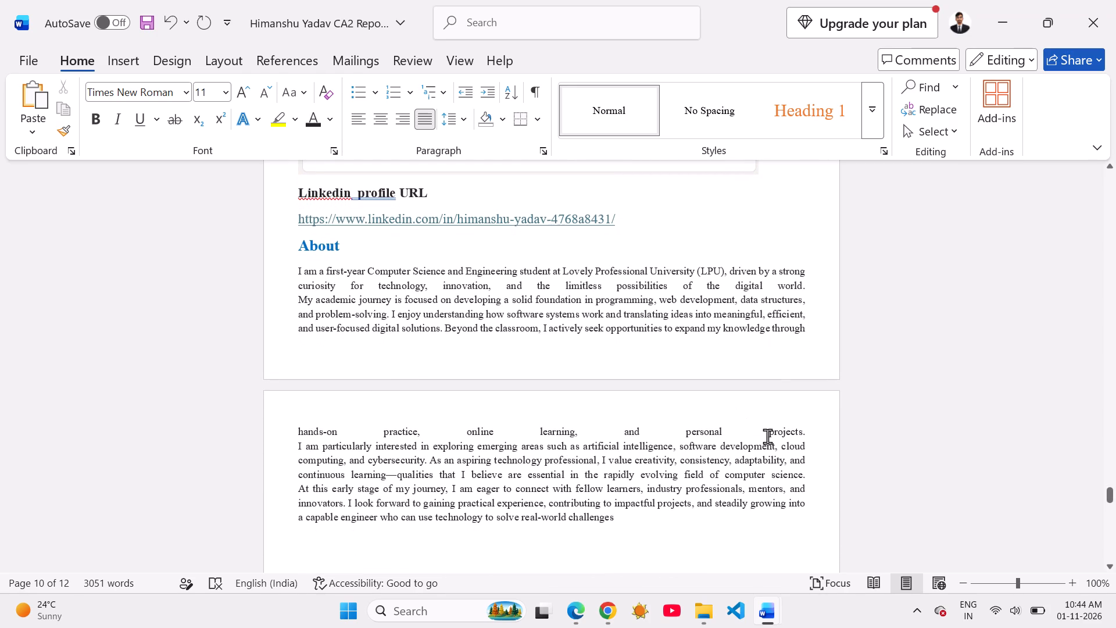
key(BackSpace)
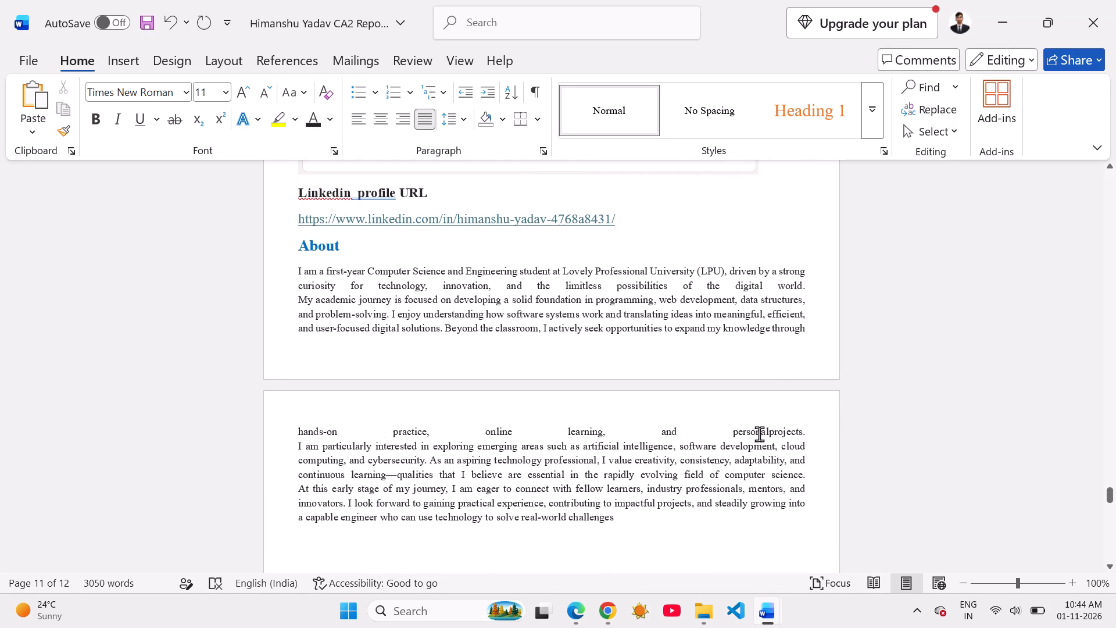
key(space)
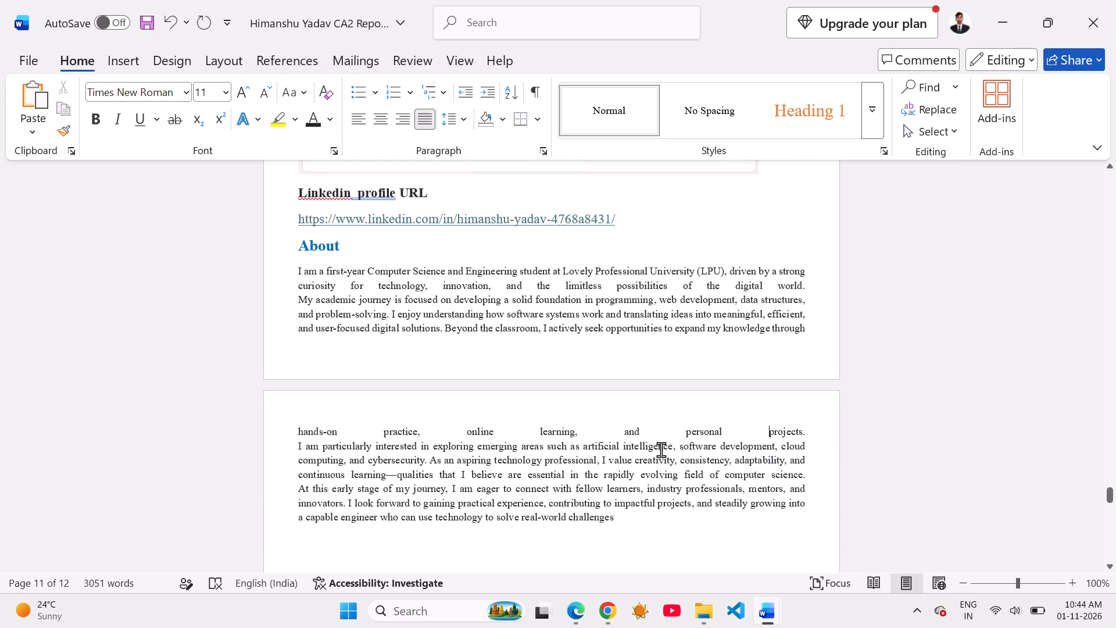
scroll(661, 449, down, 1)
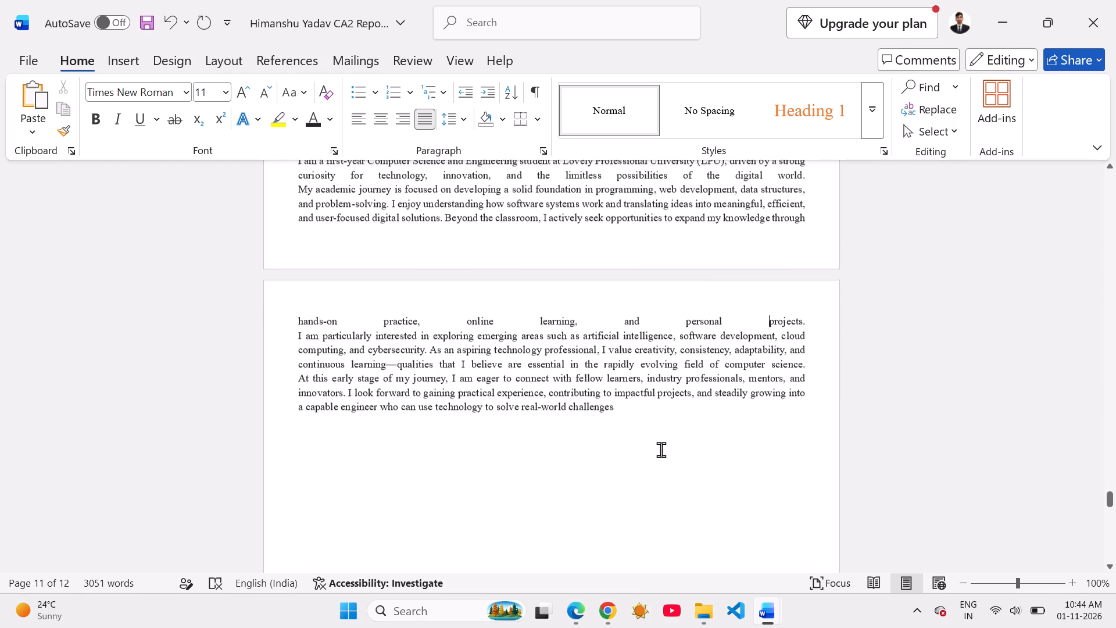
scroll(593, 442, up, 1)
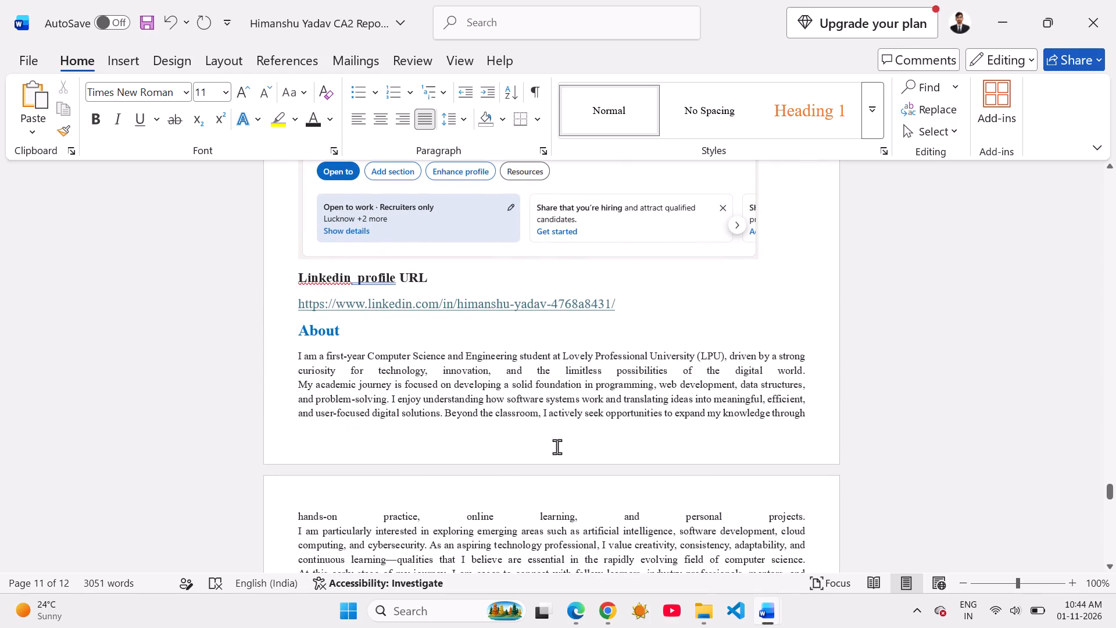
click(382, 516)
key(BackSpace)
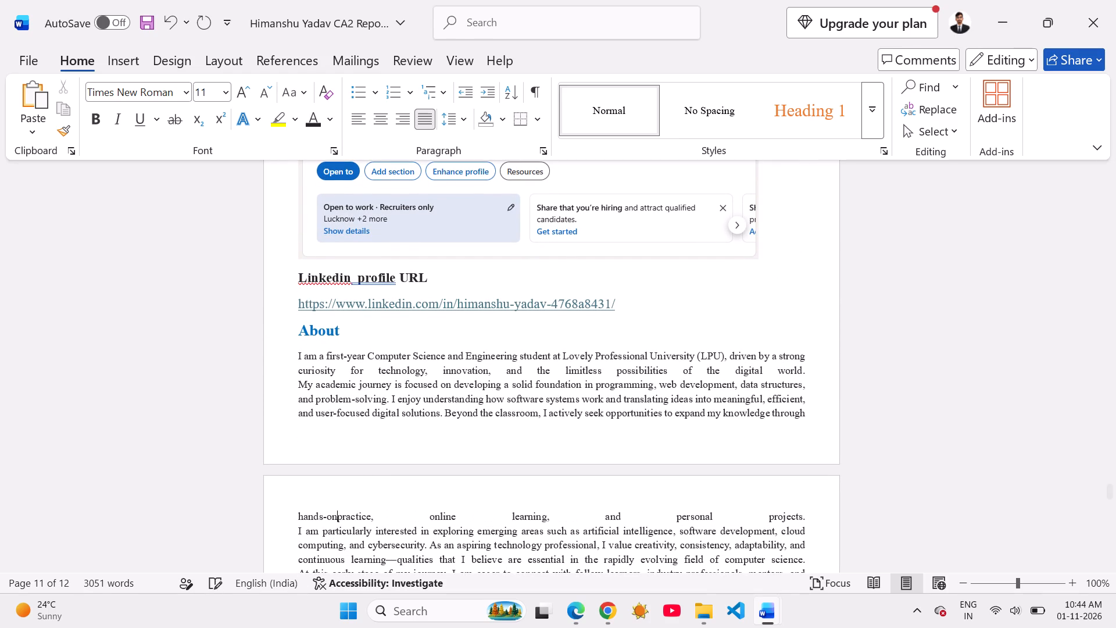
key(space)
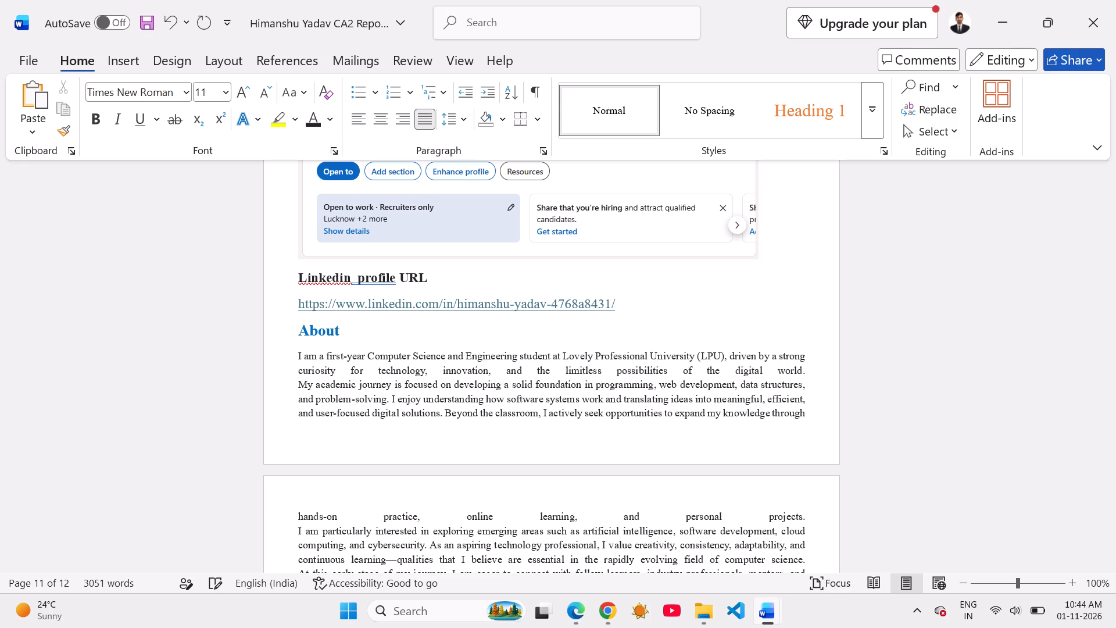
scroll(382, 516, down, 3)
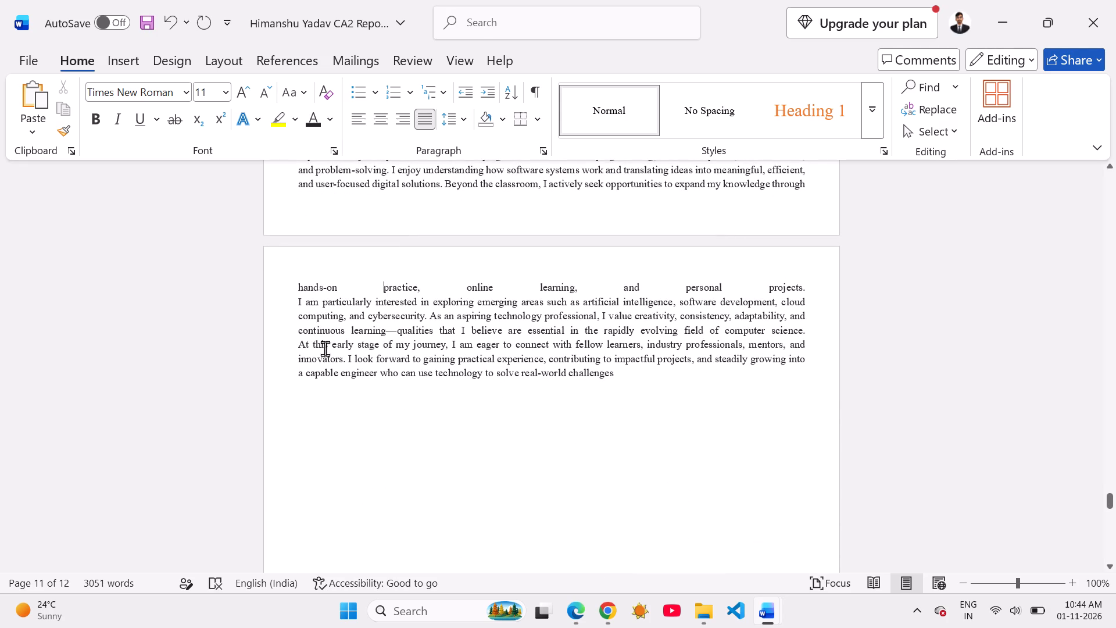
Apply the document formatting style set with the plain black Title, green Heading 1 and Aptos body font to the report.
drag(292, 288, 342, 299)
drag(342, 299, 626, 383)
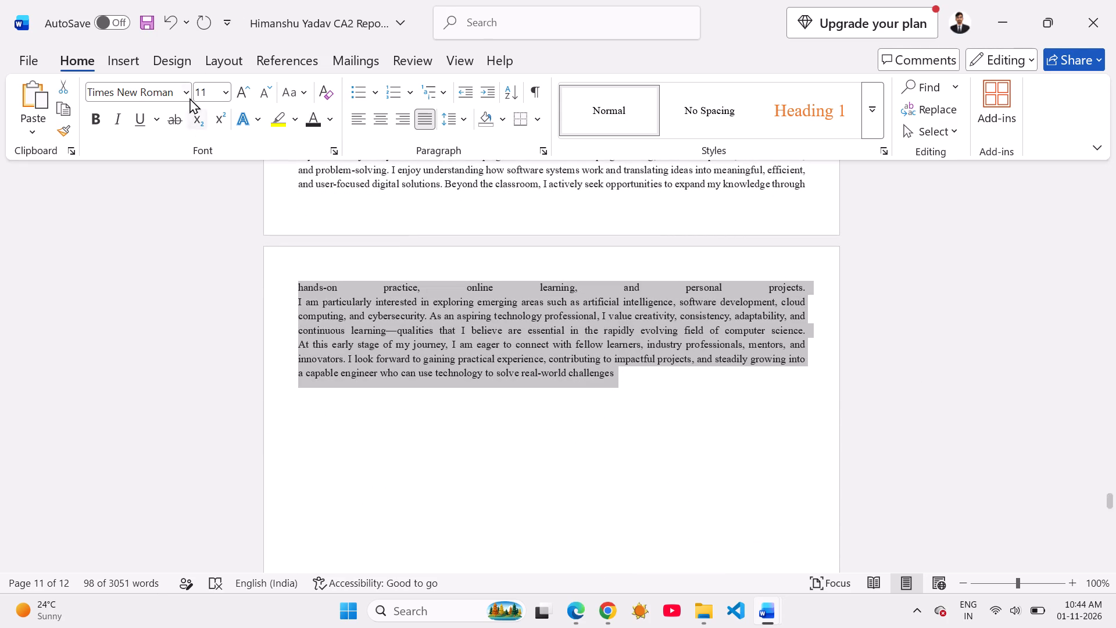
click(169, 62)
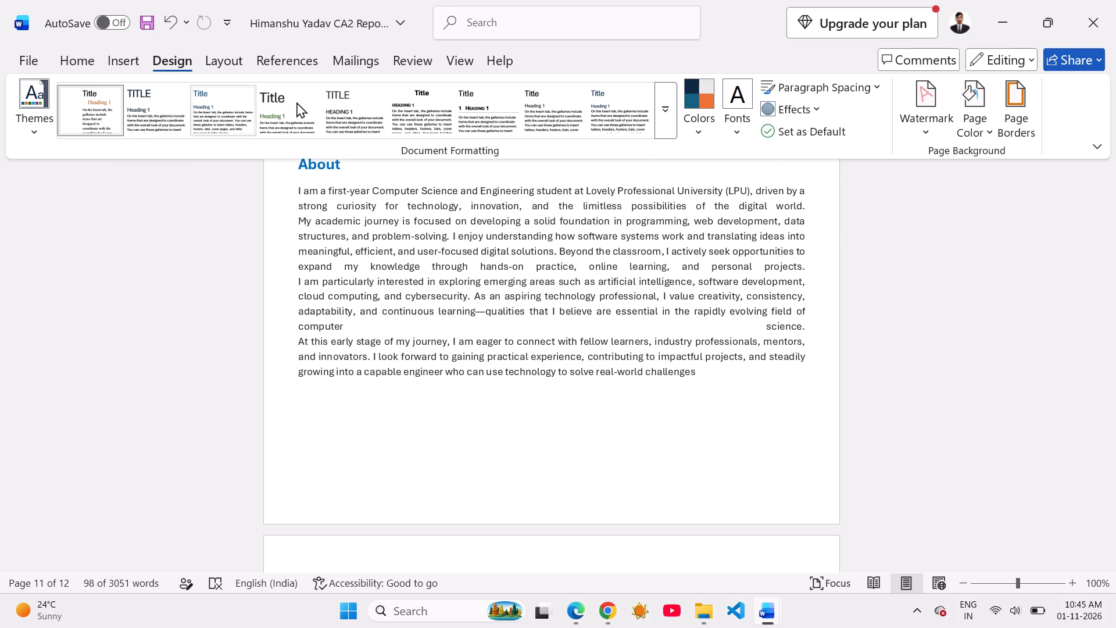
click(267, 106)
scroll(523, 480, up, 2)
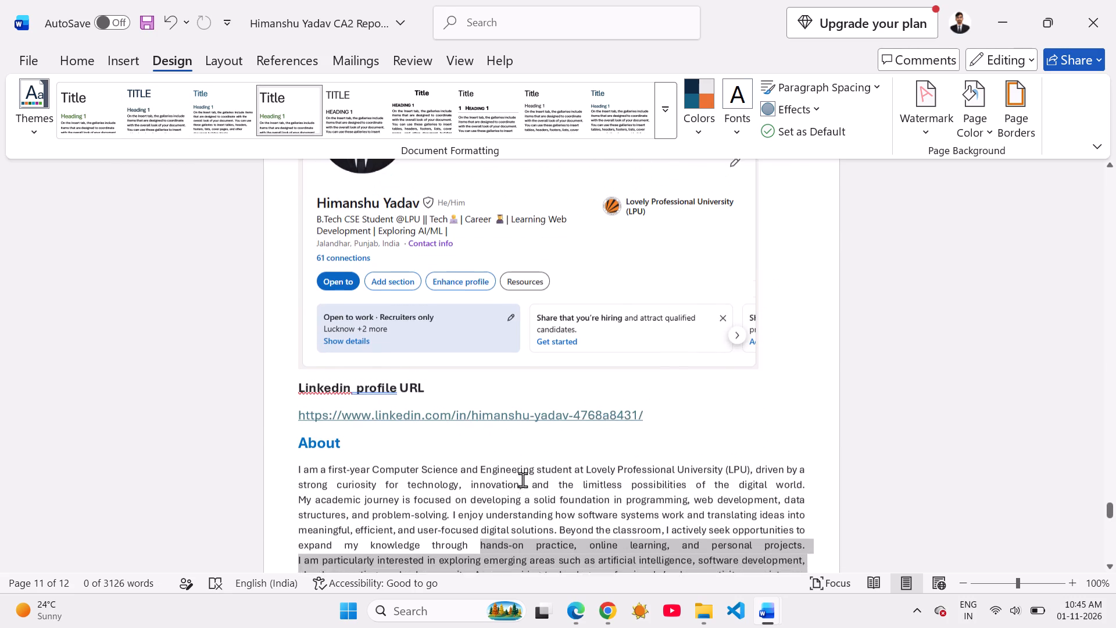
click(933, 446)
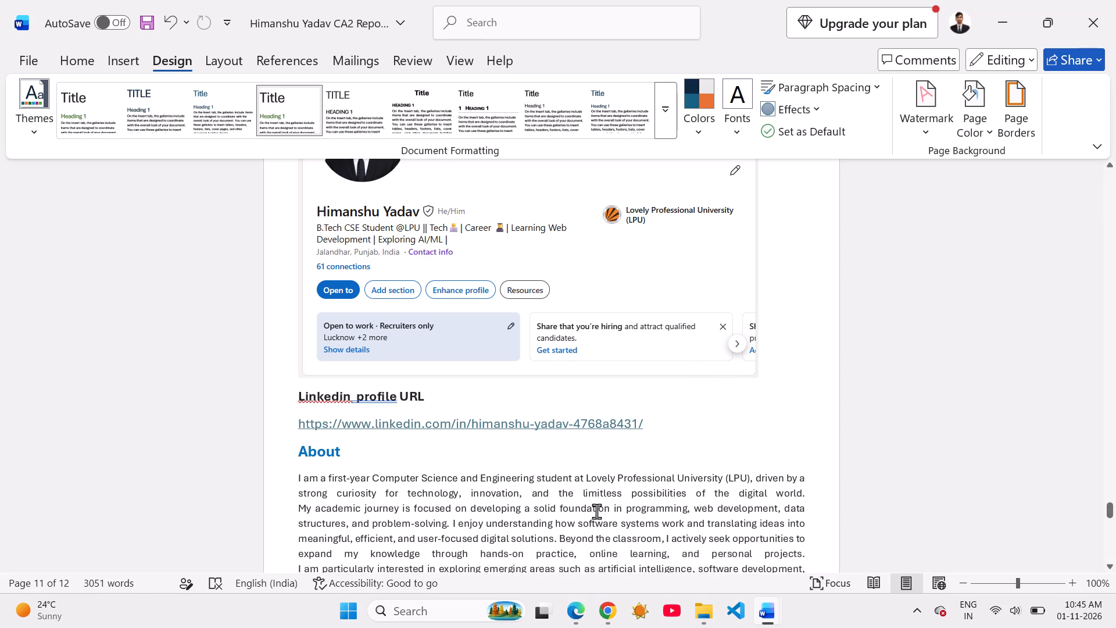
Set the font colour of all the About paragraphs to Automatic.
scroll(596, 511, down, 1)
drag(296, 298, 727, 501)
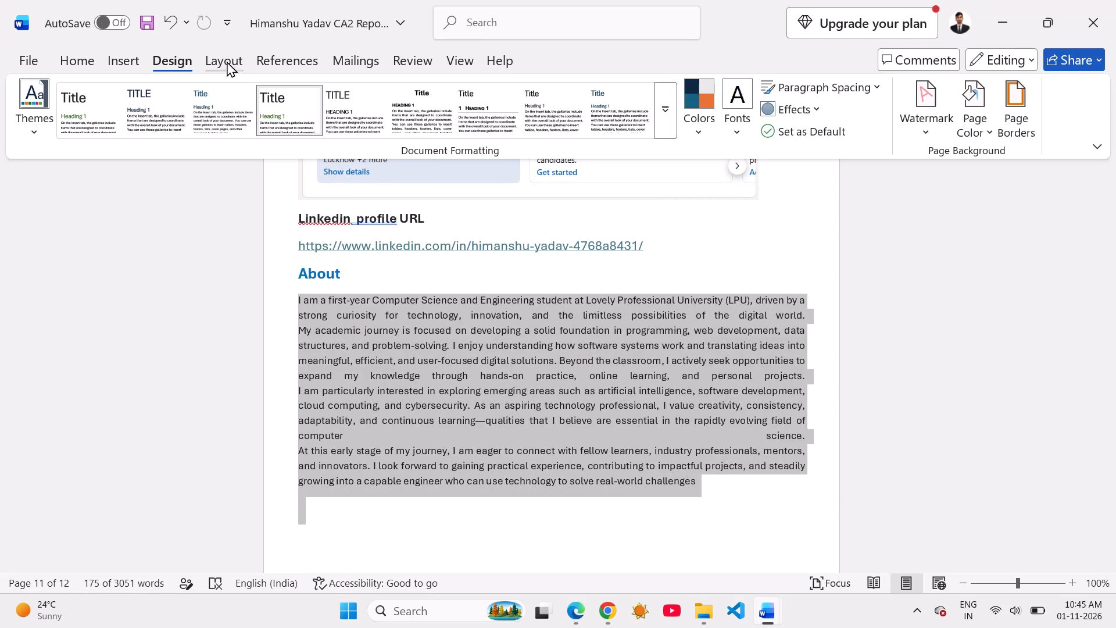
click(86, 60)
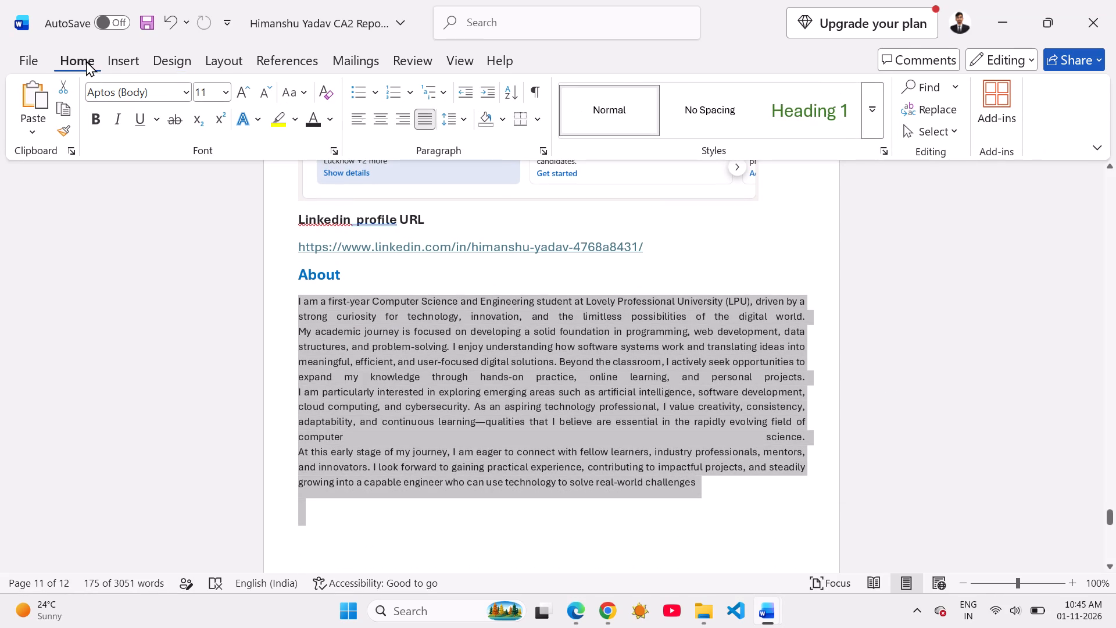
click(323, 118)
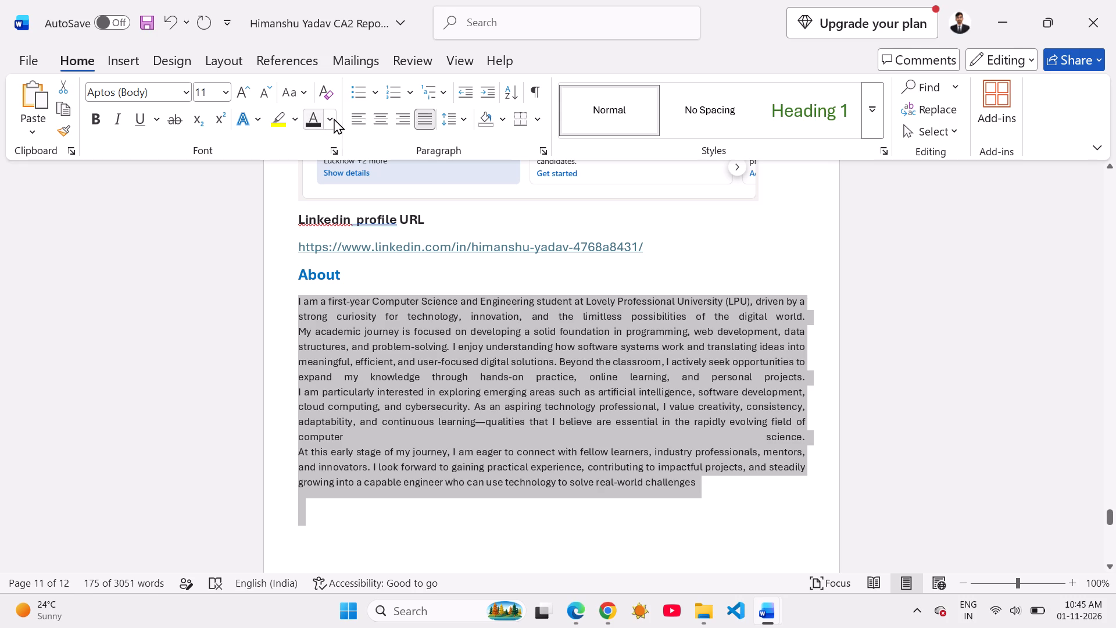
click(334, 118)
click(321, 187)
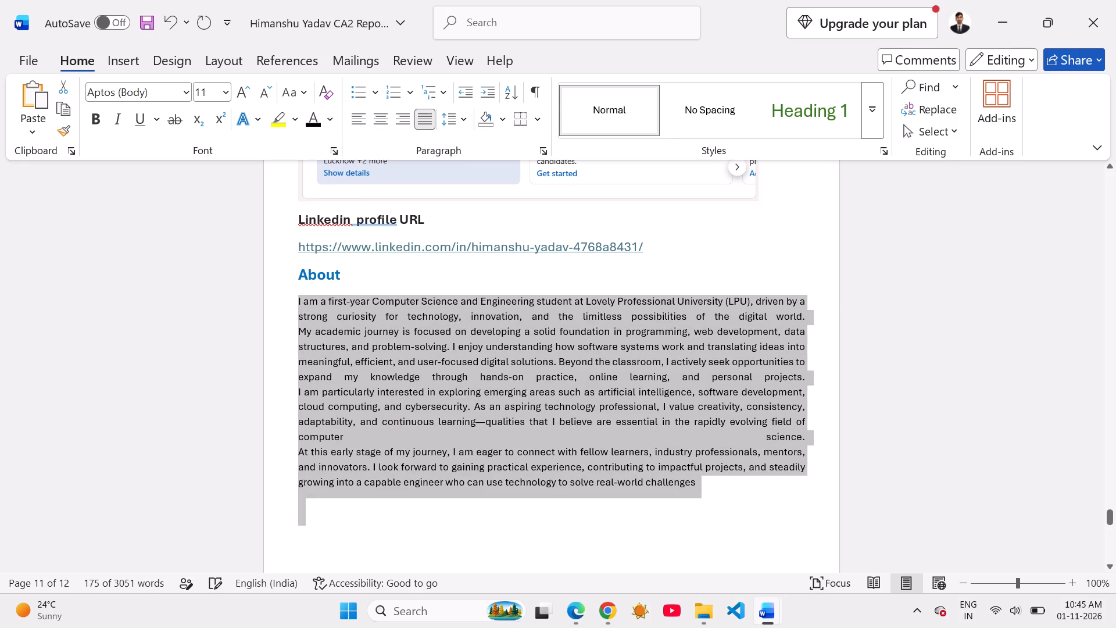
click(963, 430)
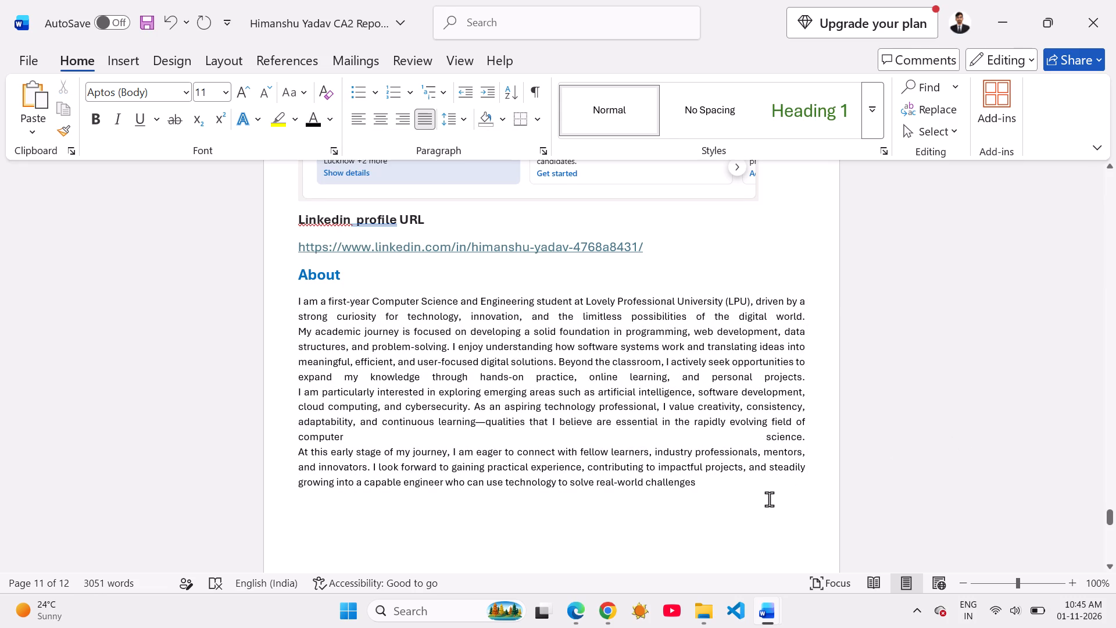
Recolour the "About" heading with the lighter medium-blue theme colour.
scroll(769, 499, up, 1)
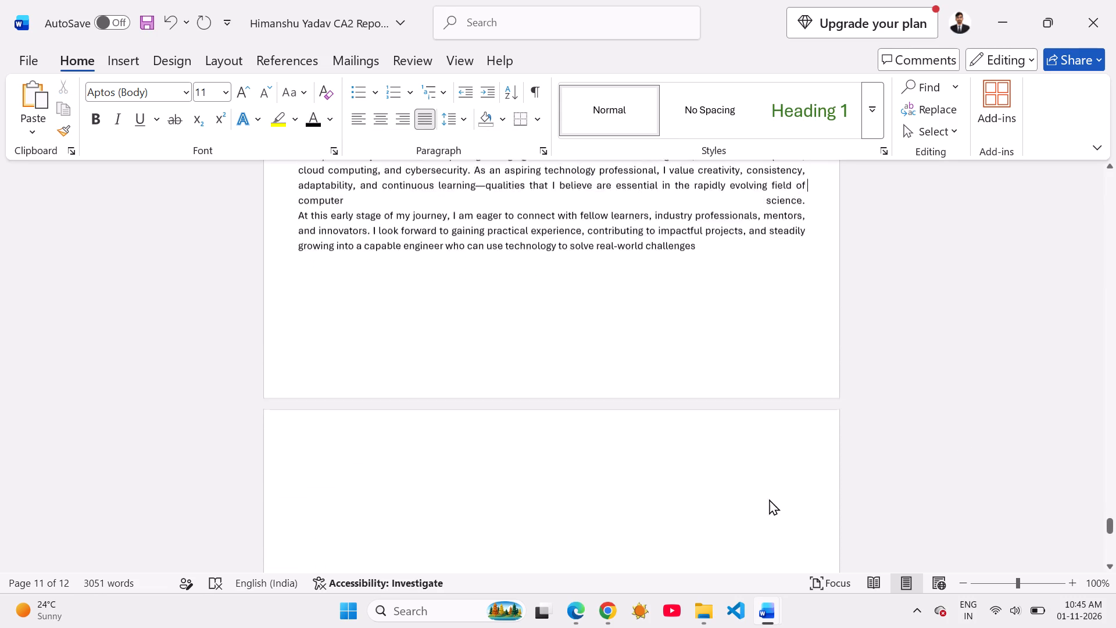
scroll(769, 499, up, 1)
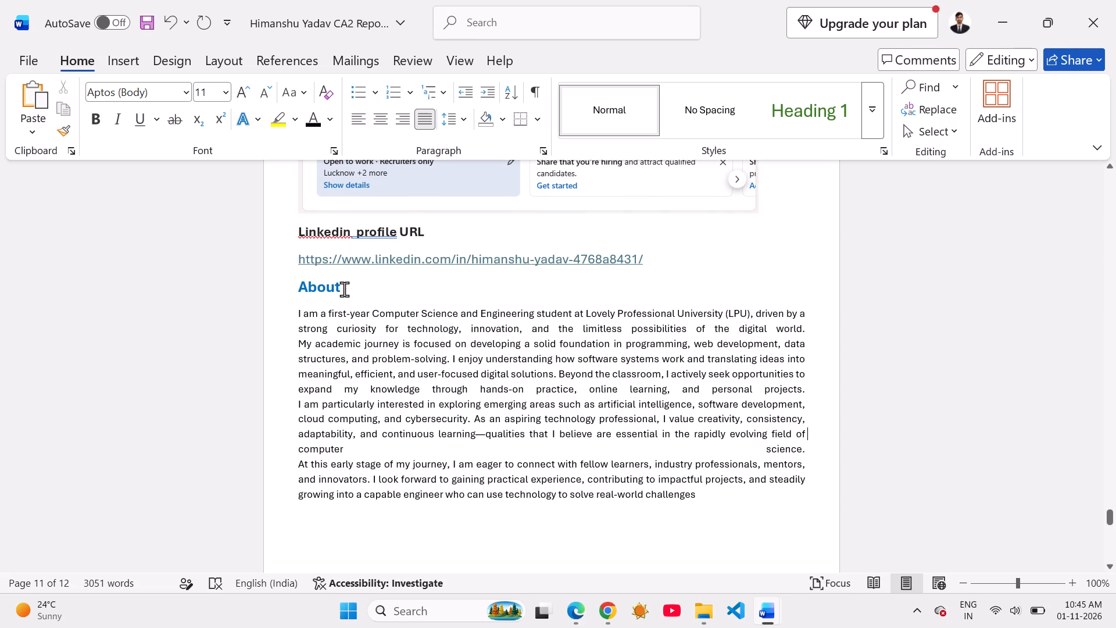
drag(348, 288, 281, 288)
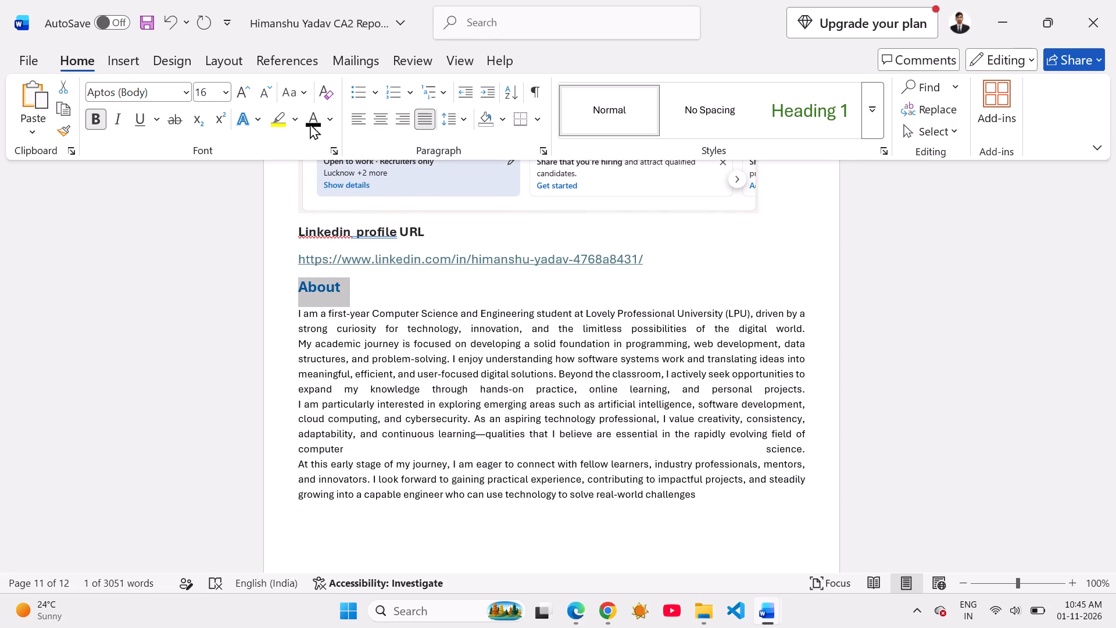
click(328, 120)
click(390, 307)
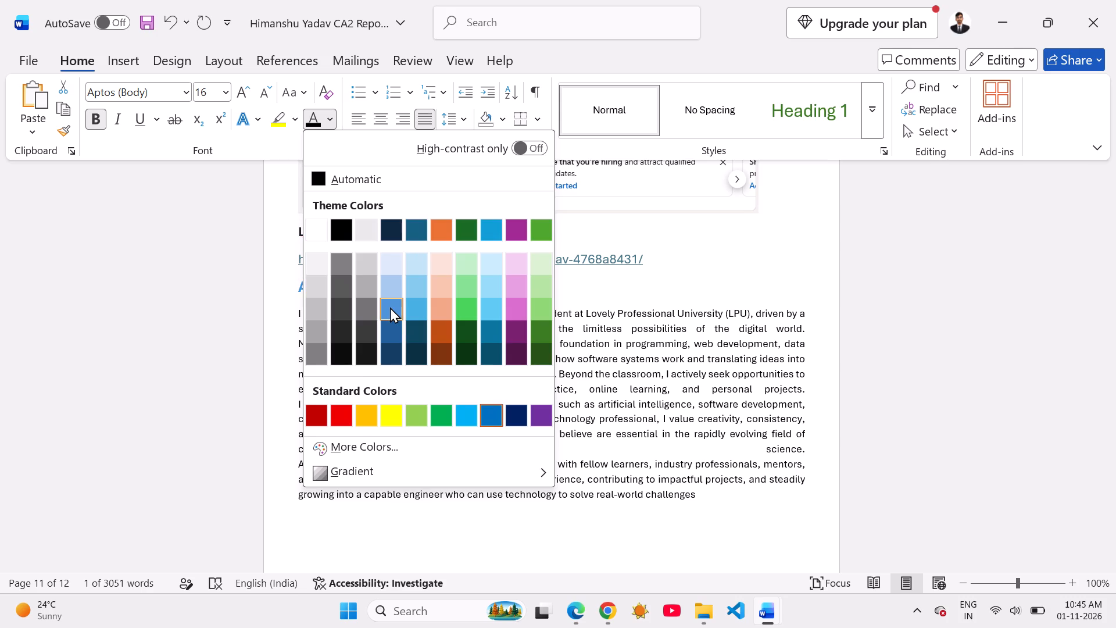
click(953, 312)
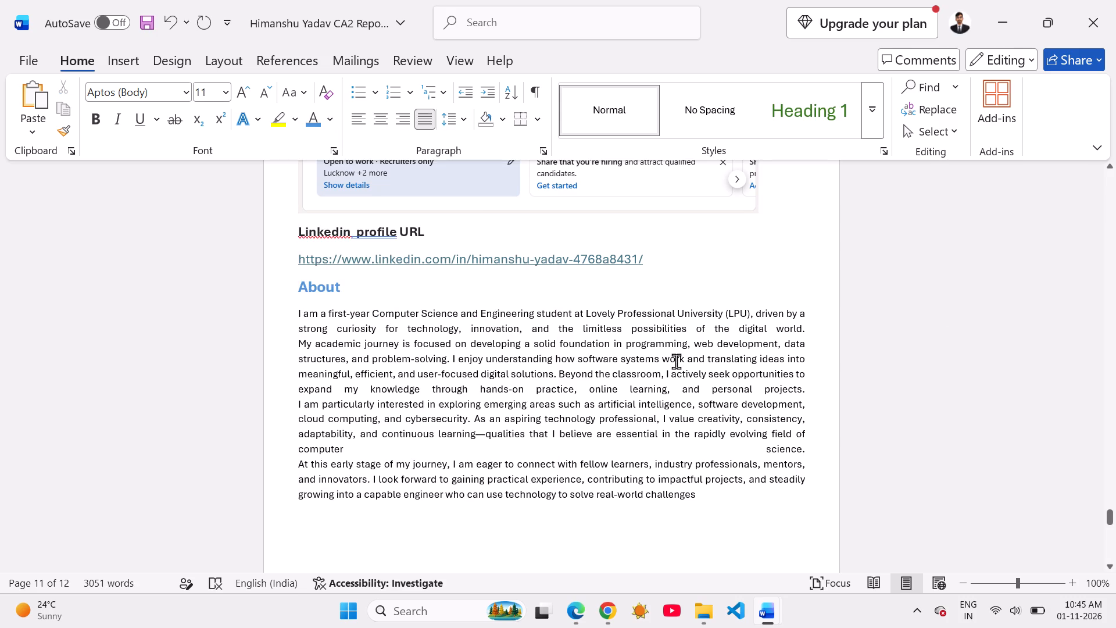
Copy the heading "4.3 GitHub Profile" from the ChatGPT guide in Chrome and paste it below the About paragraphs in the Word report.
scroll(676, 361, down, 3)
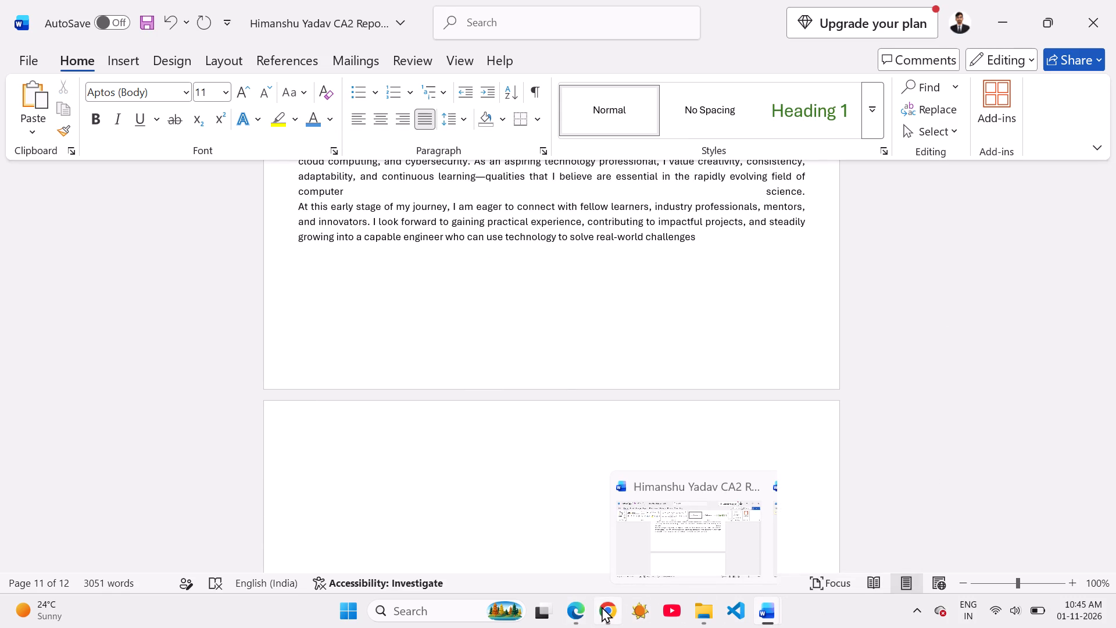
click(595, 549)
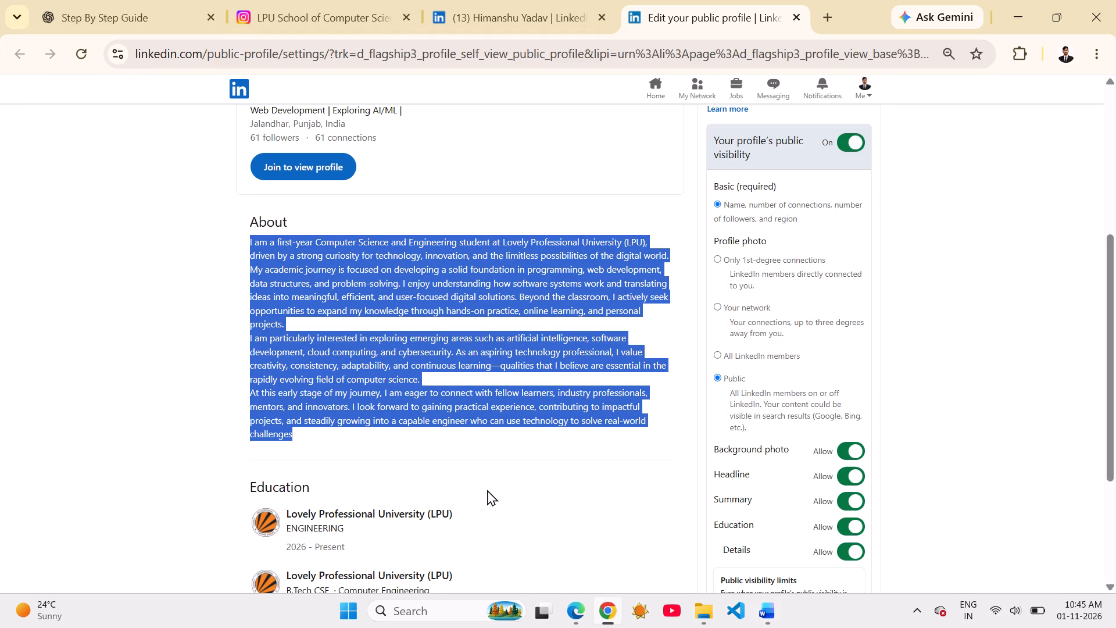
click(120, 27)
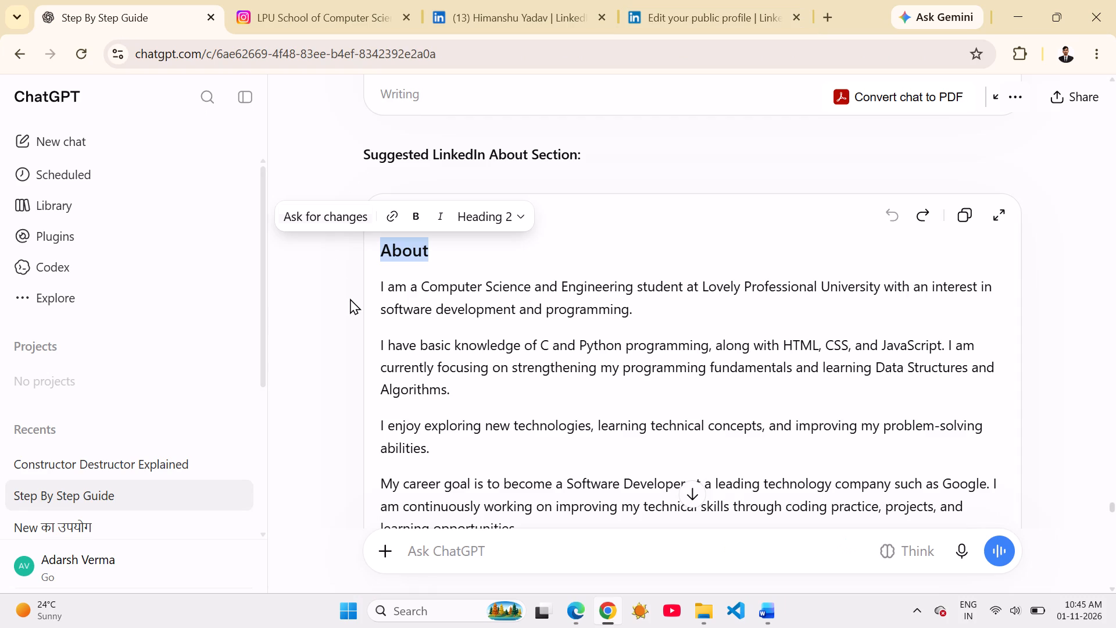
click(350, 298)
scroll(350, 298, down, 6)
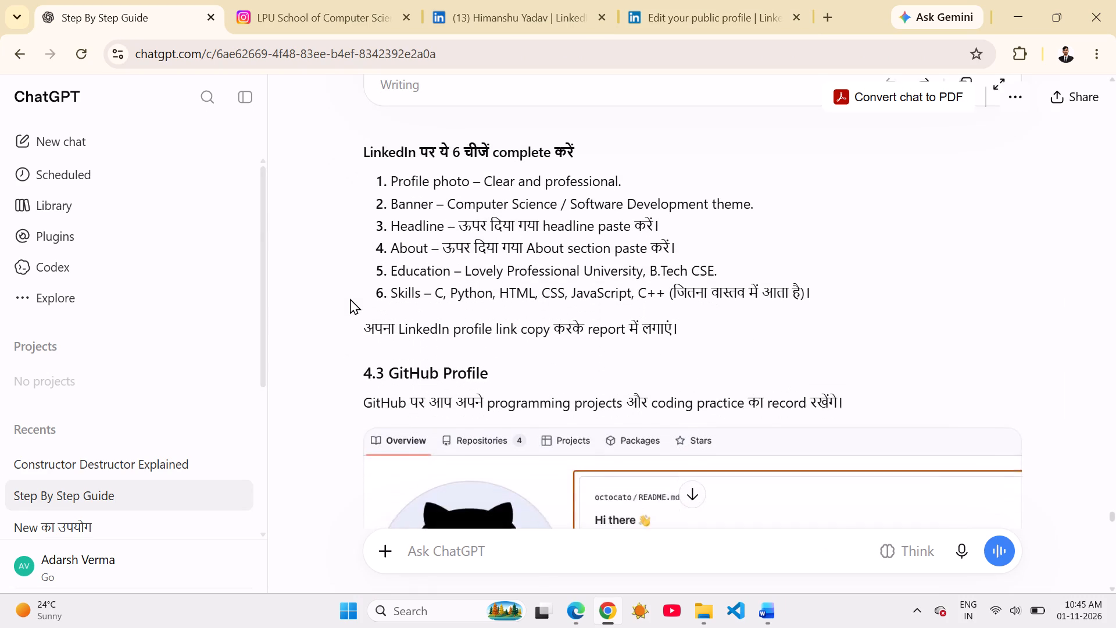
scroll(350, 298, down, 3)
scroll(350, 298, up, 6)
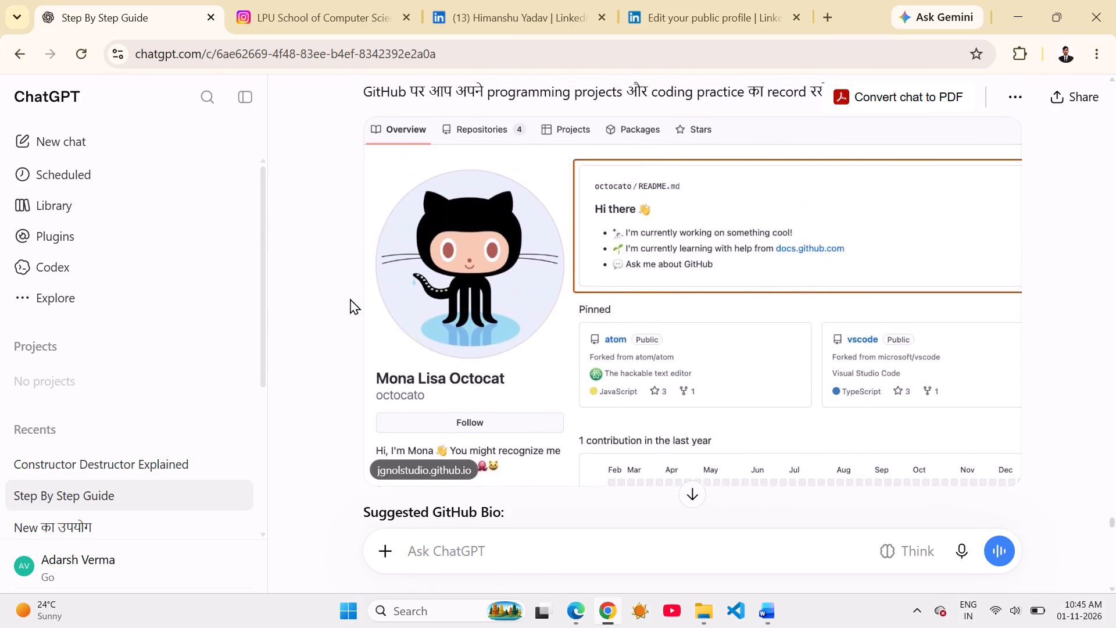
scroll(350, 298, up, 1)
drag(502, 211, 375, 227)
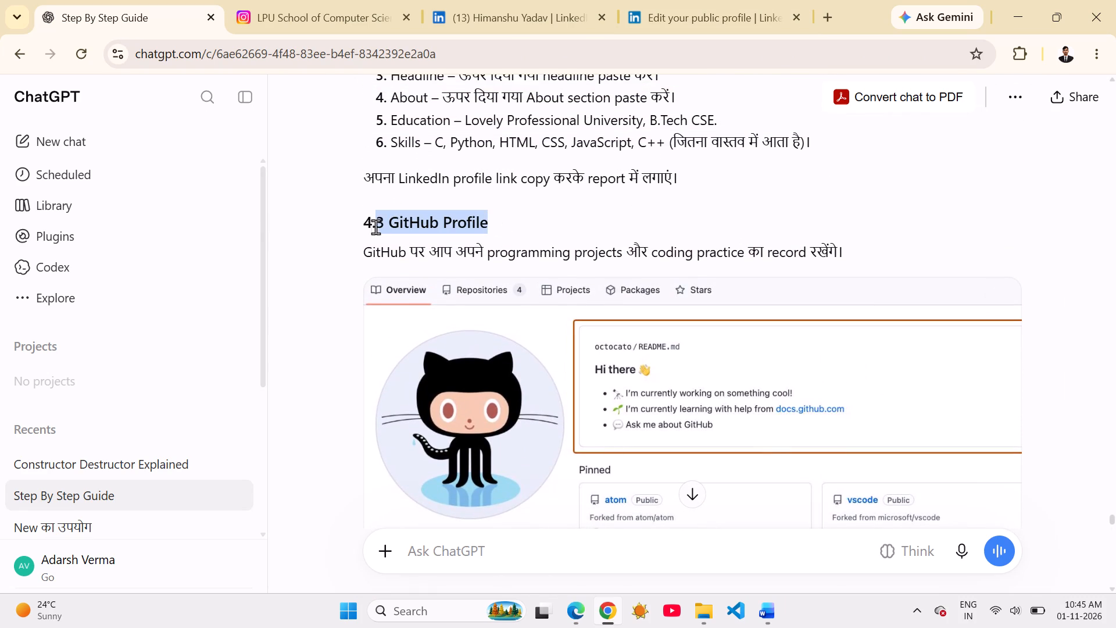
drag(375, 227, 362, 226)
key(ctrl+c)
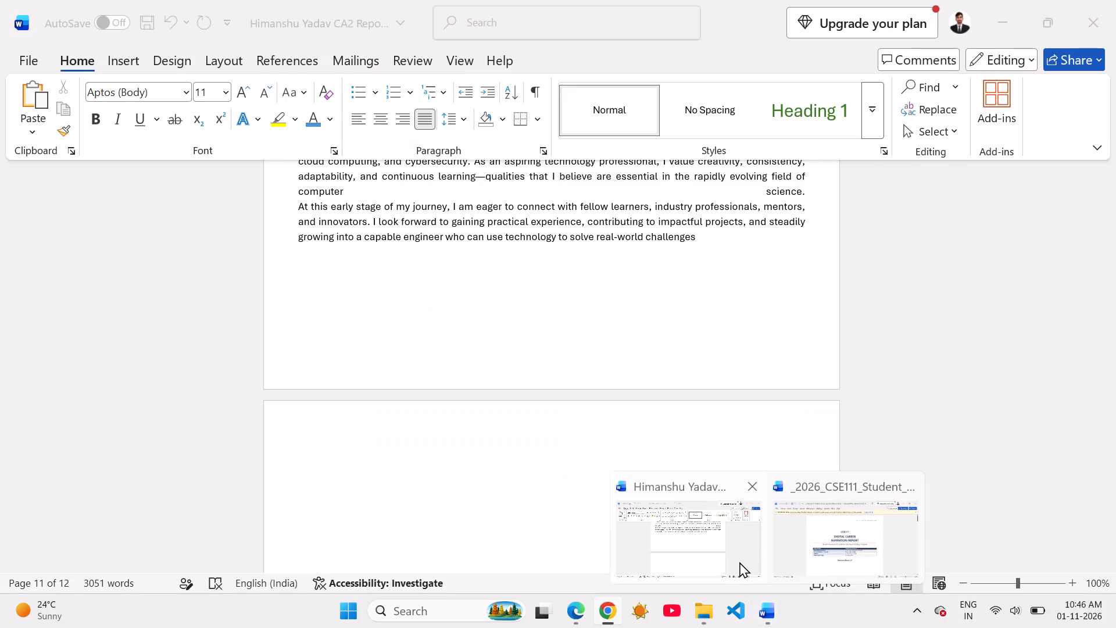
click(739, 562)
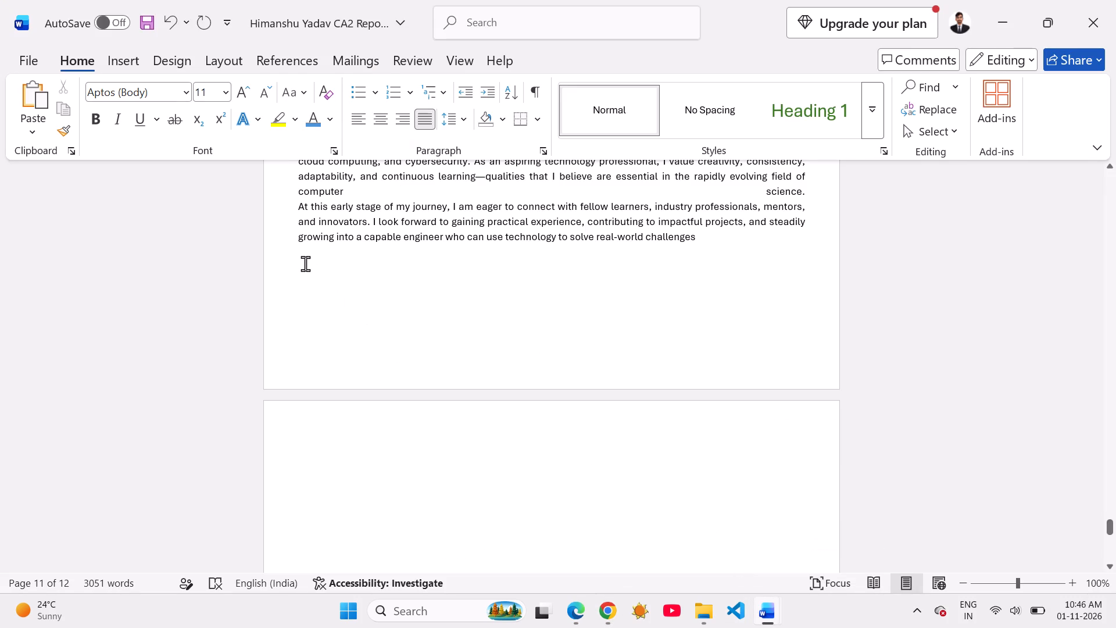
click(299, 255)
key(ctrl+v)
Format the pasted GitHub Profile heading as 14 pt, bold, in the dark blue theme colour.
drag(409, 262, 301, 259)
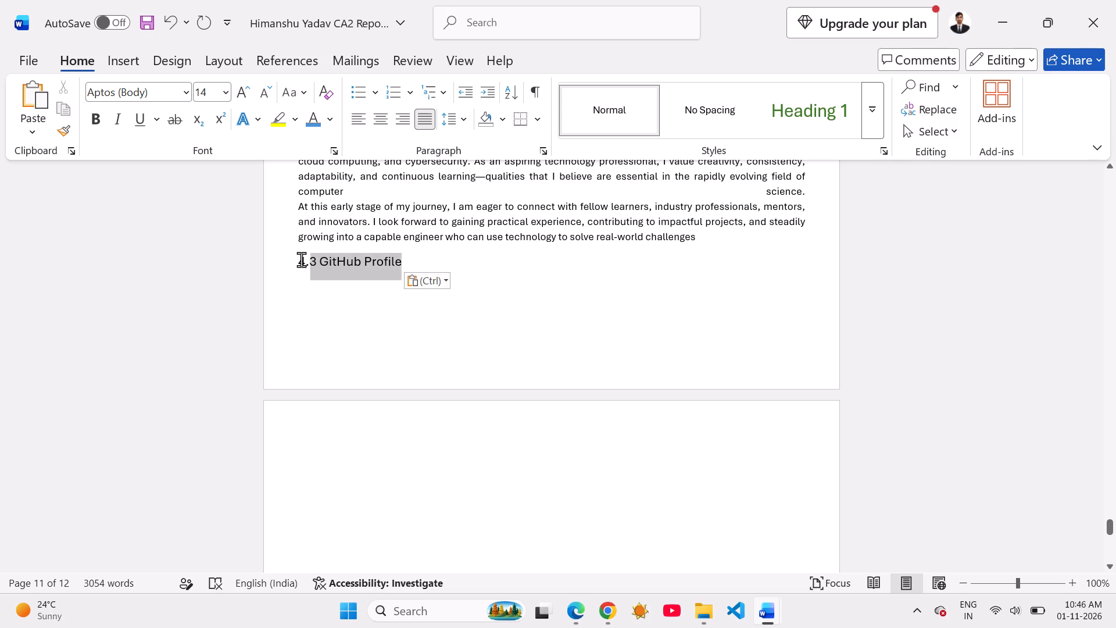
drag(301, 259, 294, 258)
click(224, 94)
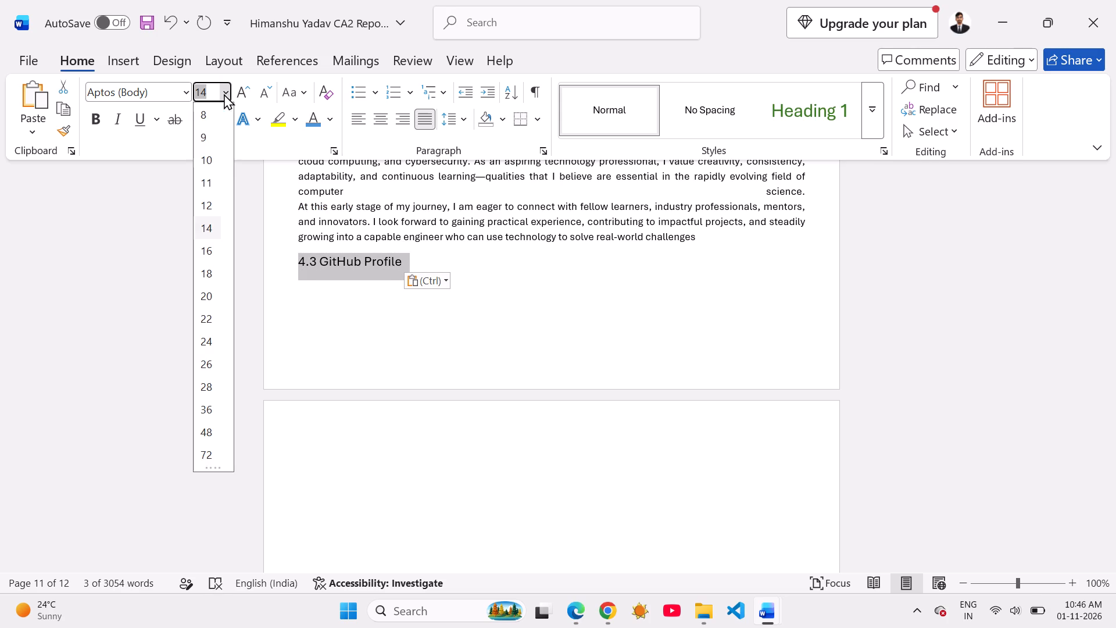
click(213, 220)
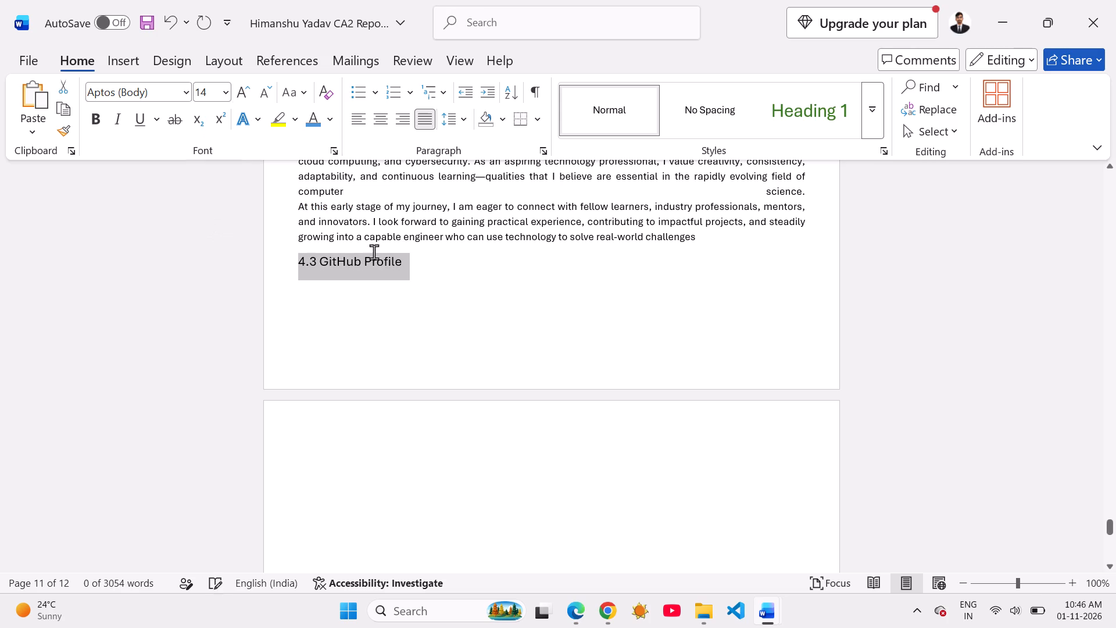
click(335, 116)
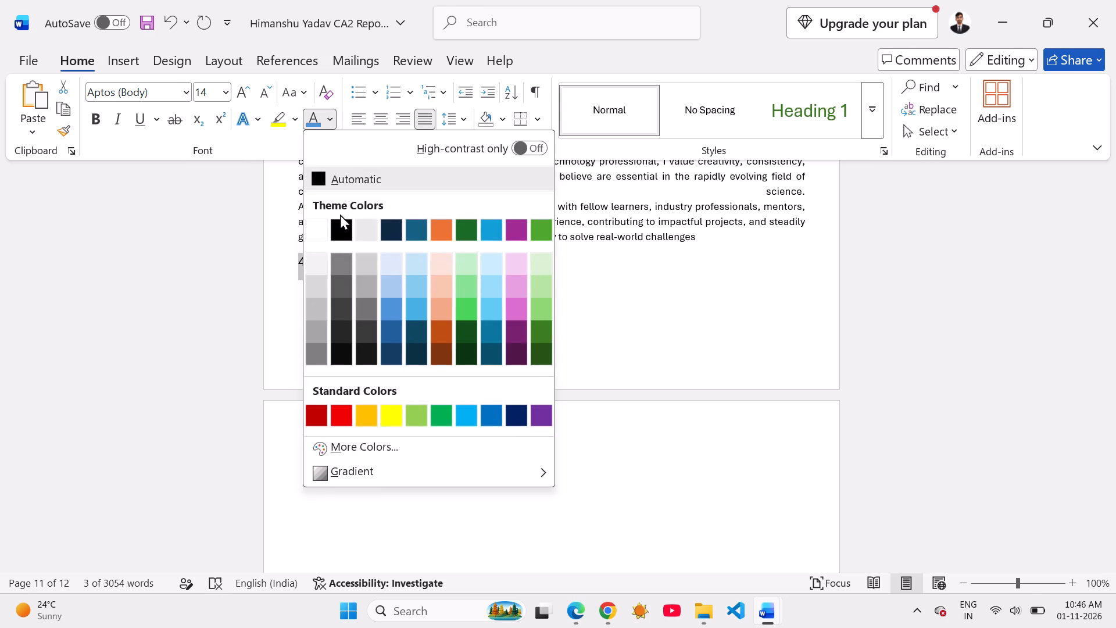
click(384, 329)
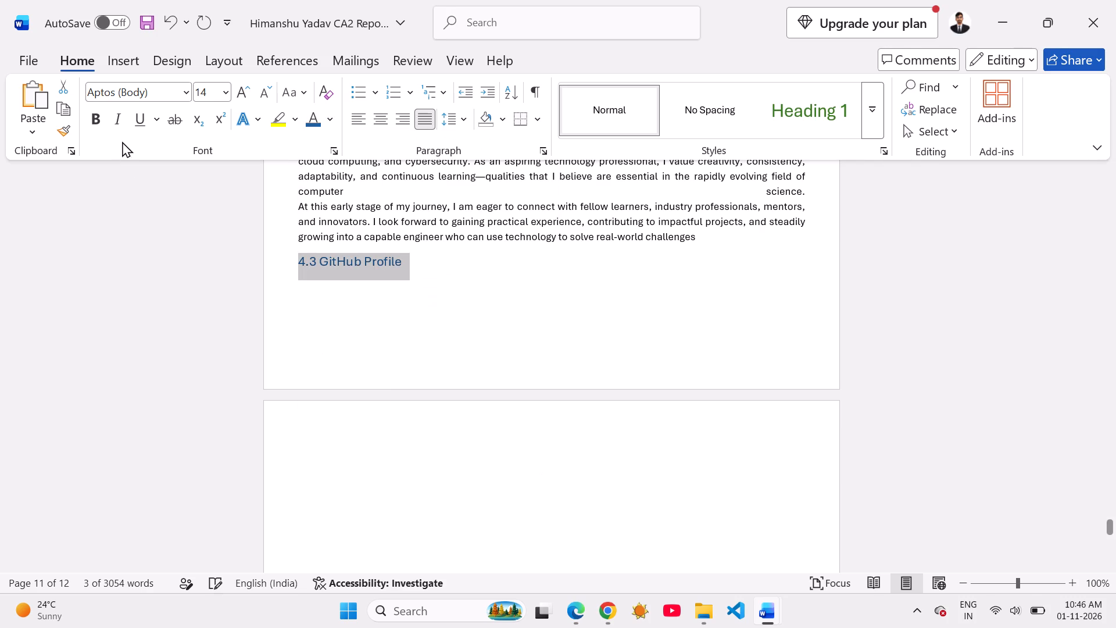
click(98, 118)
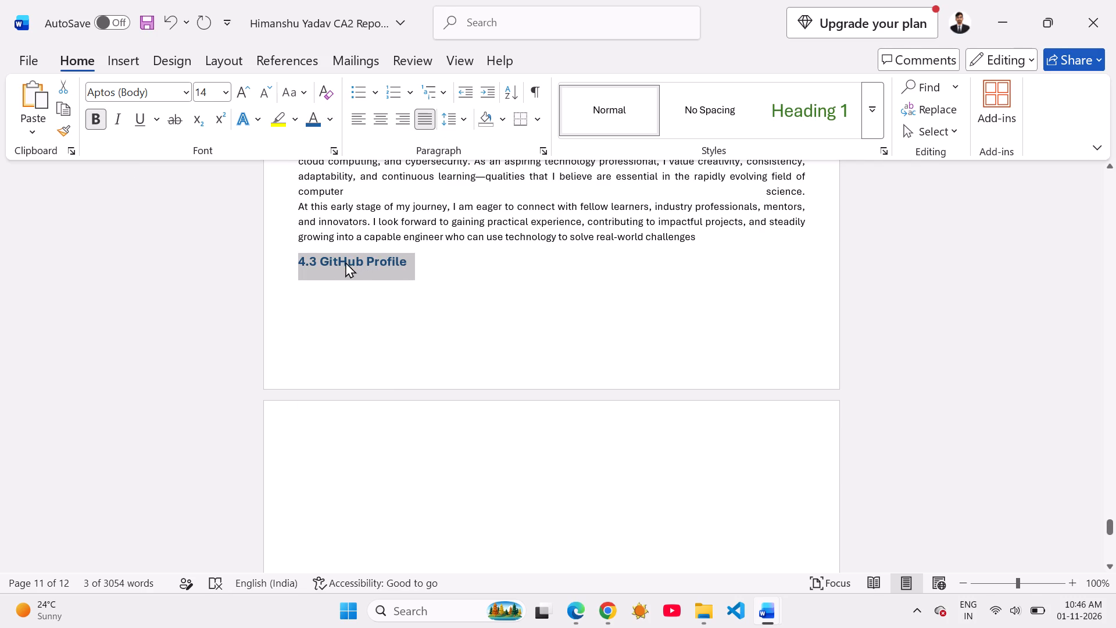
click(460, 287)
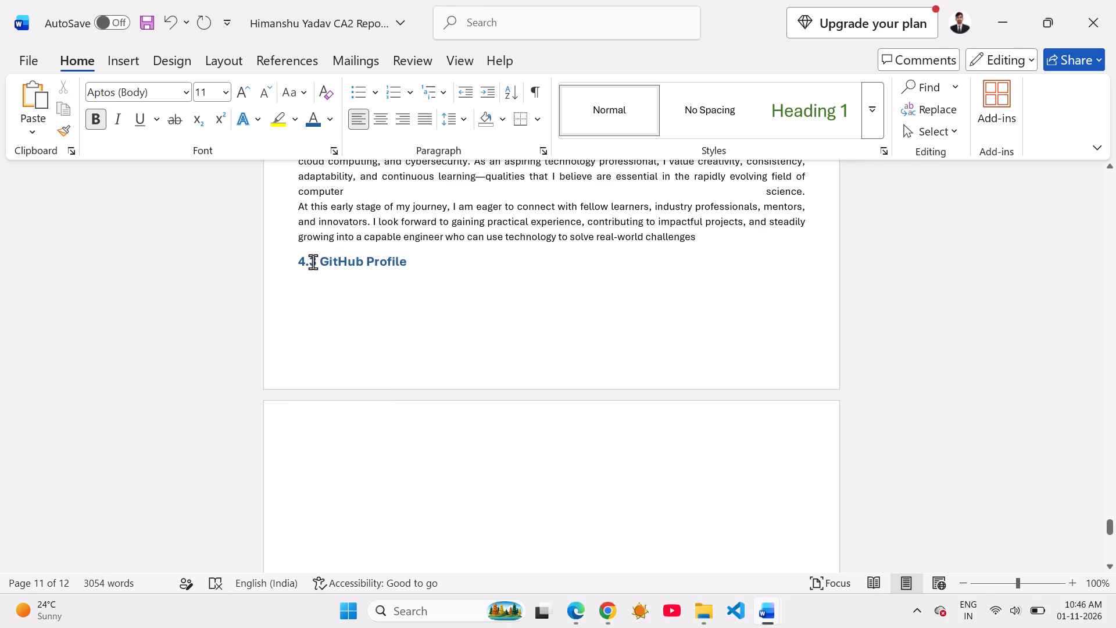
Renumber the GitHub Profile heading as 4.2.
click(313, 262)
click(316, 262)
key(BackSpace)
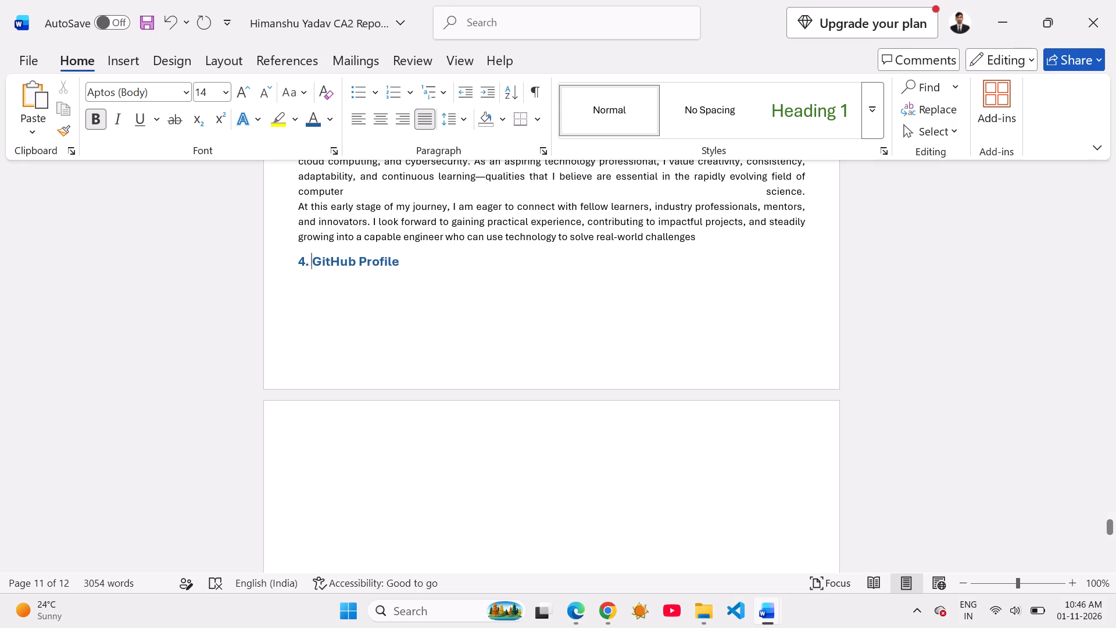
key(2)
click(411, 271)
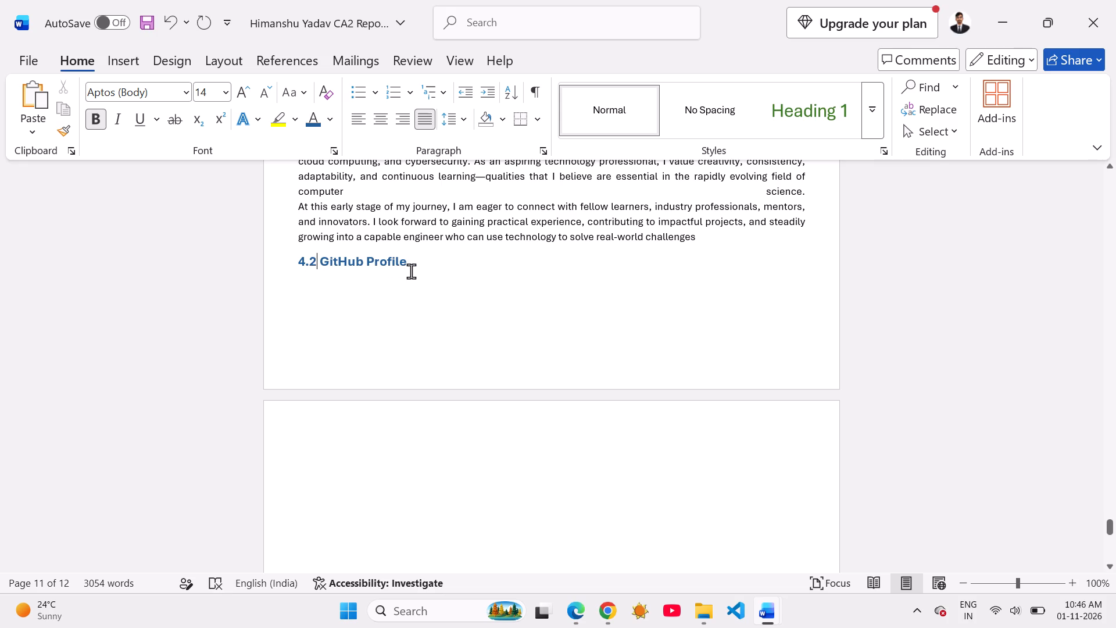
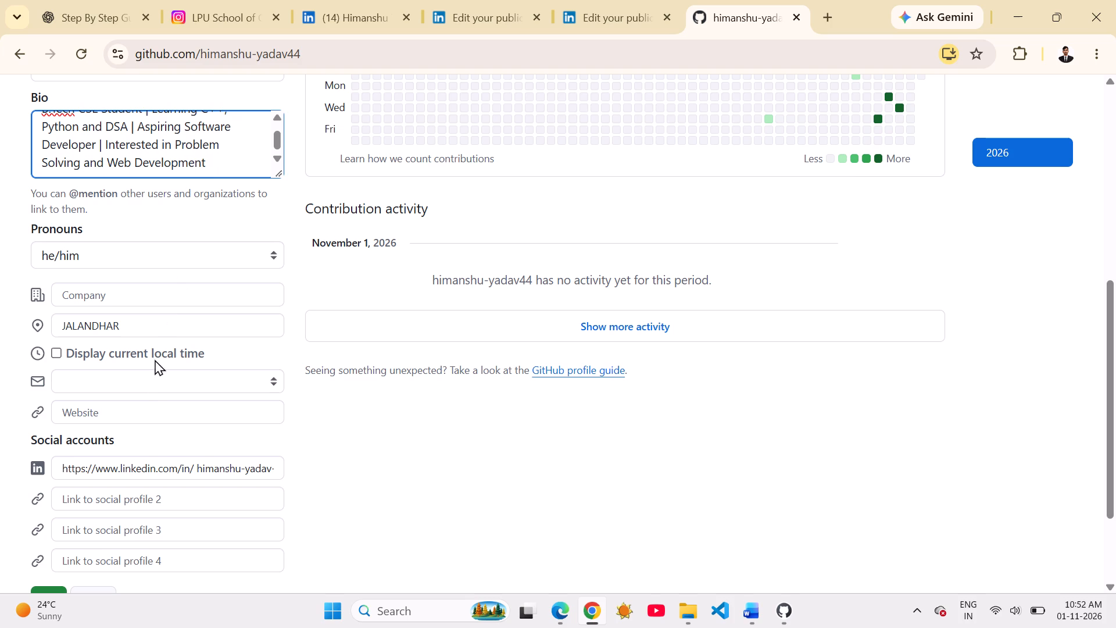
scroll(141, 400, down, 1)
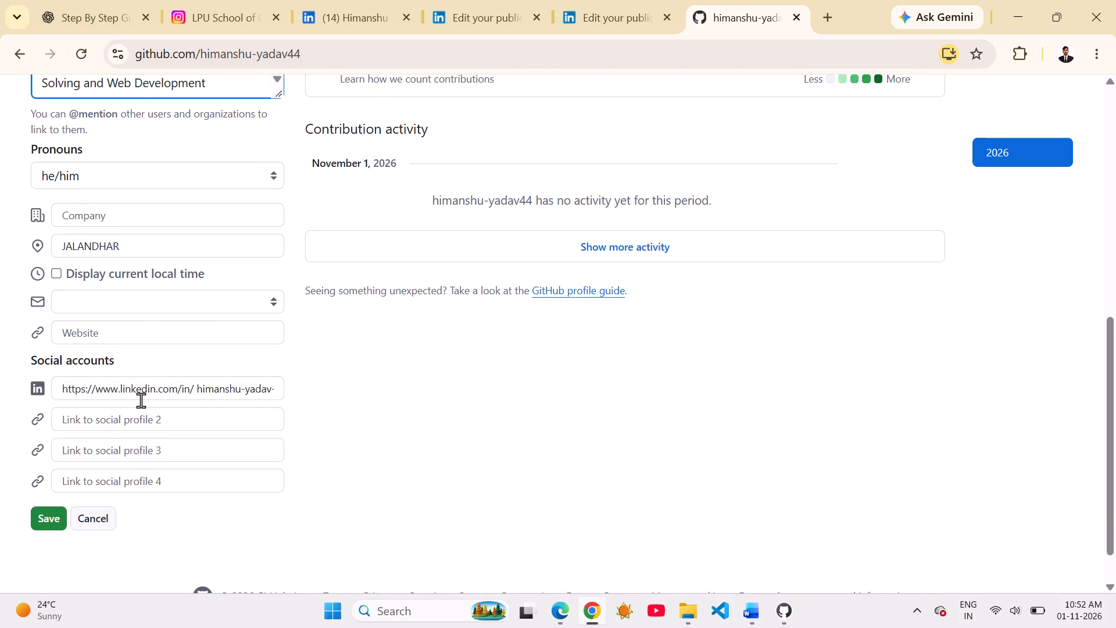
scroll(141, 400, down, 1)
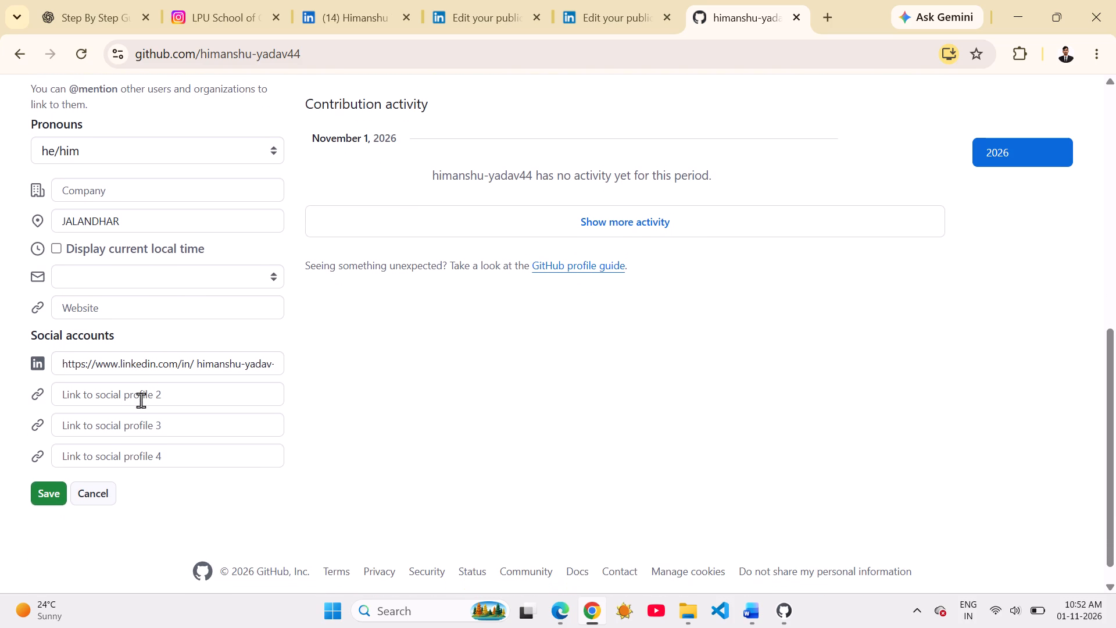
click(37, 490)
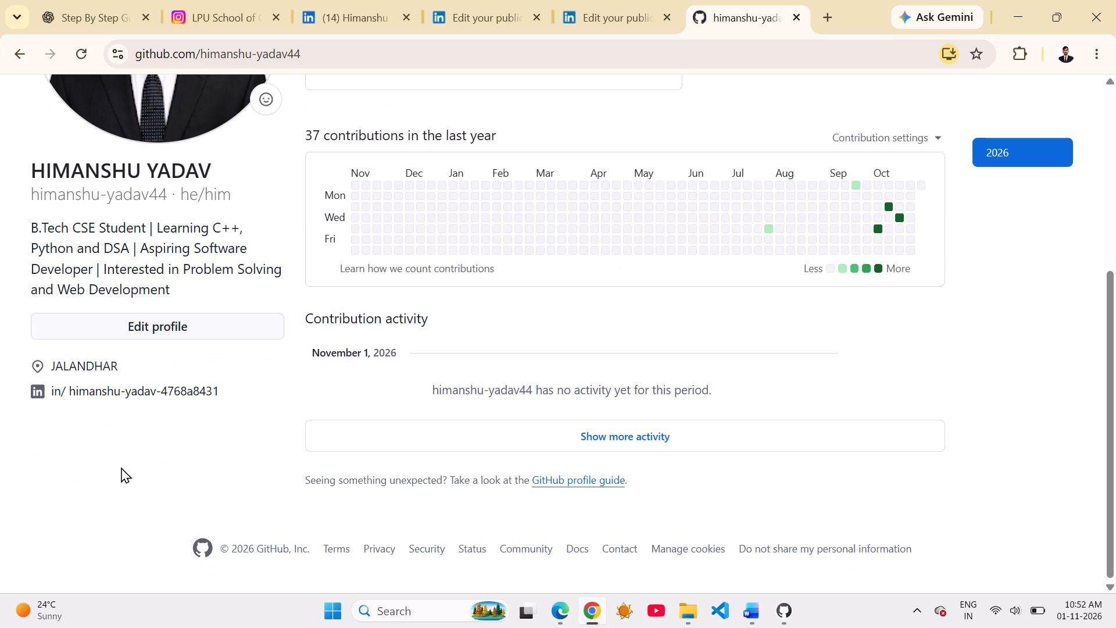
Review the saved GitHub profile overview, including the bio, social link and popular repositories.
scroll(121, 467, up, 4)
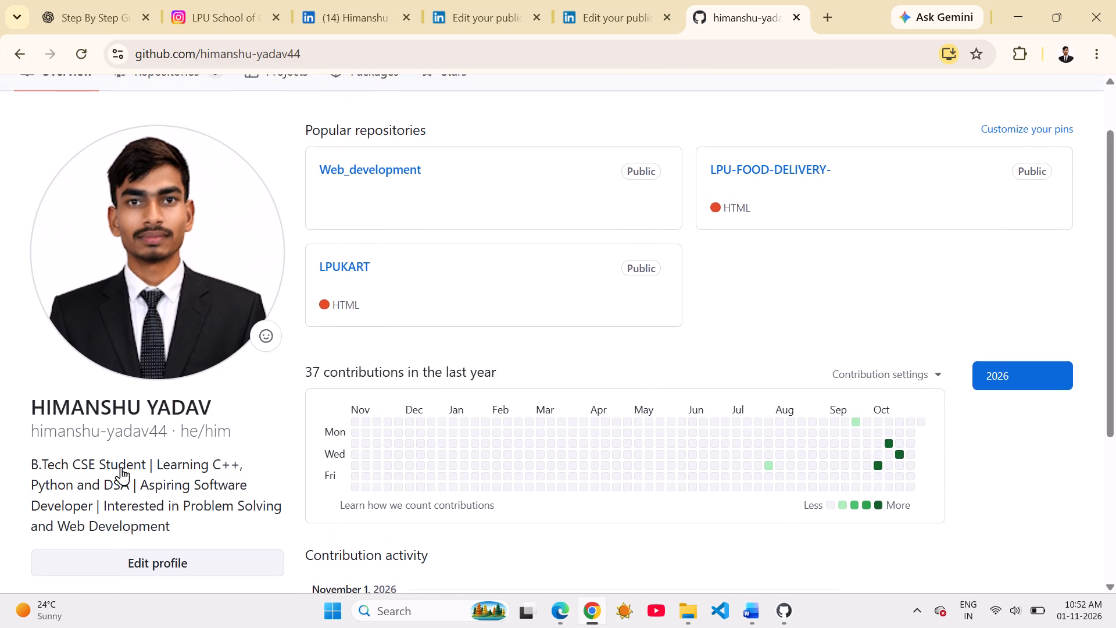
scroll(121, 467, up, 2)
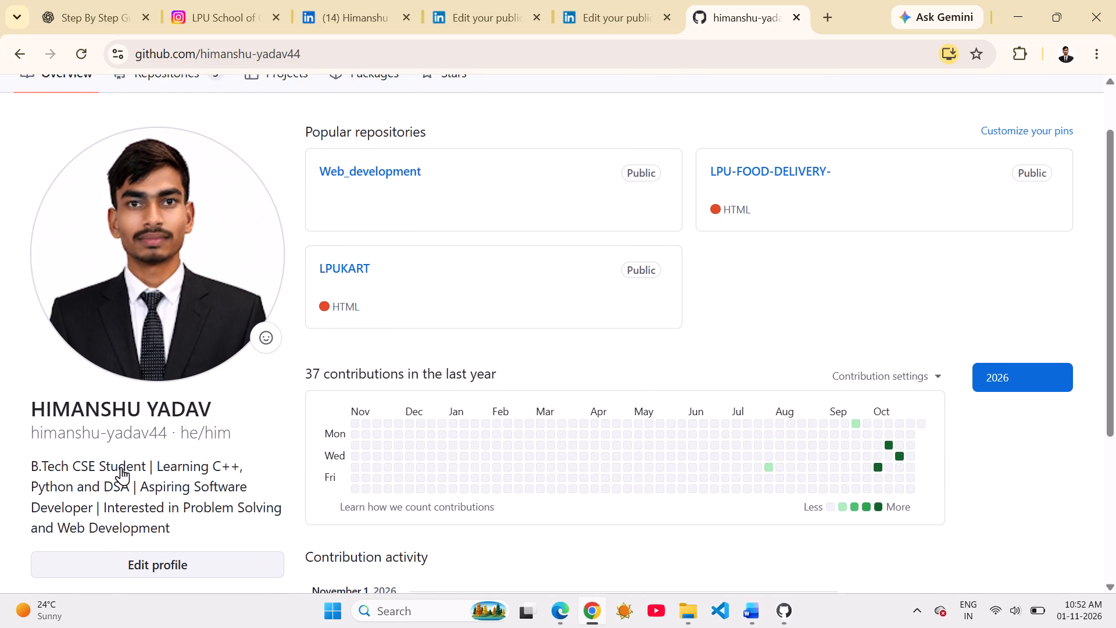
scroll(121, 467, up, 3)
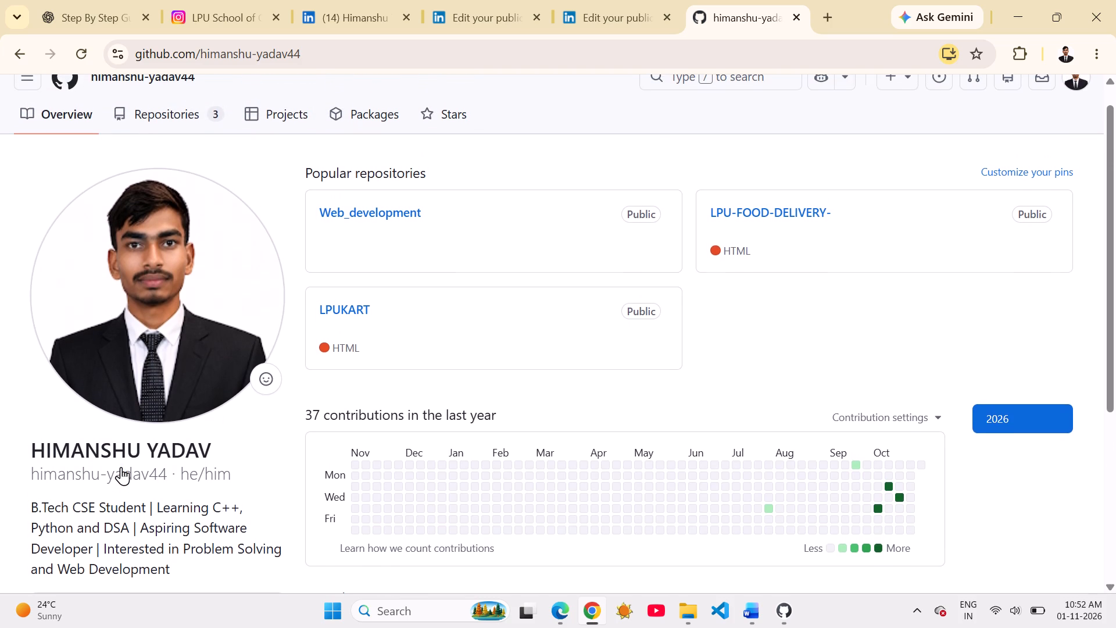
scroll(121, 467, up, 1)
Examine the profile's repository list and the star list options for LPU-FOOD-DELIVERY-.
click(177, 119)
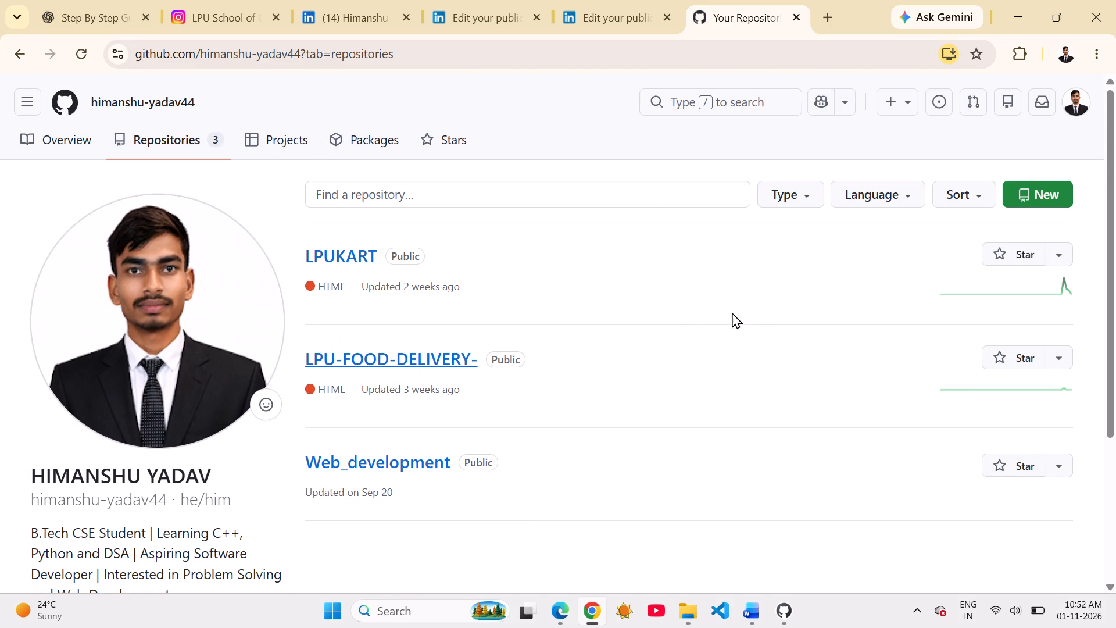
right_click(604, 384)
click(567, 382)
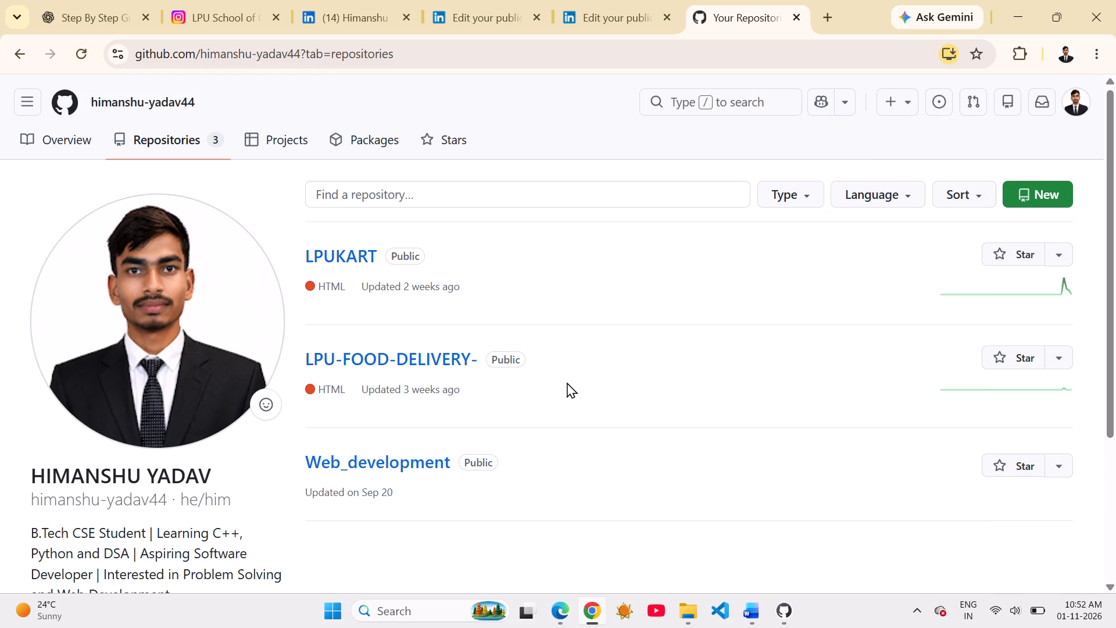
click(1063, 354)
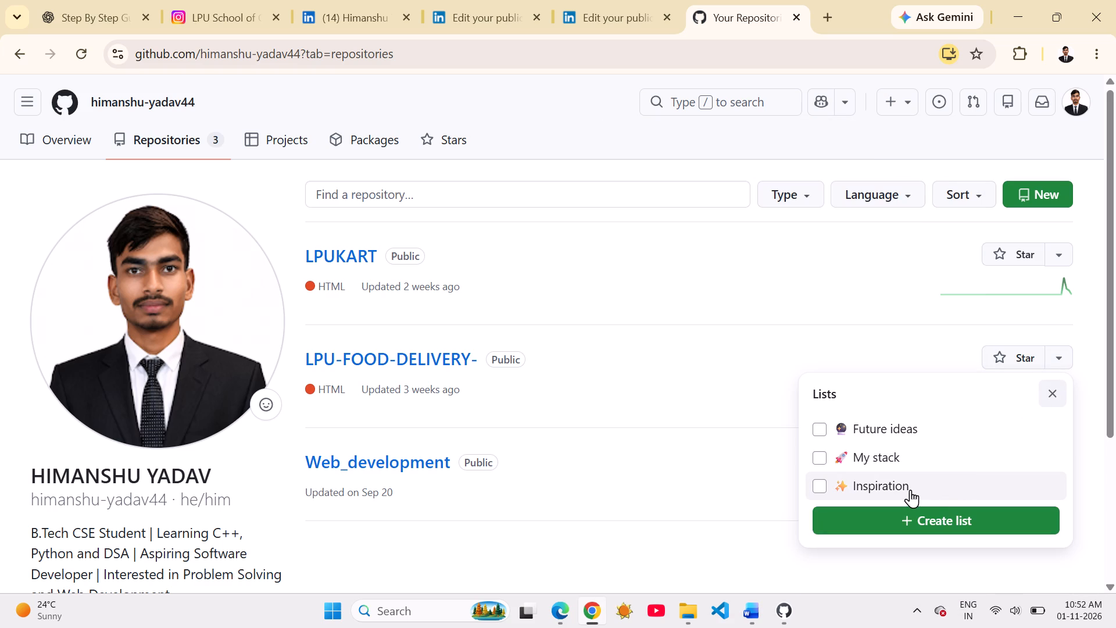
click(682, 380)
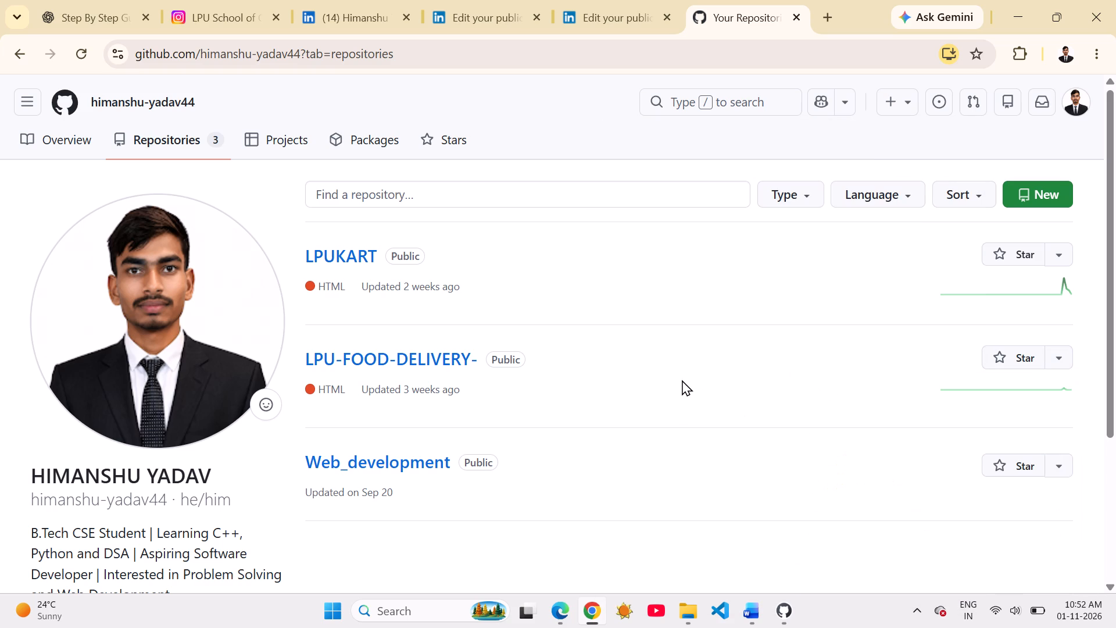
scroll(579, 384, down, 1)
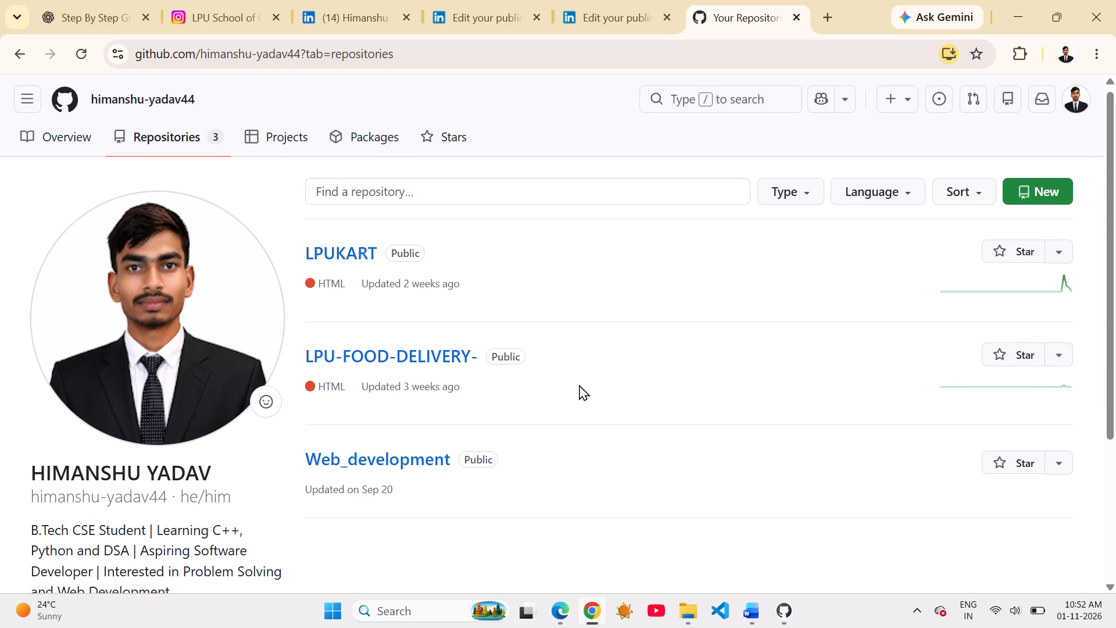
scroll(579, 384, down, 4)
scroll(579, 384, up, 5)
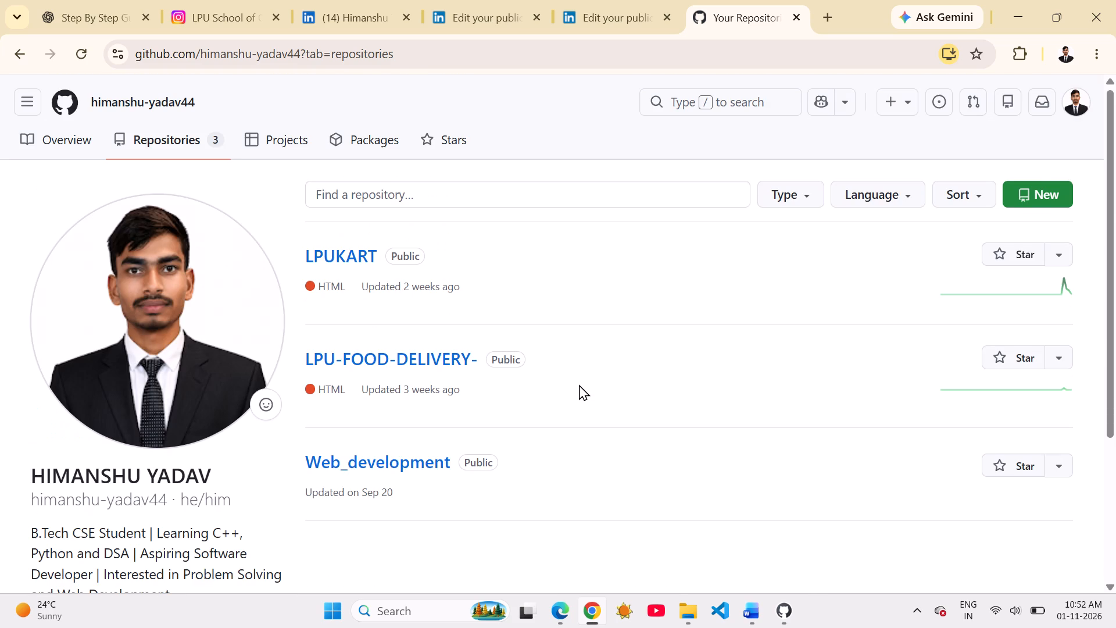
scroll(579, 384, up, 1)
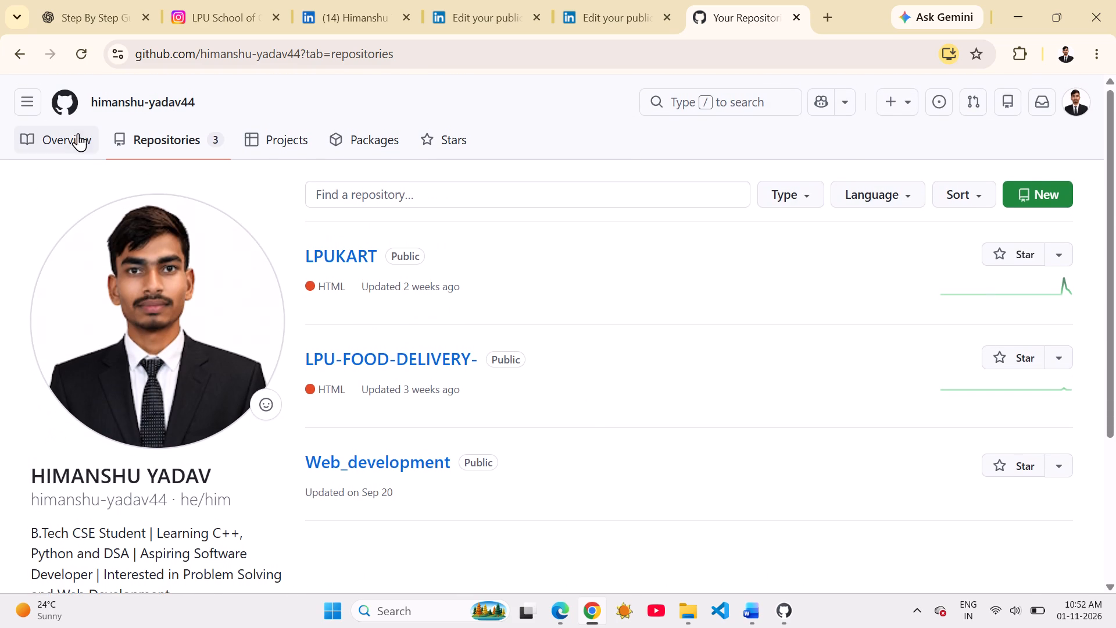
Return to the GitHub profile overview and look over its profile details, repositories and contributions.
click(76, 133)
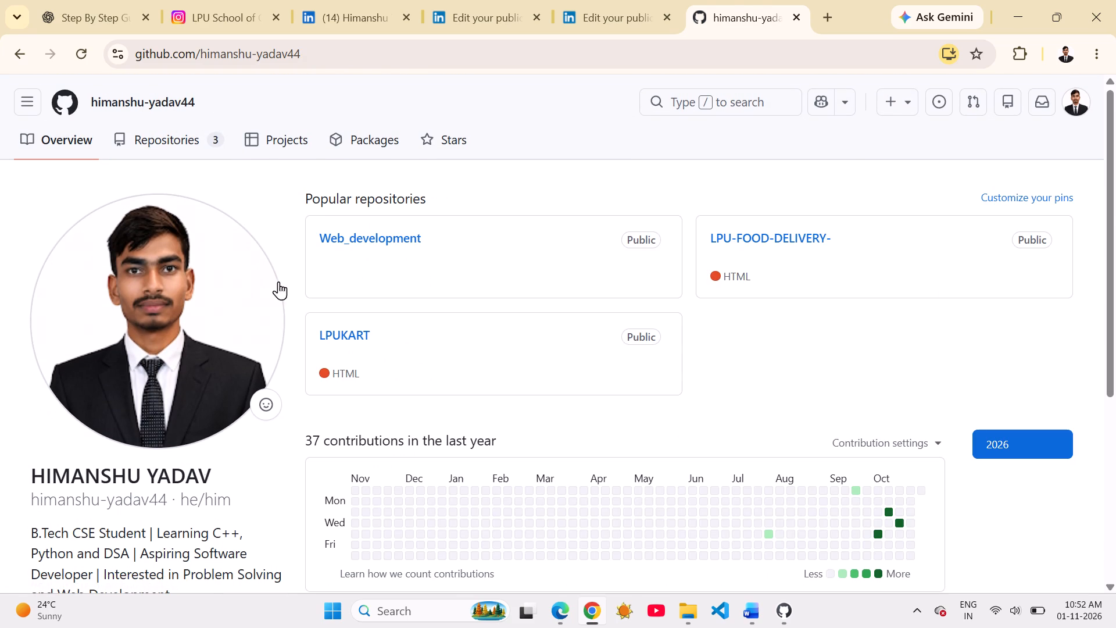
scroll(323, 352, down, 1)
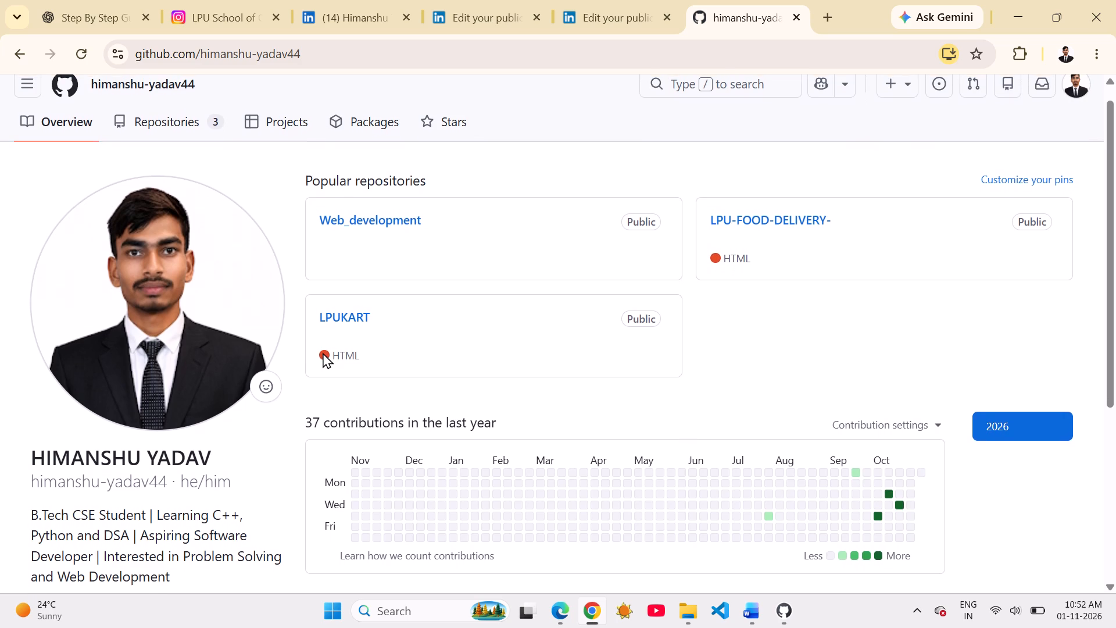
scroll(323, 352, down, 1)
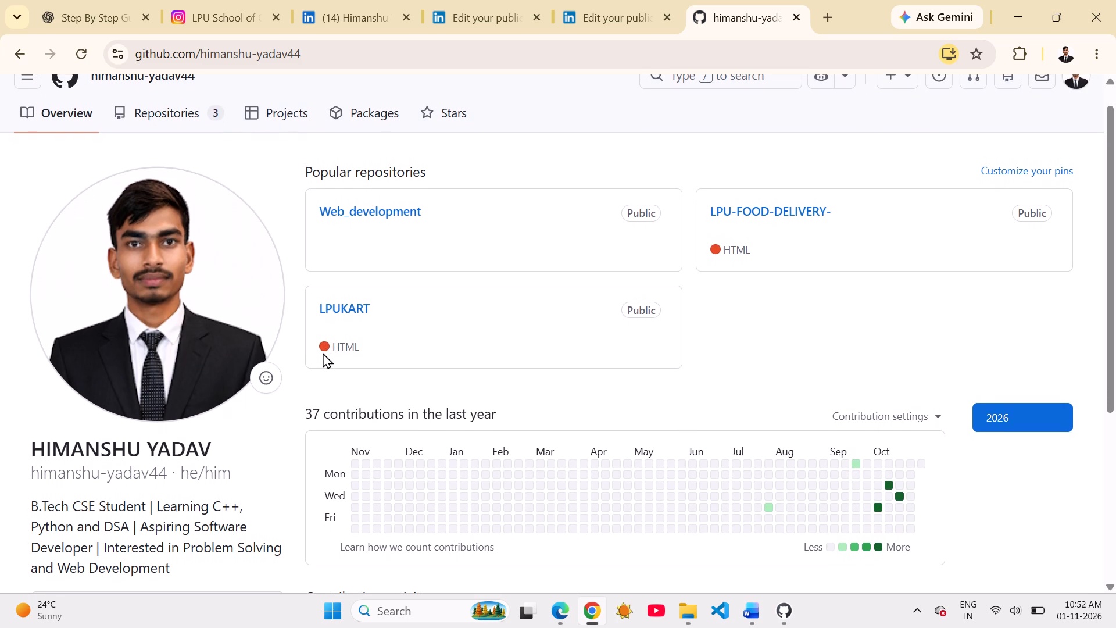
scroll(370, 627, up, 5)
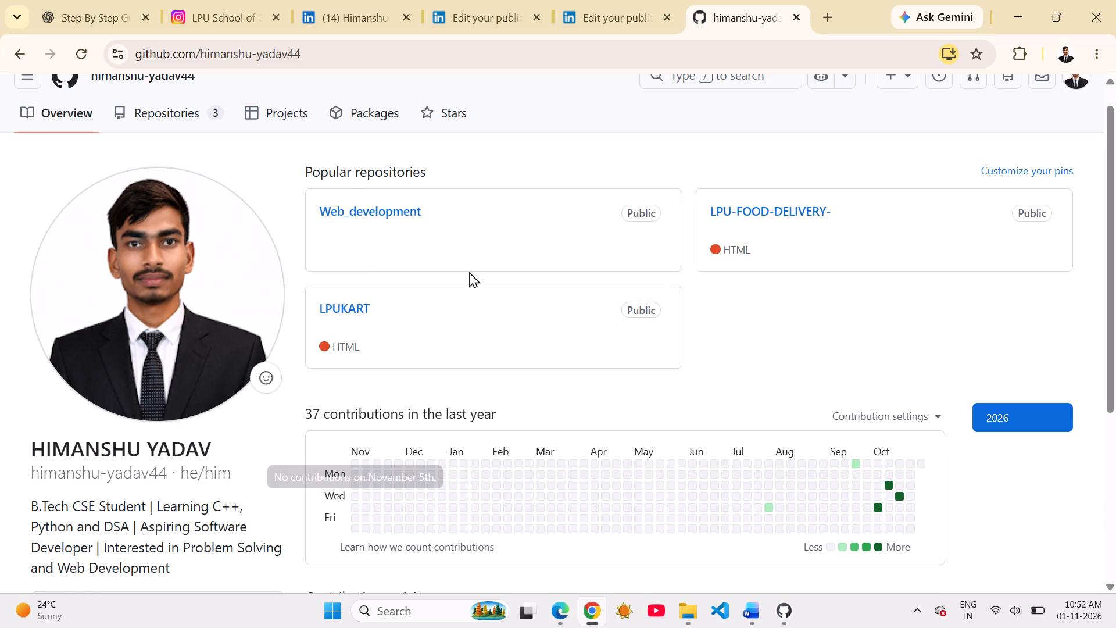
scroll(469, 272, up, 8)
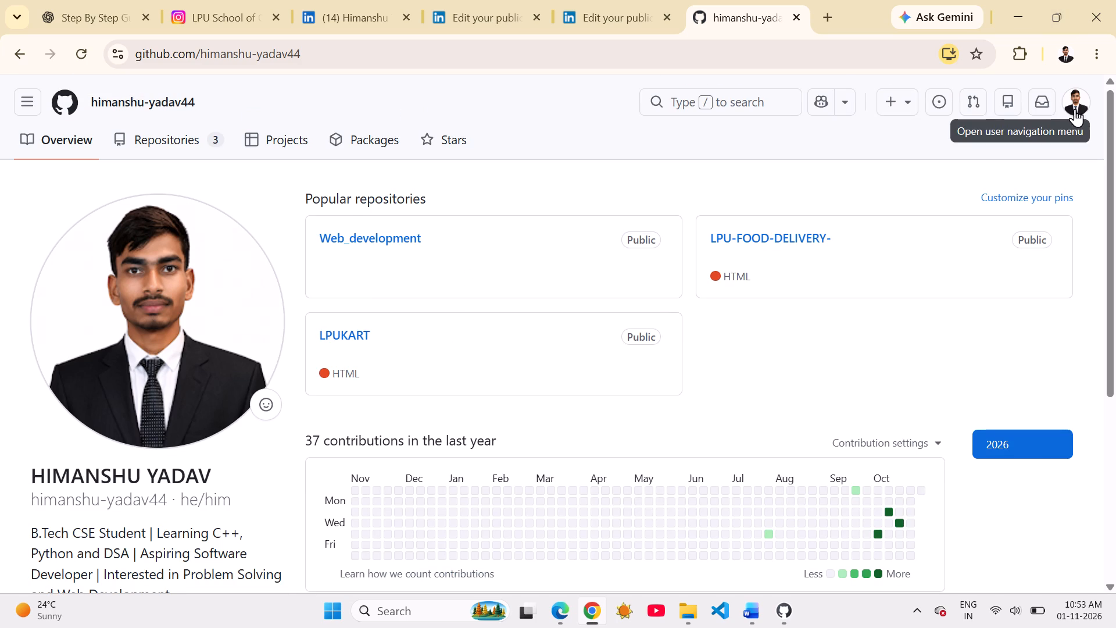
scroll(170, 348, up, 1)
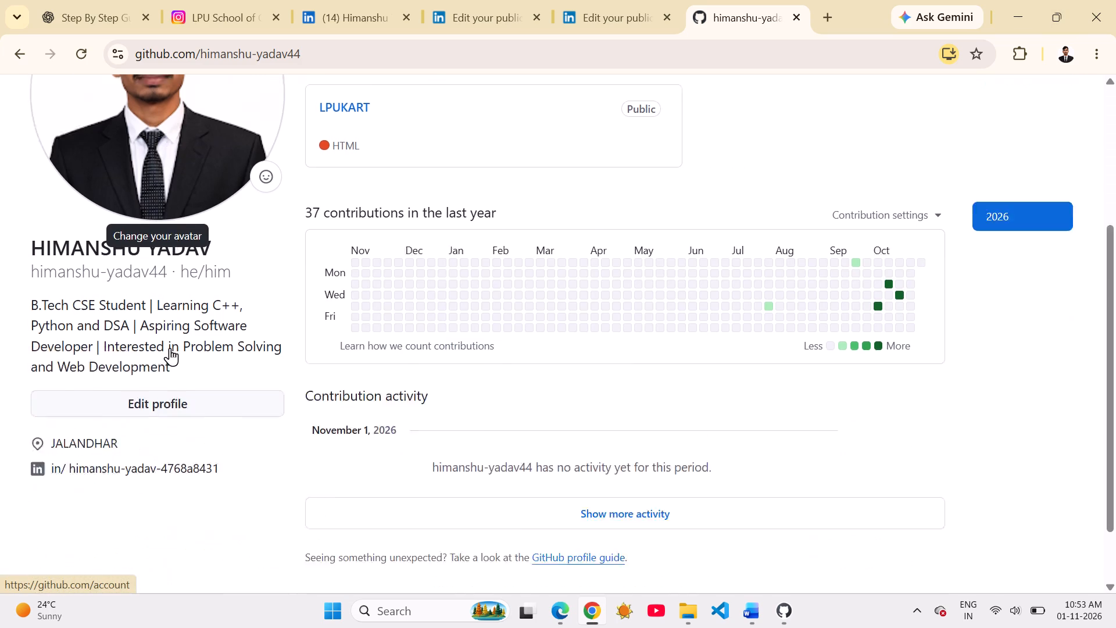
Capture a screen snip of the GitHub profile overview, covering the photo, bio, popular repositories, contributions graph and contribution activity.
scroll(170, 348, up, 1)
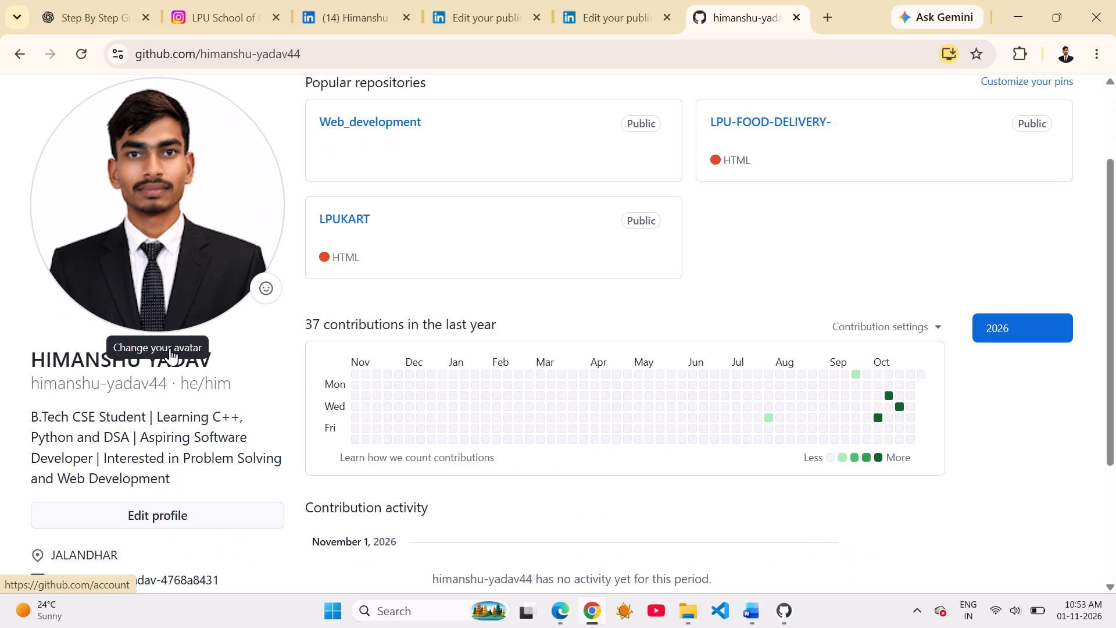
key(ctrl+minus)
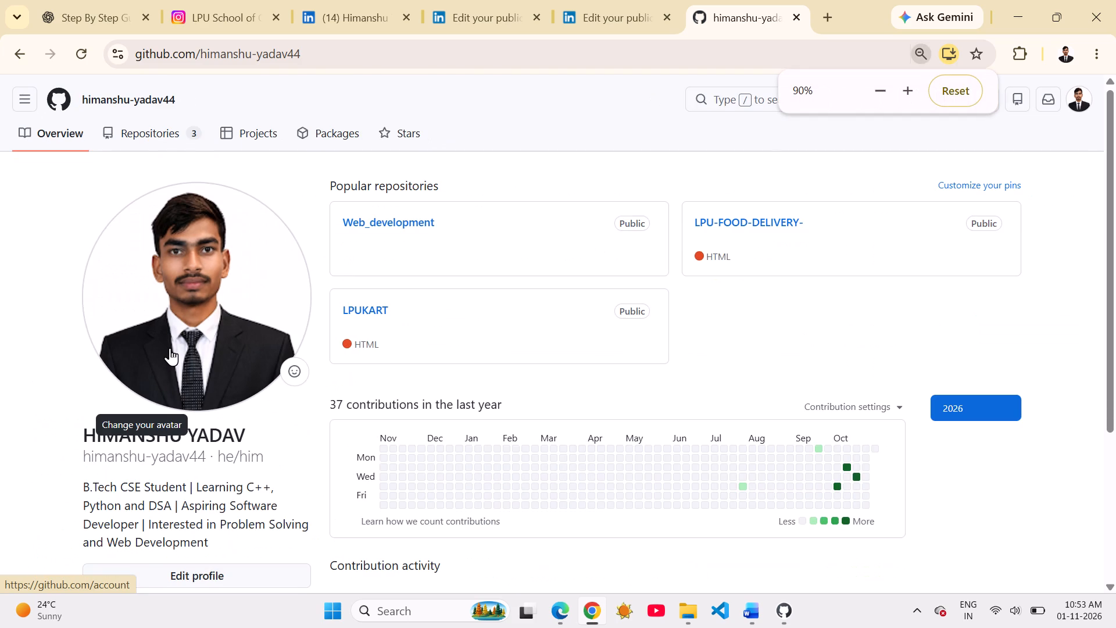
key(ctrl+minus)
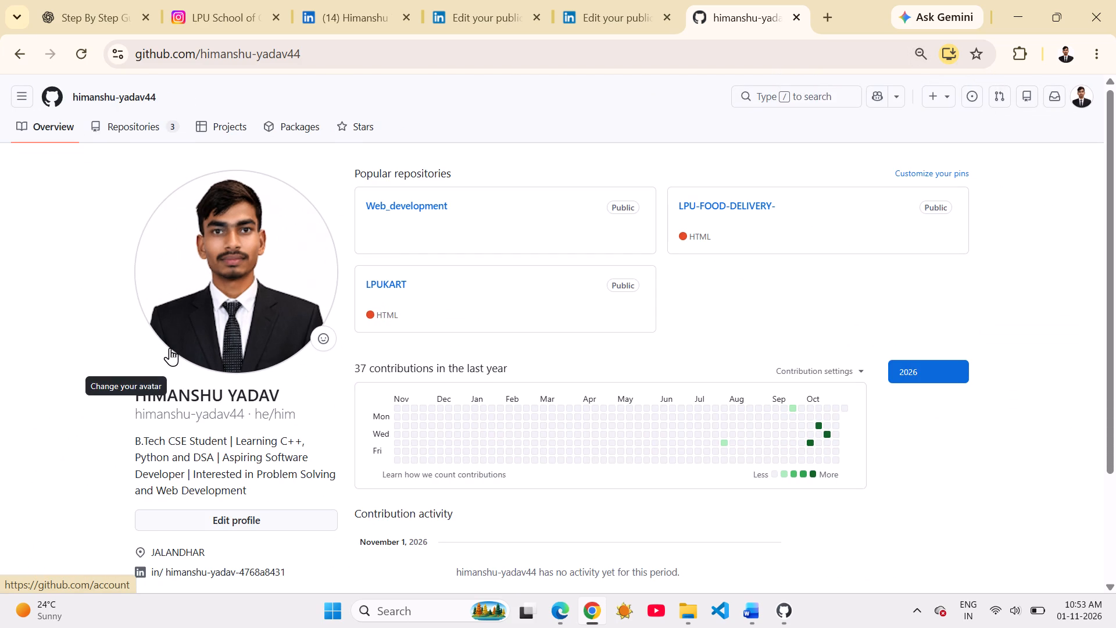
text(--)
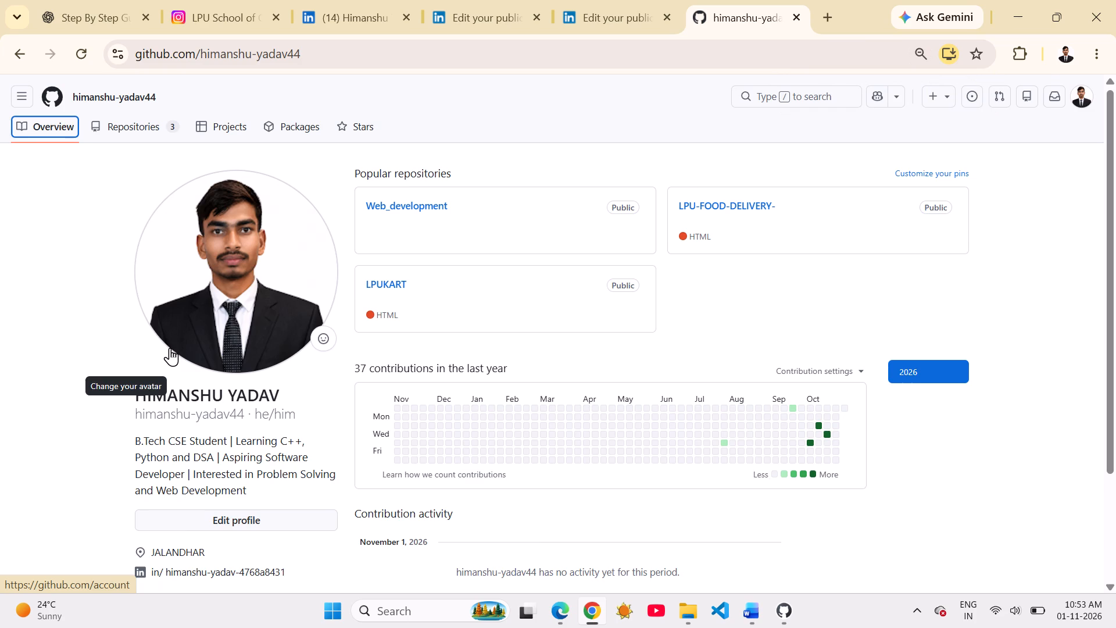
key(ctrl+minus)
key(ctrl+minus)
key(ctrl+minus)
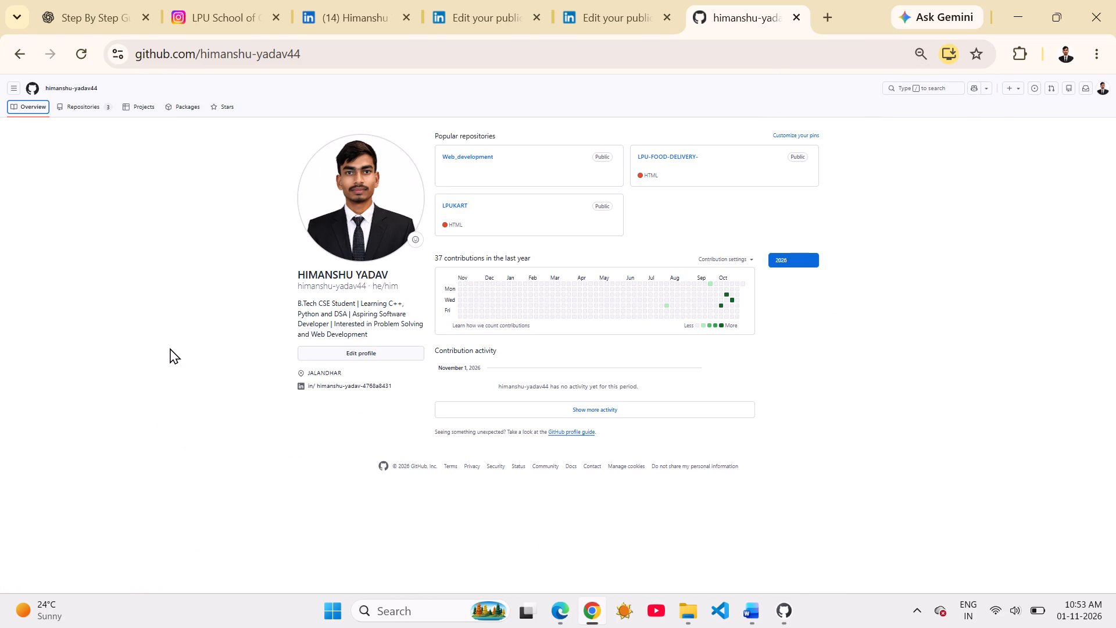
key(ctrl+plus)
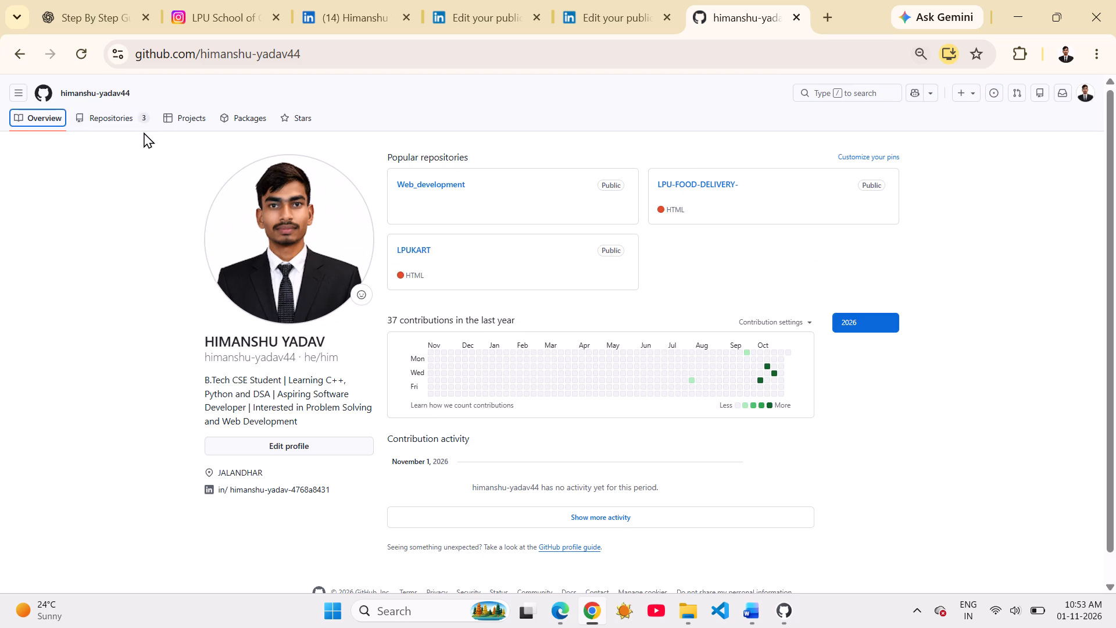
key(Print)
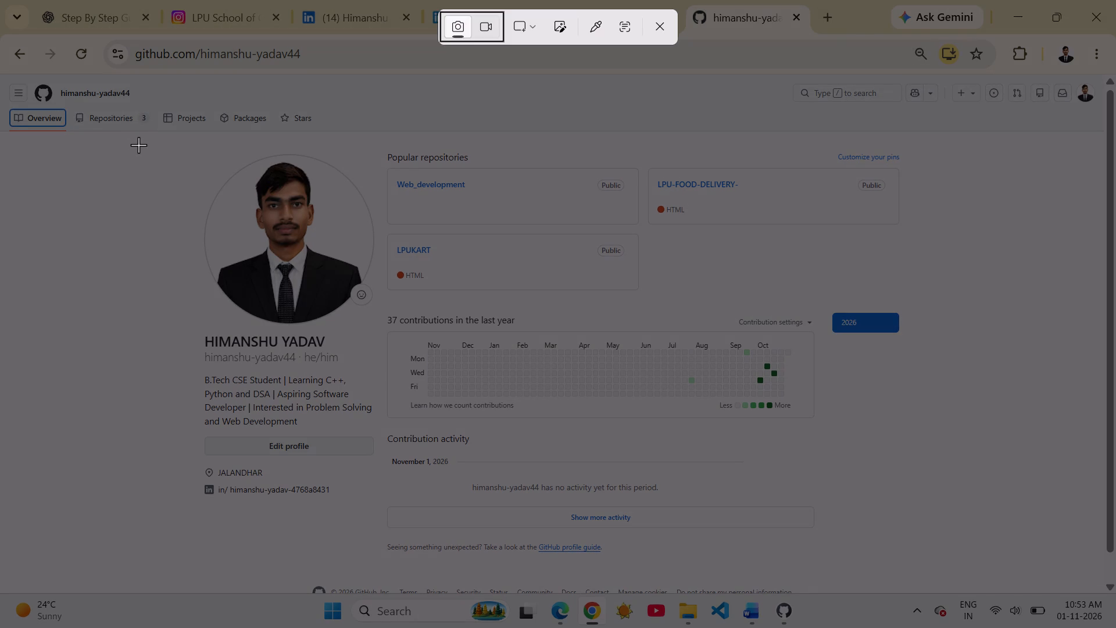
drag(138, 145, 929, 536)
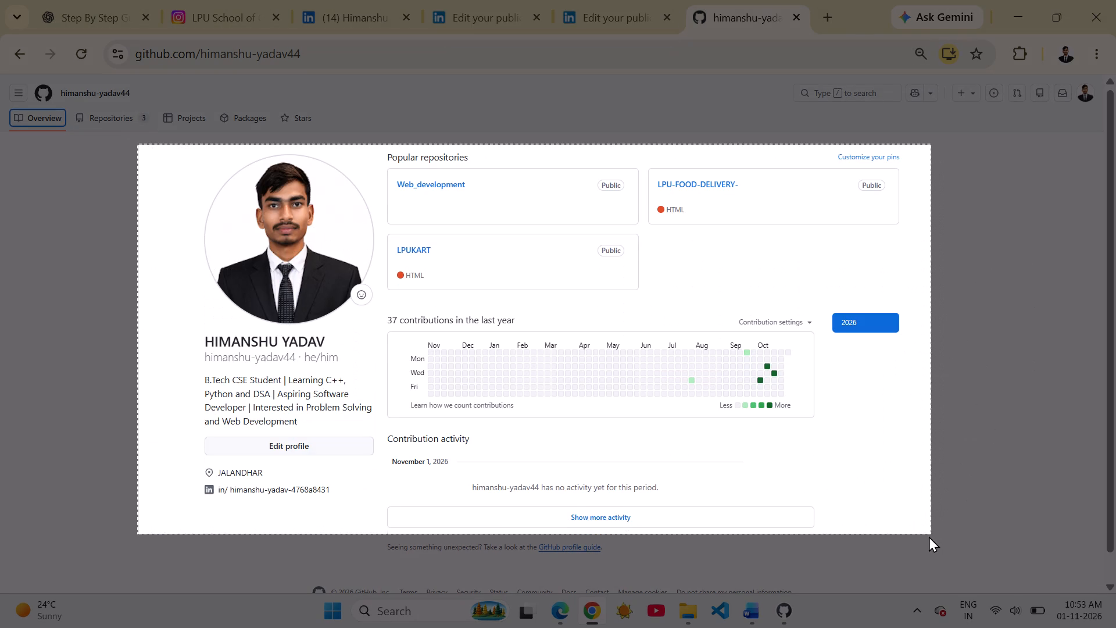
drag(929, 536, 926, 536)
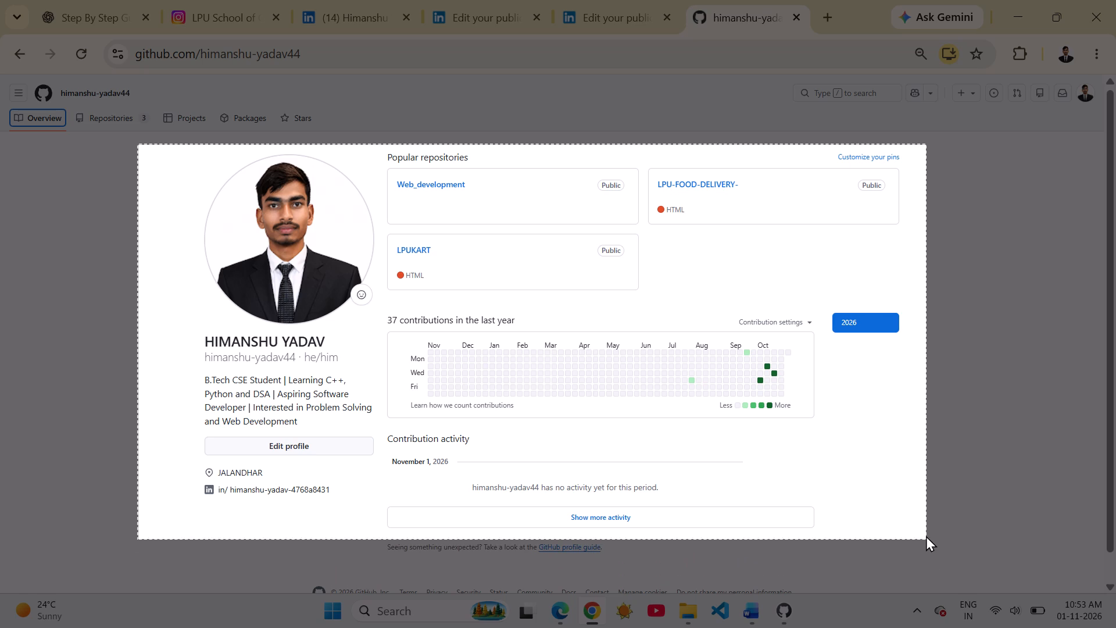
drag(926, 536, 925, 506)
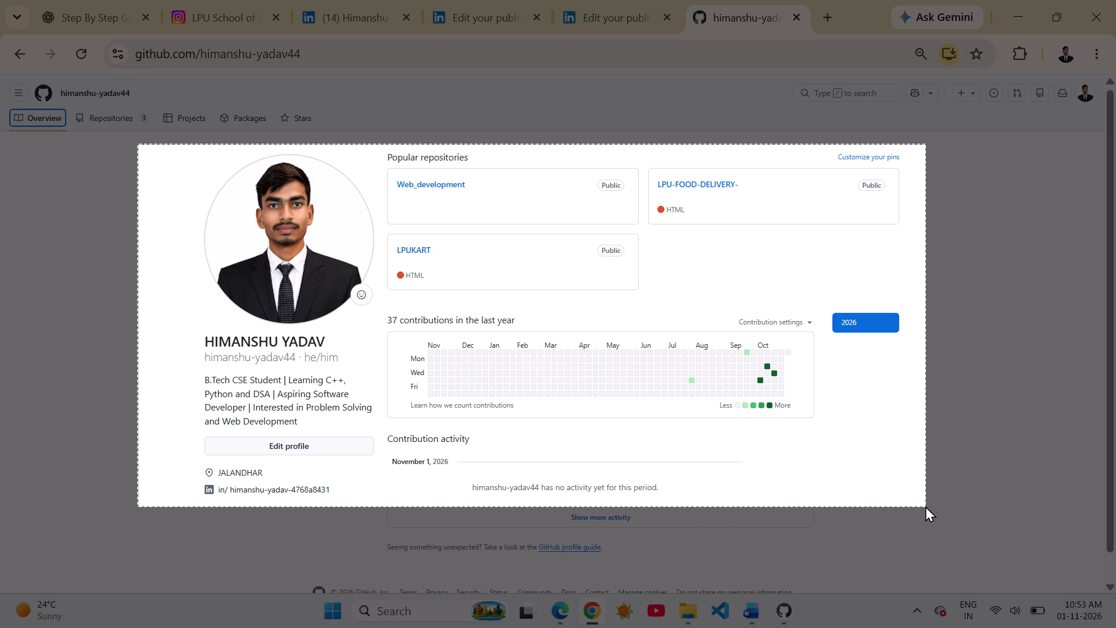
drag(925, 506, 927, 505)
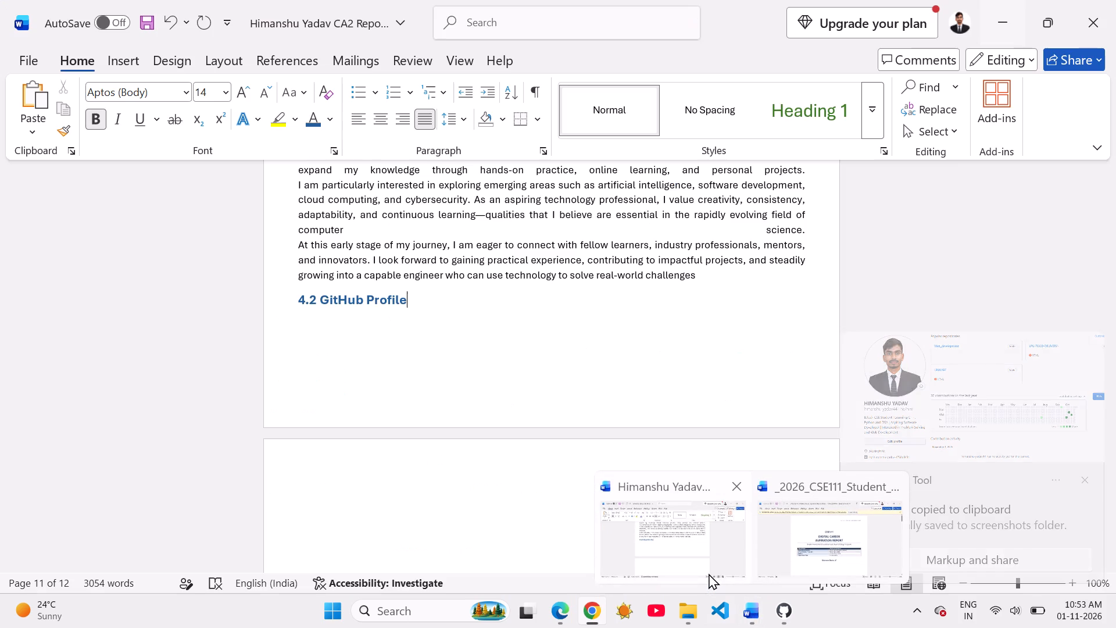
Switch to the CA2 report in Word and paste the GitHub profile screenshot on a new line under the 4.2 GitHub Profile heading.
click(709, 573)
click(425, 315)
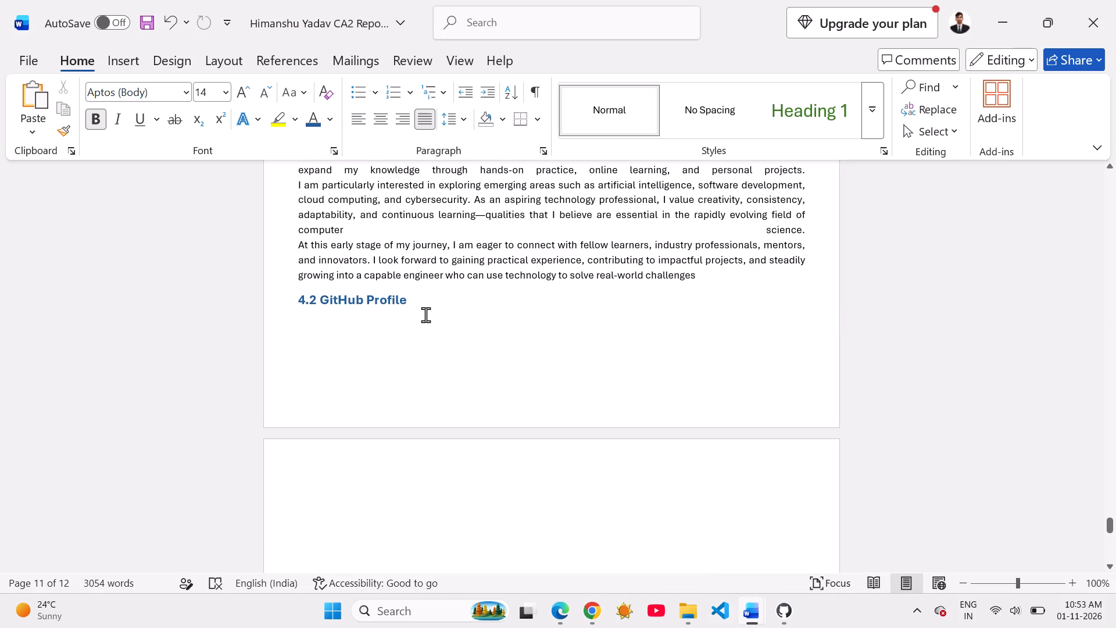
key(Return)
key(ctrl+v)
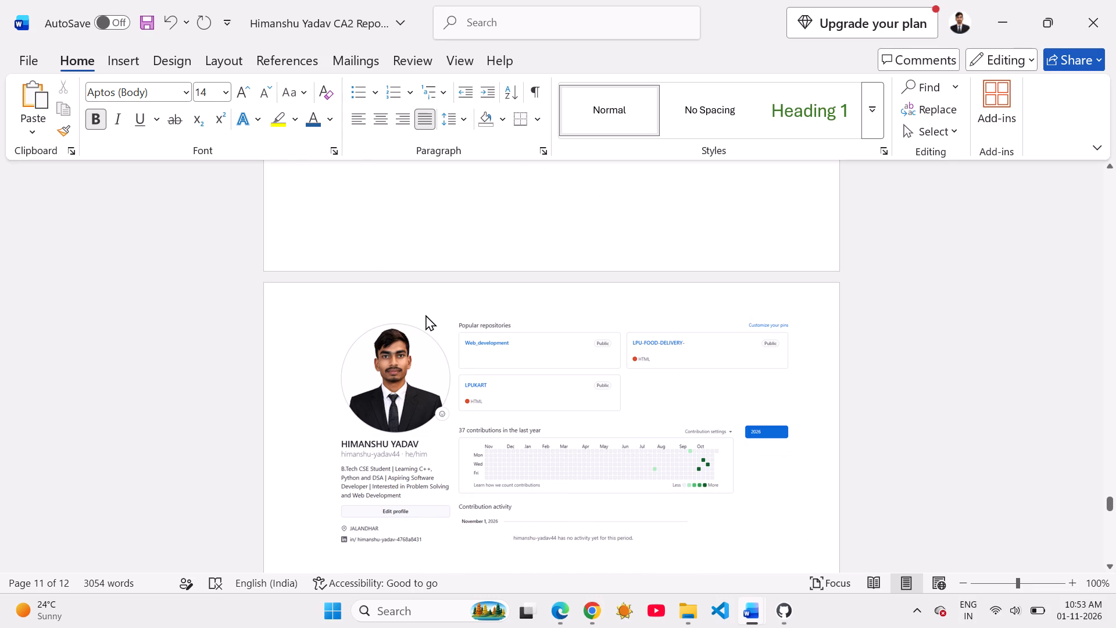
Review the report's page layout from the cover page through Section 4, including where the GitHub screenshot sits.
scroll(425, 315, up, 1)
ctrl+scroll(425, 315, down, 1)
ctrl+scroll(425, 315, up, 1)
ctrl+scroll(425, 315, down, 1)
ctrl+scroll(425, 315, up, 1)
ctrl+scroll(425, 315, down, 1)
ctrl+scroll(425, 315, up, 4)
ctrl+scroll(425, 315, down, 1)
ctrl+scroll(425, 315, up, 1)
ctrl+scroll(425, 315, down, 1)
ctrl+scroll(425, 315, up, 1)
ctrl+scroll(425, 315, down, 1)
ctrl+scroll(425, 315, up, 1)
ctrl+scroll(425, 315, down, 1)
ctrl+scroll(425, 315, up, 1)
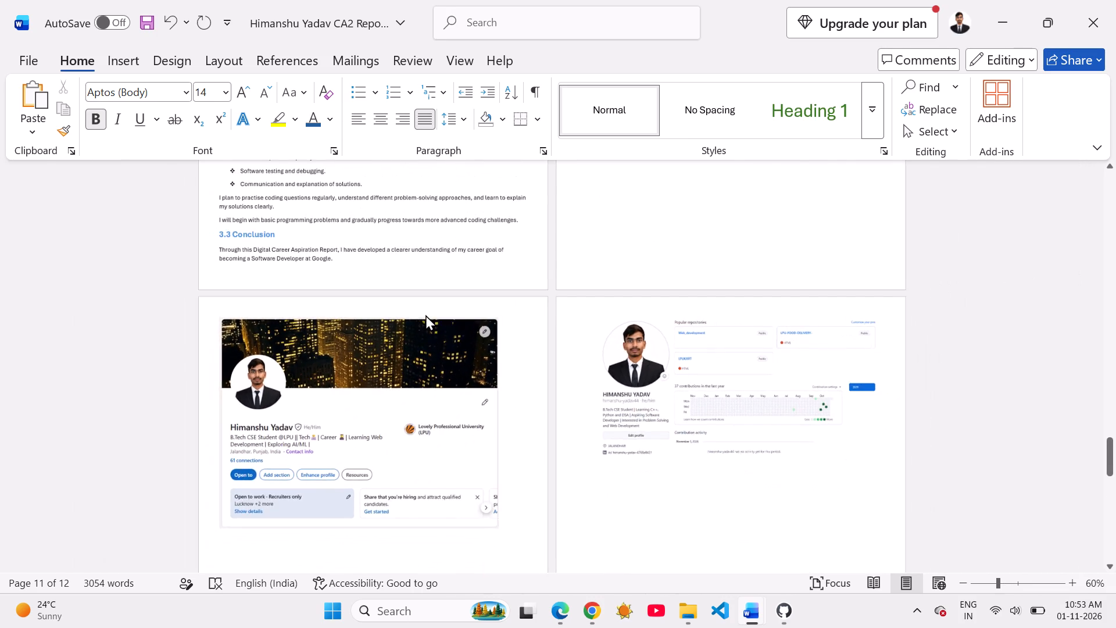
ctrl+scroll(425, 315, up, 1)
scroll(474, 349, up, 2)
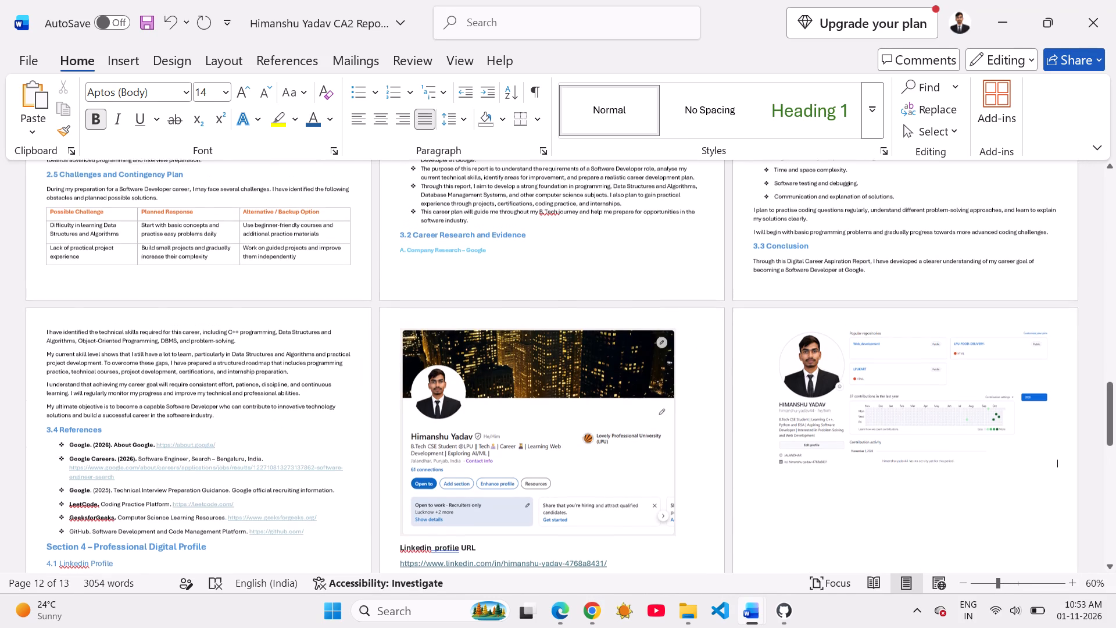
scroll(474, 349, up, 3)
scroll(474, 349, up, 19)
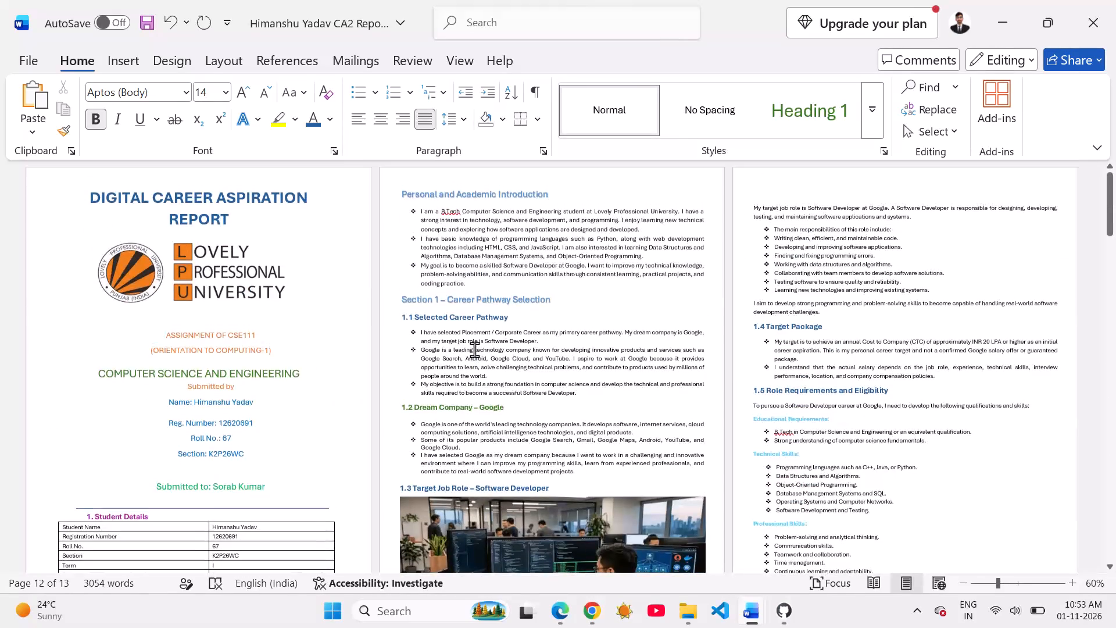
scroll(474, 349, down, 3)
scroll(474, 349, up, 20)
scroll(474, 349, up, 1)
scroll(474, 349, down, 1)
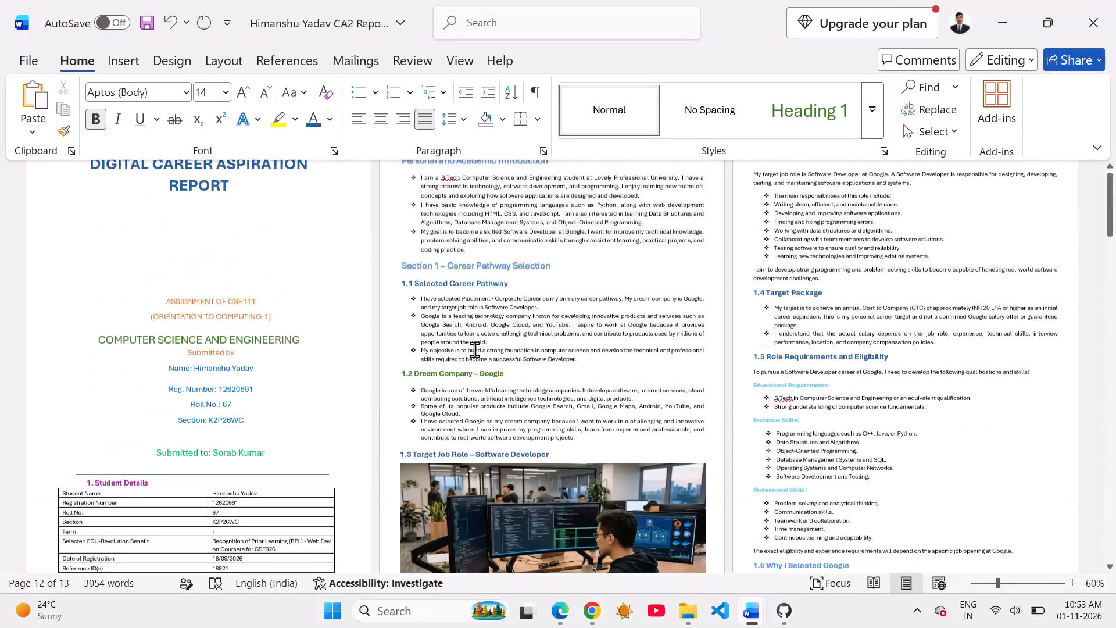
scroll(474, 349, down, 10)
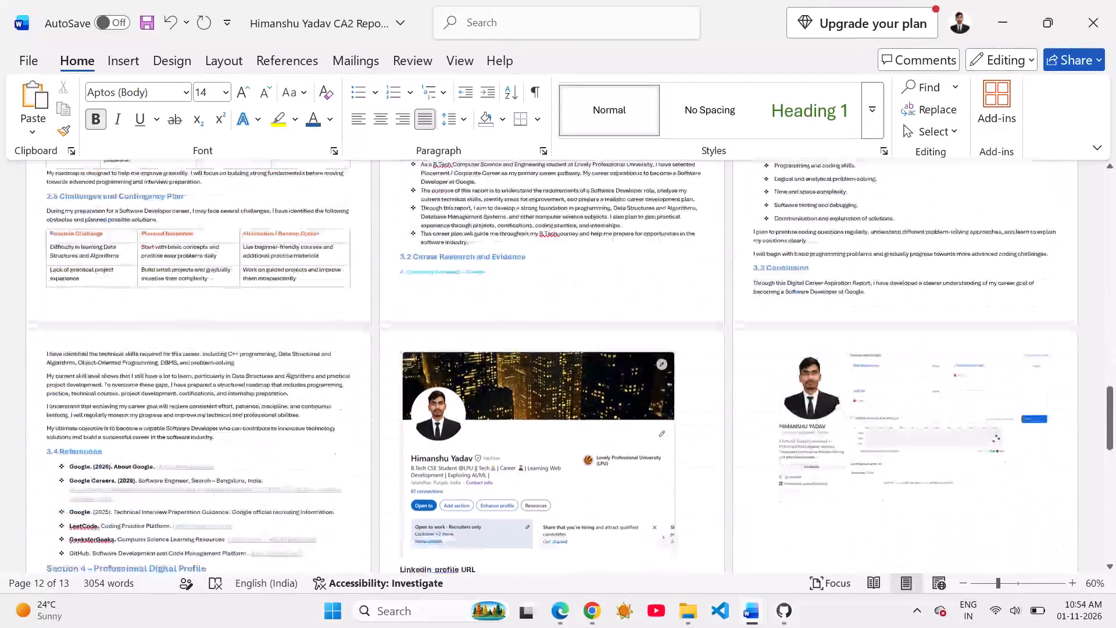
scroll(474, 349, down, 1)
scroll(631, 399, down, 2)
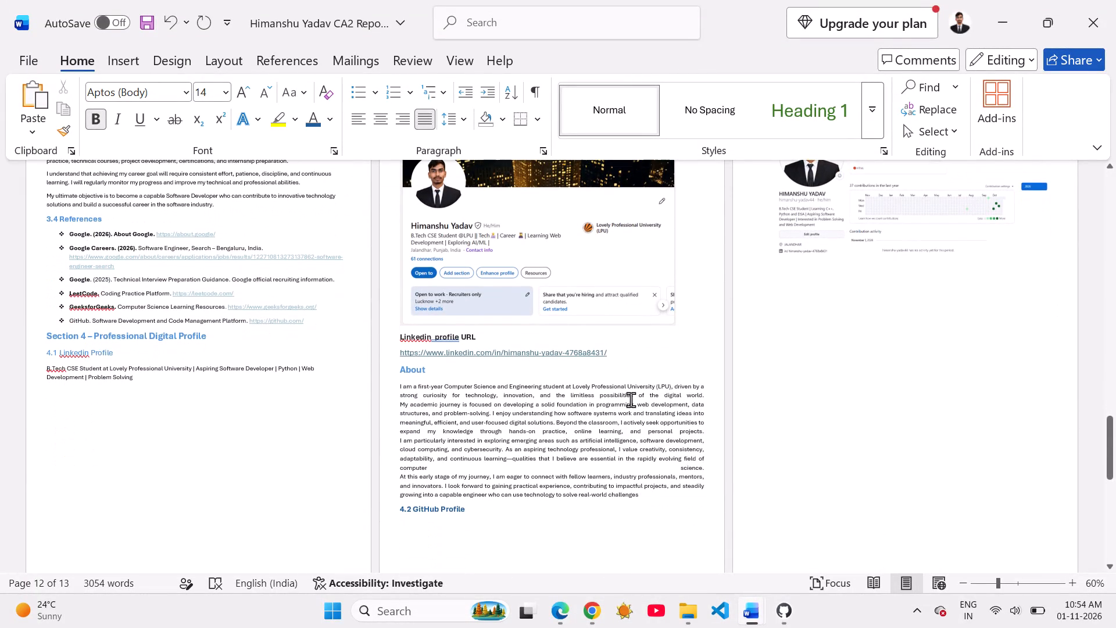
Add the line "GitHub Profile URL" directly below the 4.2 GitHub Profile heading, before the screenshot.
click(879, 359)
ctrl+scroll(879, 359, up, 7)
scroll(879, 359, up, 1)
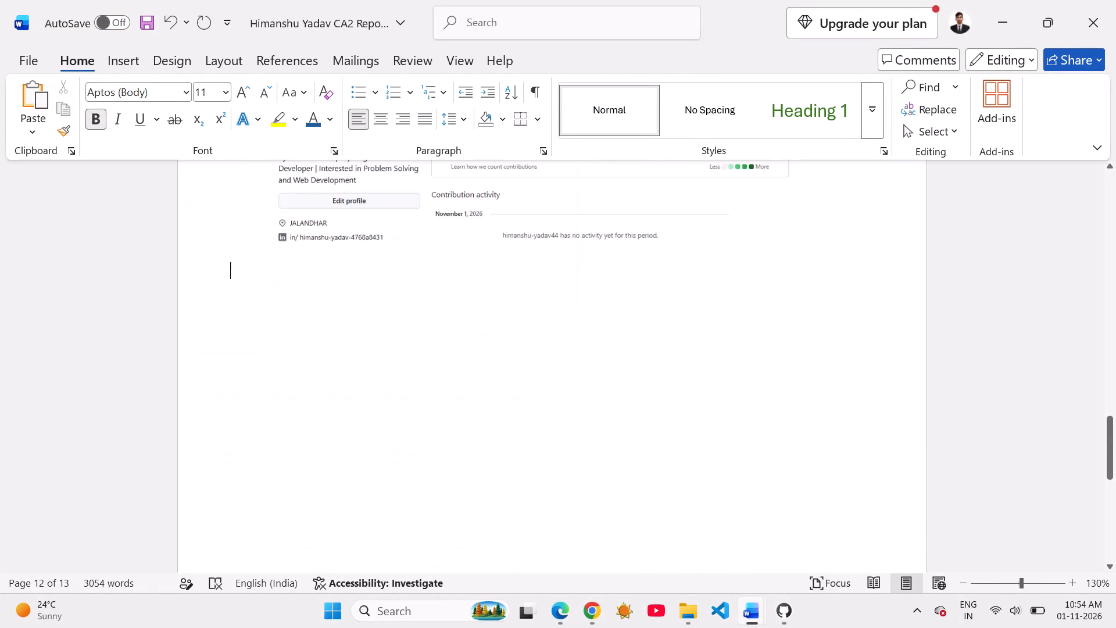
scroll(879, 359, up, 1)
click(879, 359)
scroll(695, 360, up, 2)
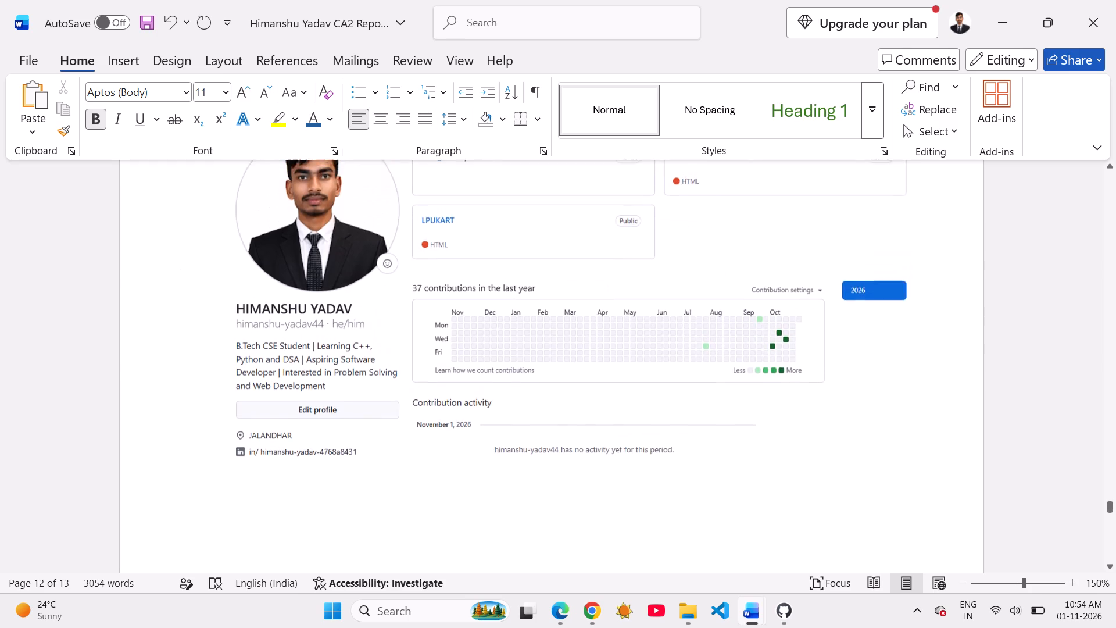
scroll(695, 360, up, 1)
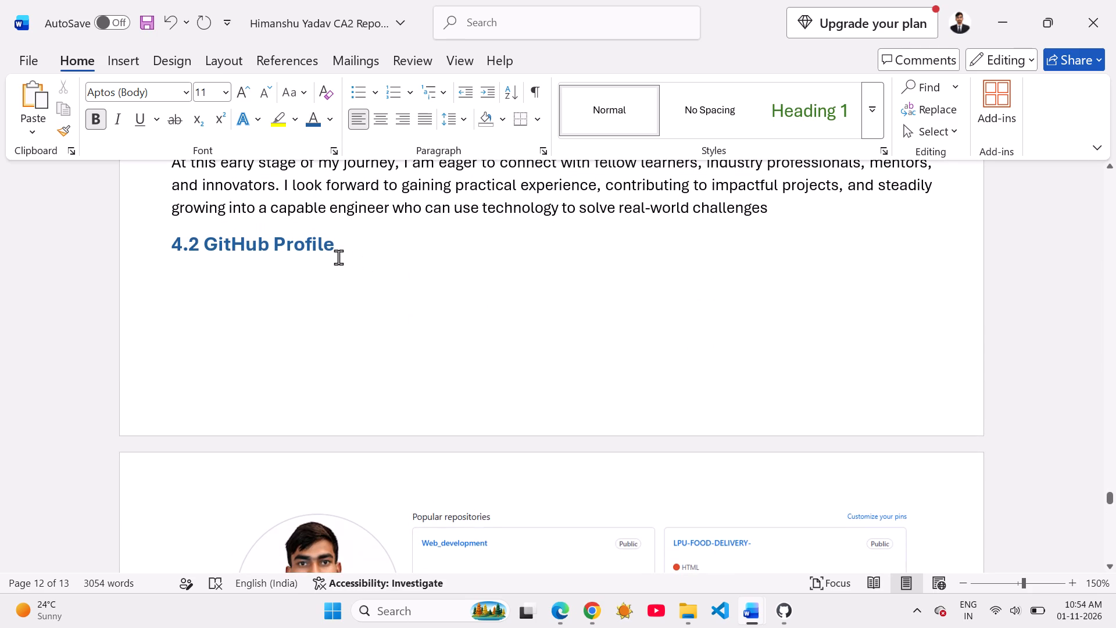
click(340, 241)
key(Return)
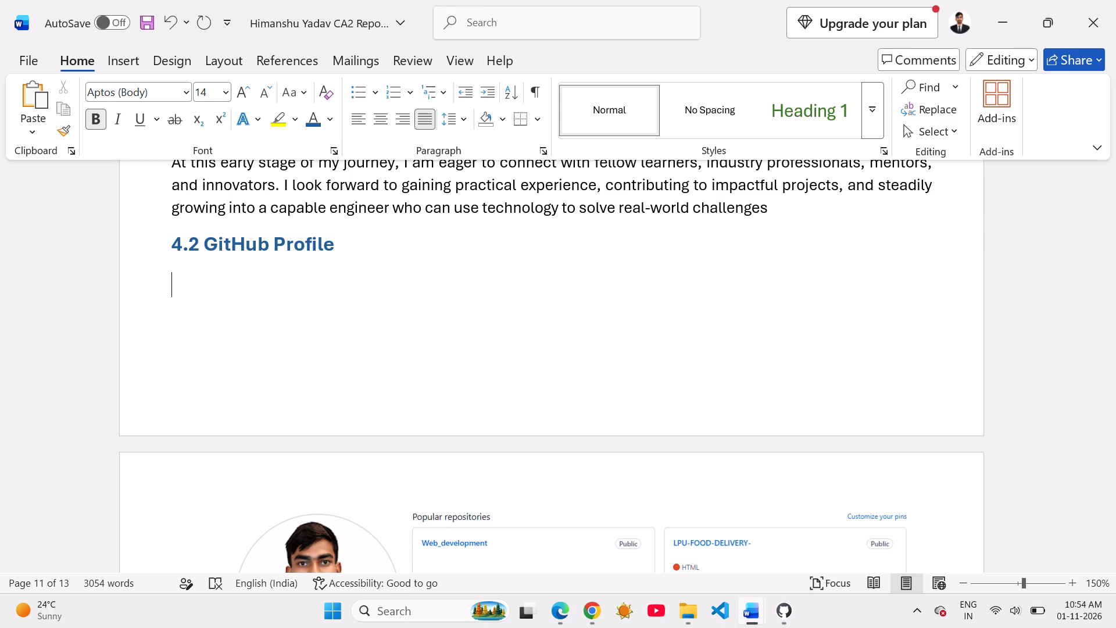
text(gi)
key(BackSpace)
key(BackSpace)
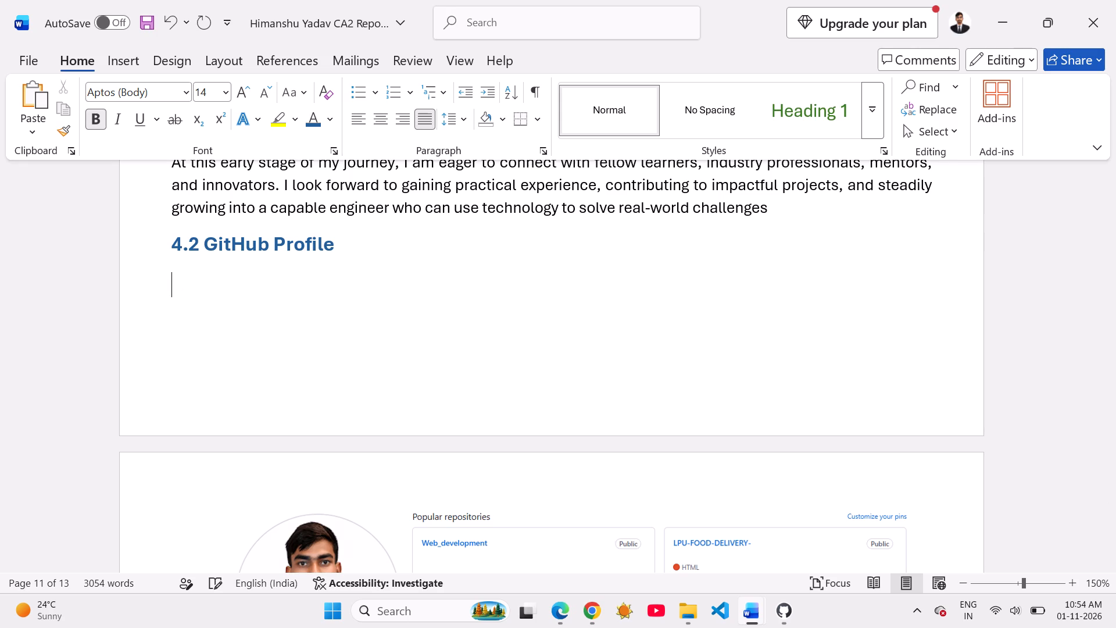
text(Git)
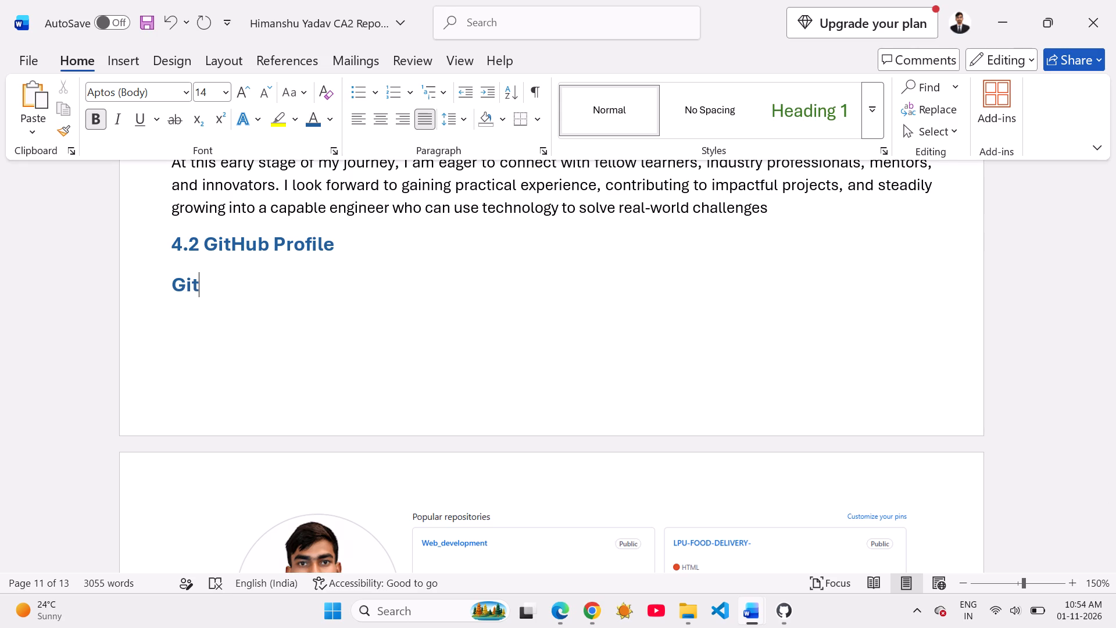
text(Hub)
key(space)
key(p)
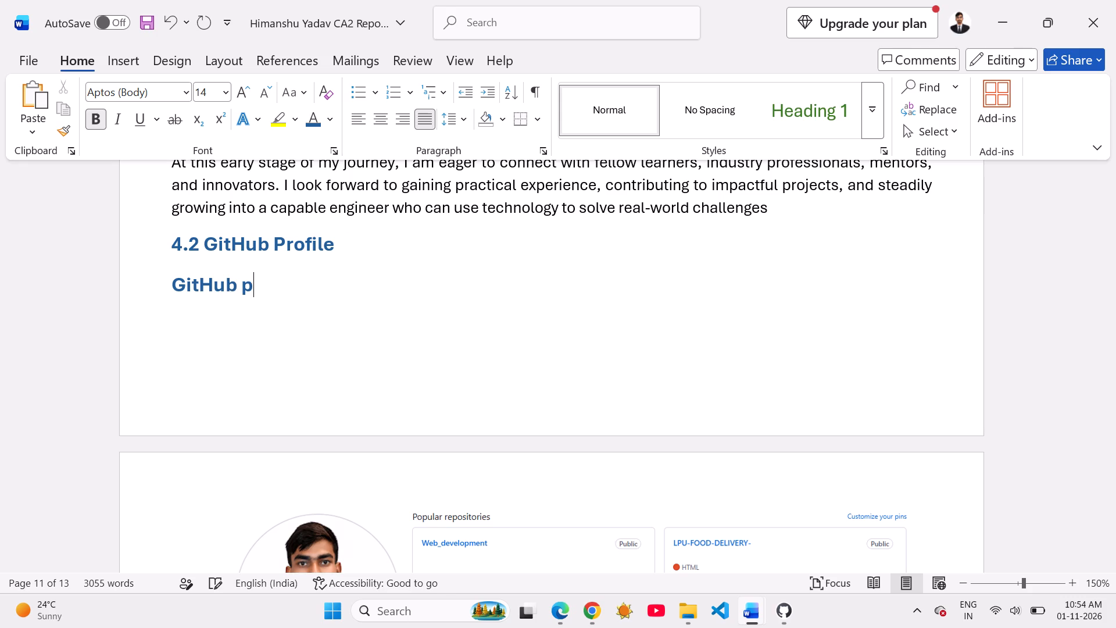
key(BackSpace)
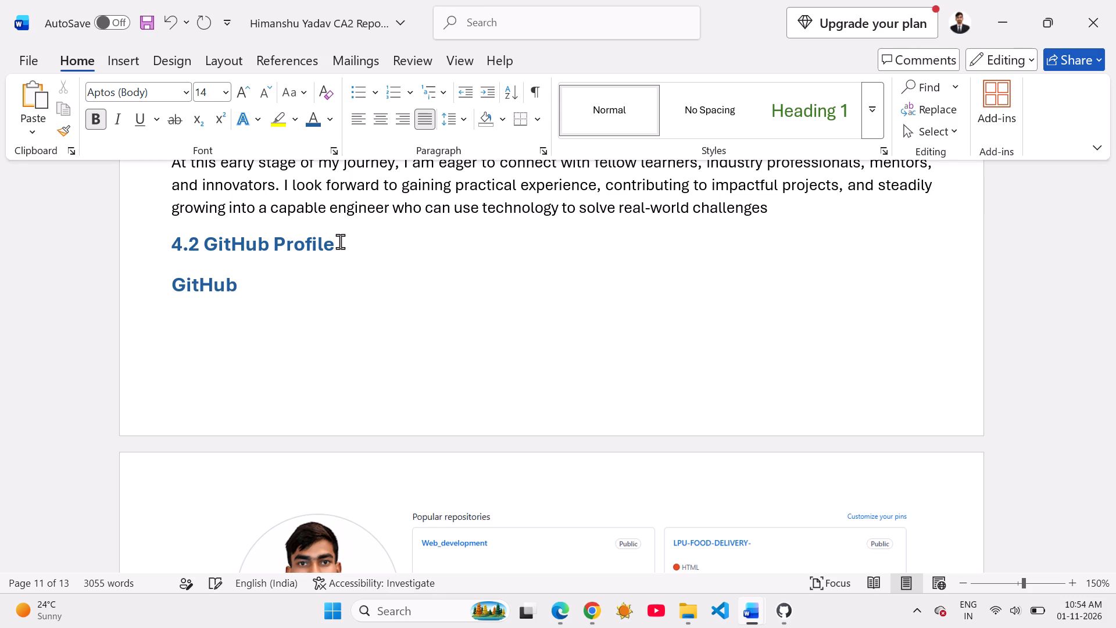
text(profile)
key(space)
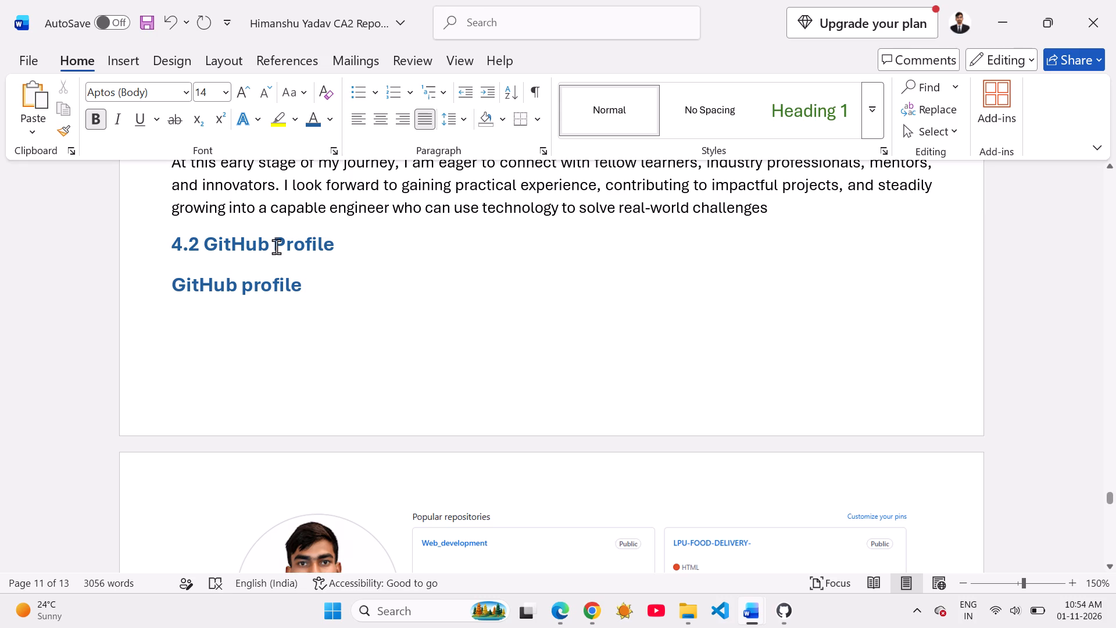
click(251, 288)
key(BackSpace)
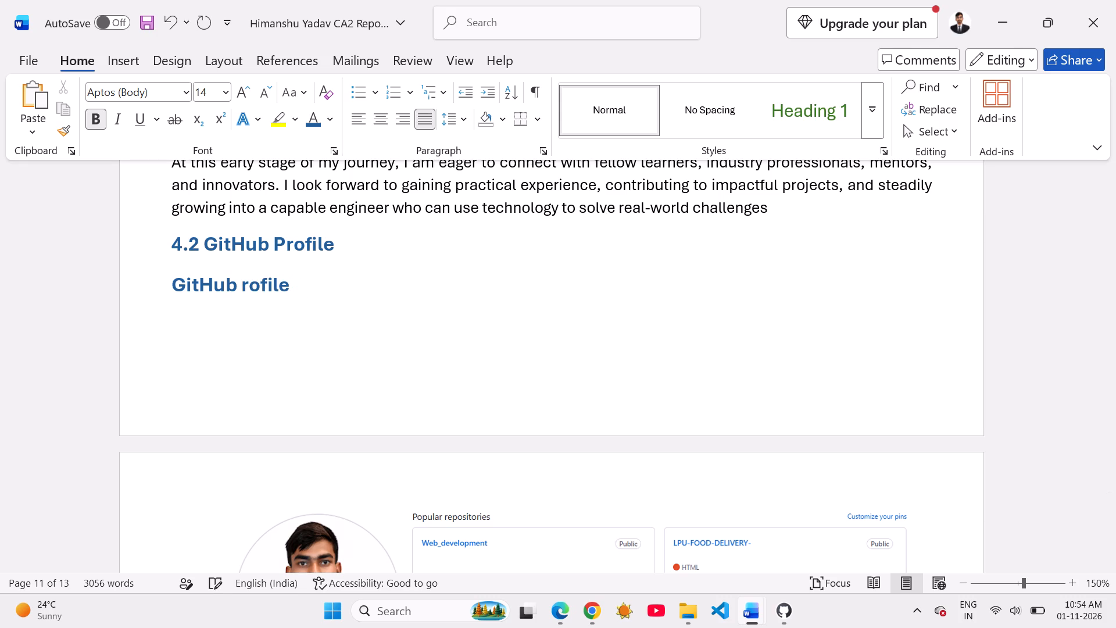
key(shift+p)
click(325, 284)
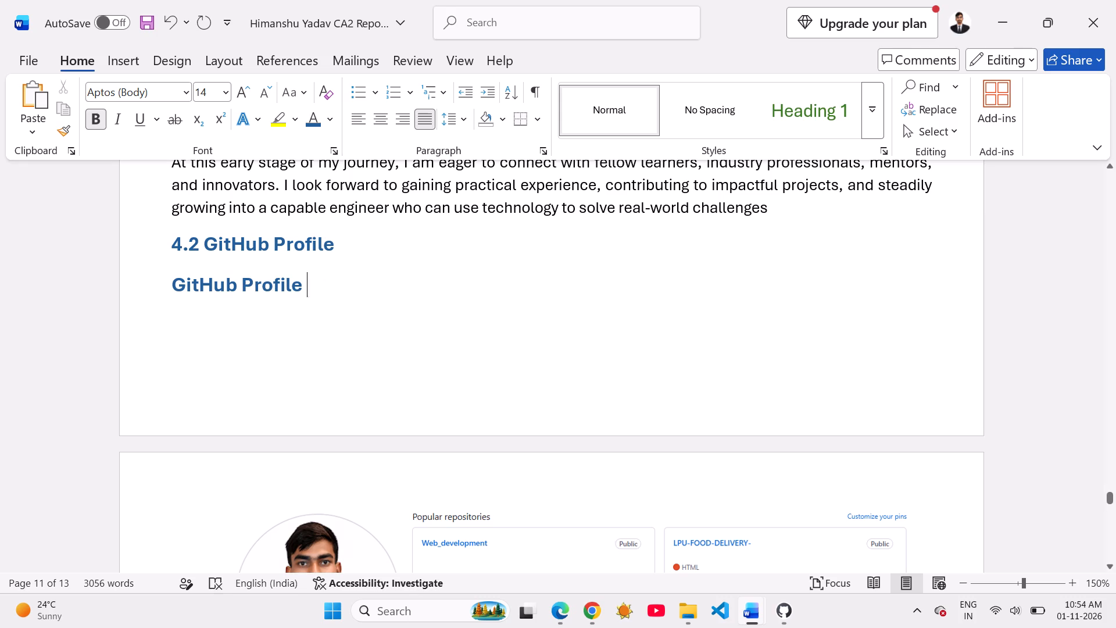
key(space)
key(BackSpace)
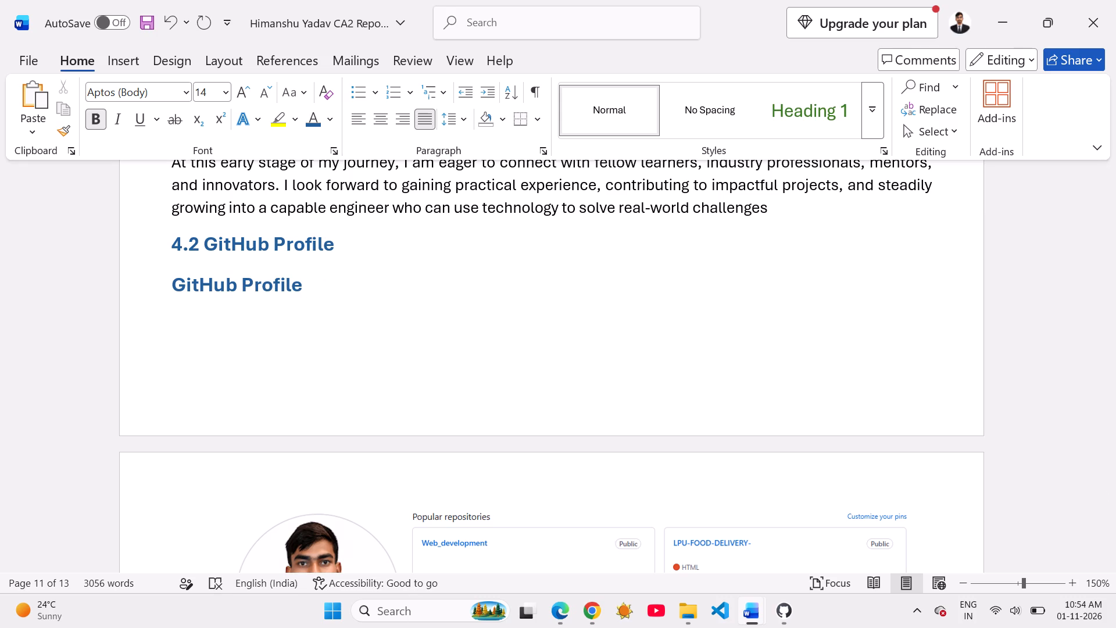
text(UR)
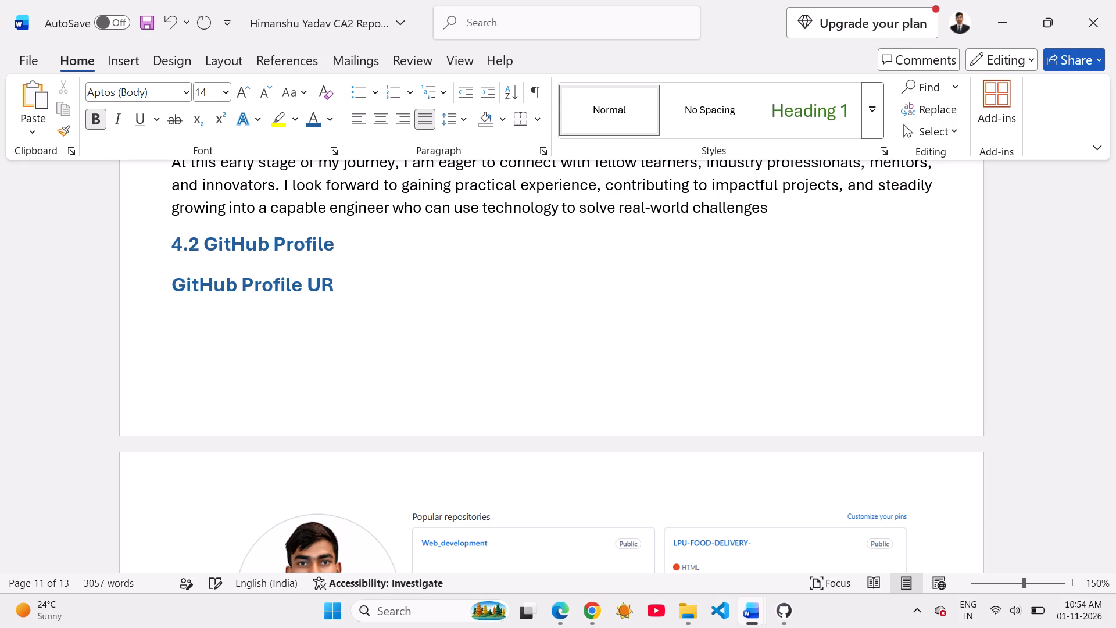
key(l)
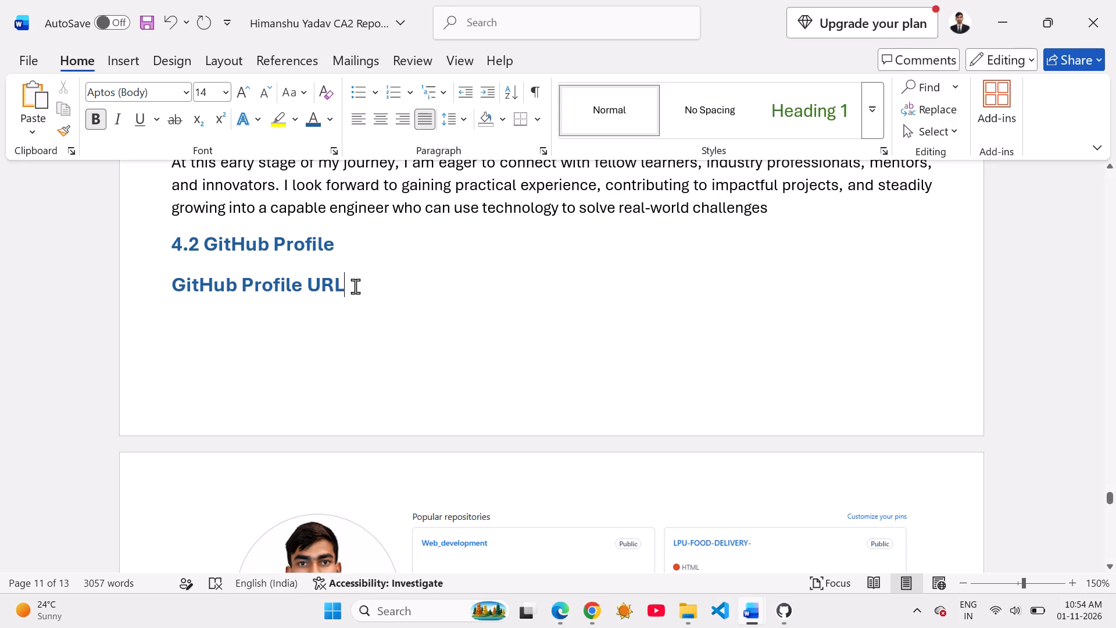
Add a trailing space to the "GitHub Profile URL" line under 4.2 and set its font size to 12.
click(355, 286)
key(space)
drag(349, 286, 172, 281)
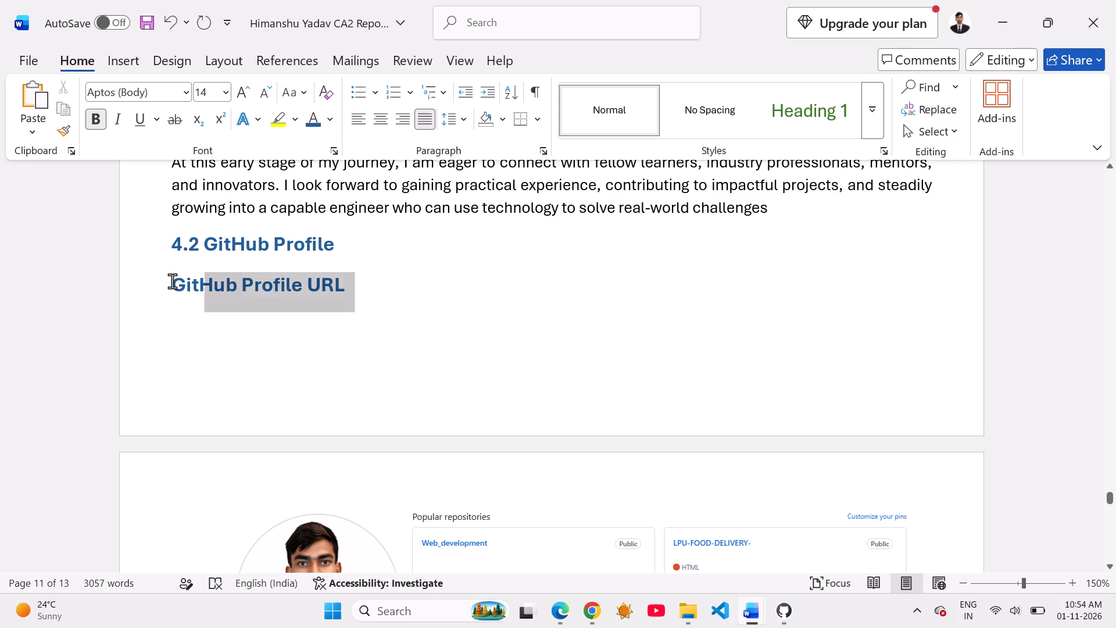
drag(172, 281, 141, 281)
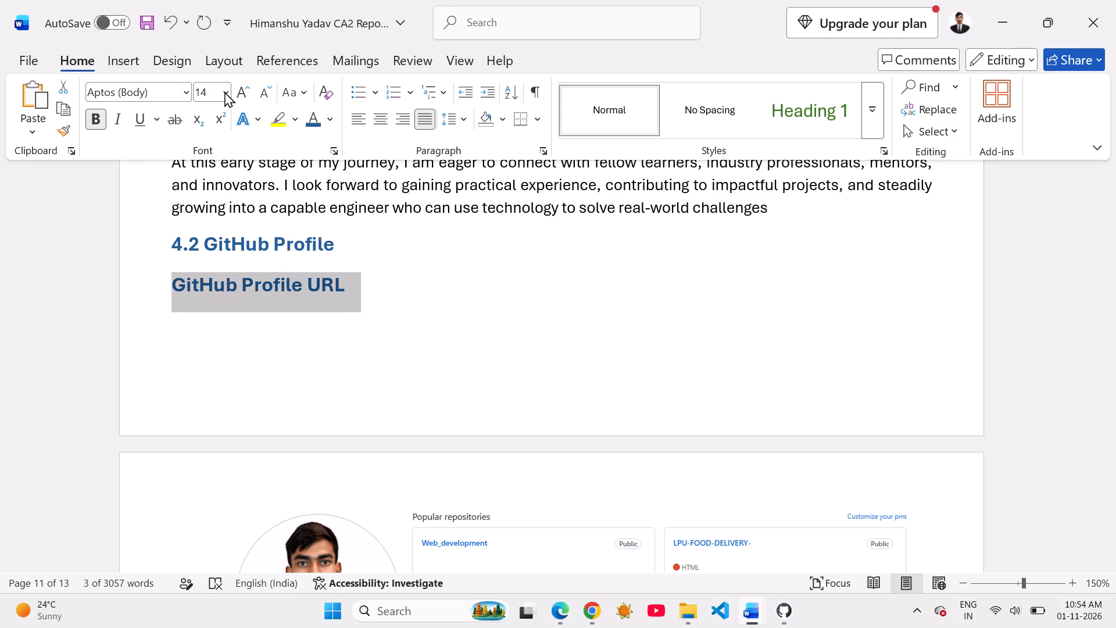
click(224, 91)
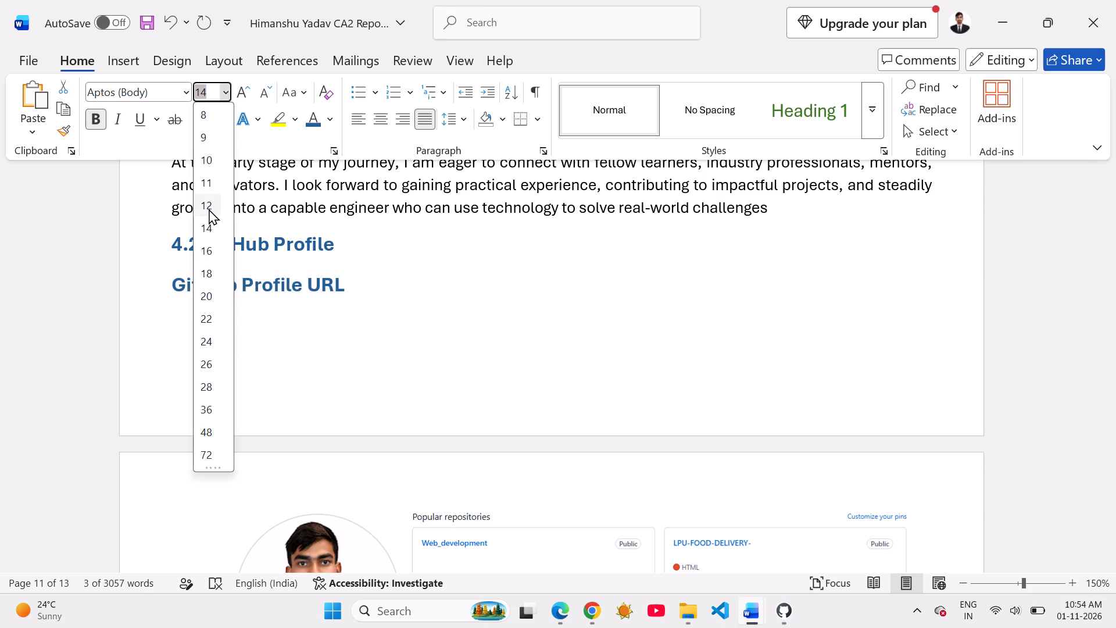
click(209, 209)
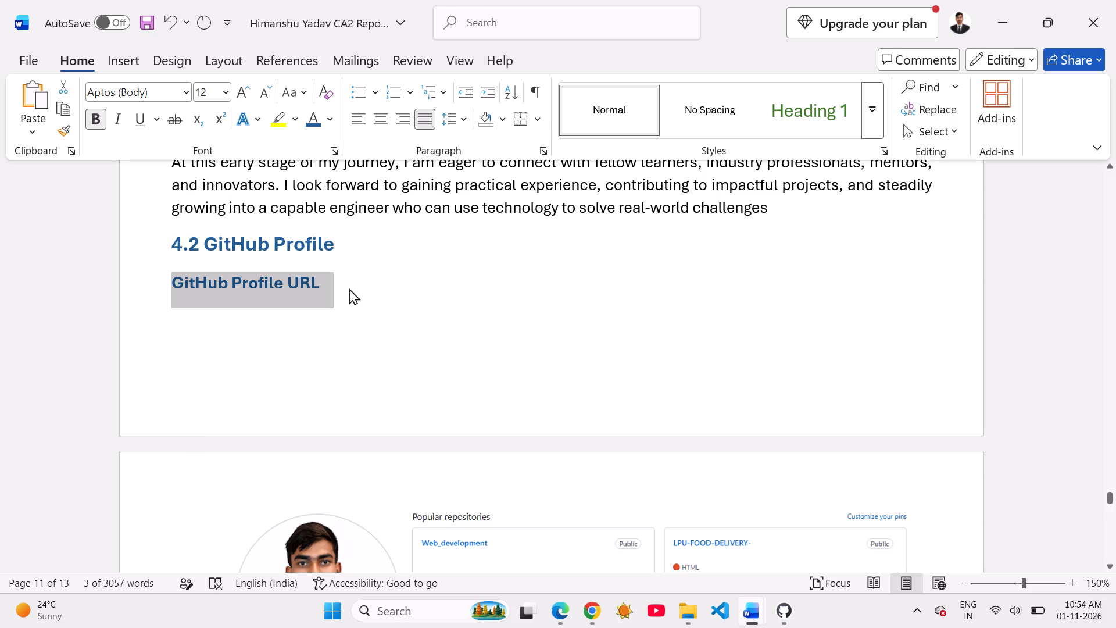
click(349, 288)
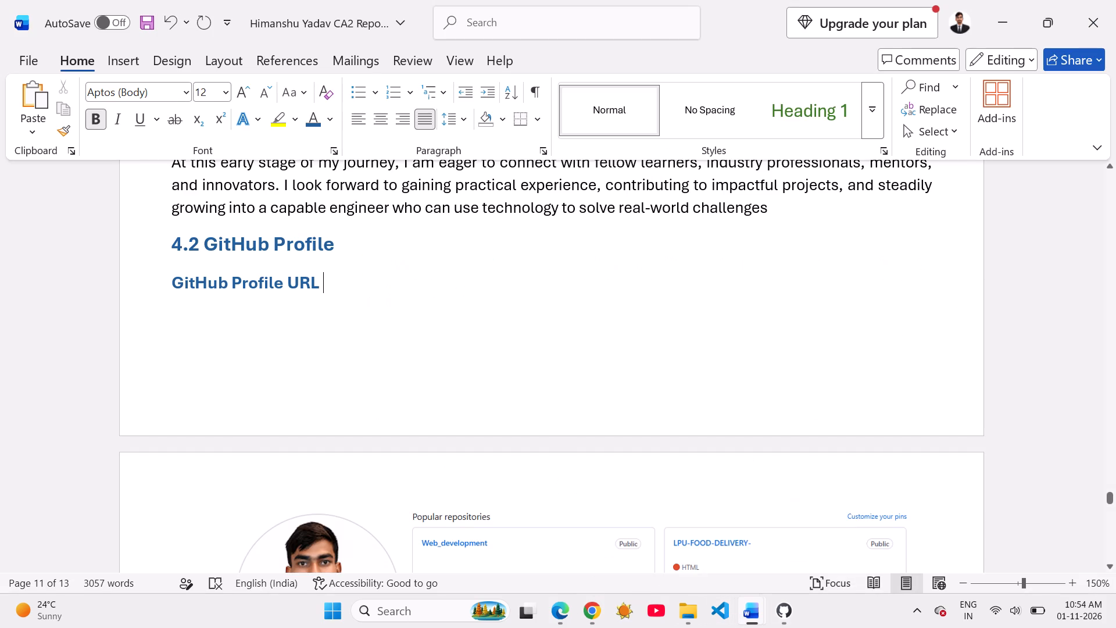
Switch to Chrome and look through the GitHub profile page and its navigation and account menus for the profile link.
click(591, 555)
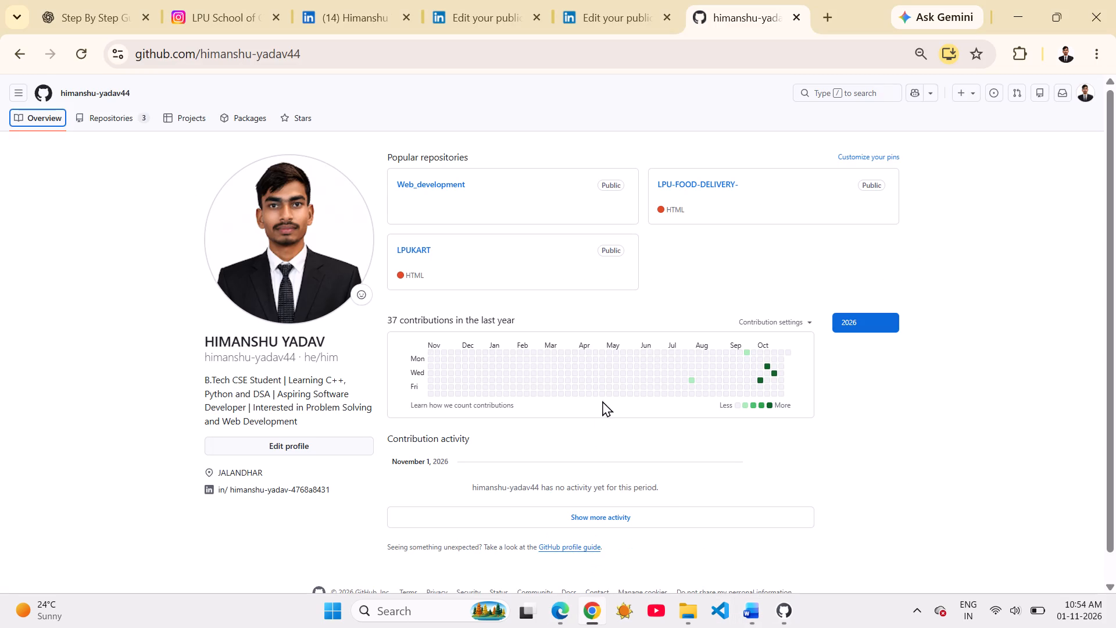
scroll(601, 384, up, 2)
scroll(601, 384, down, 1)
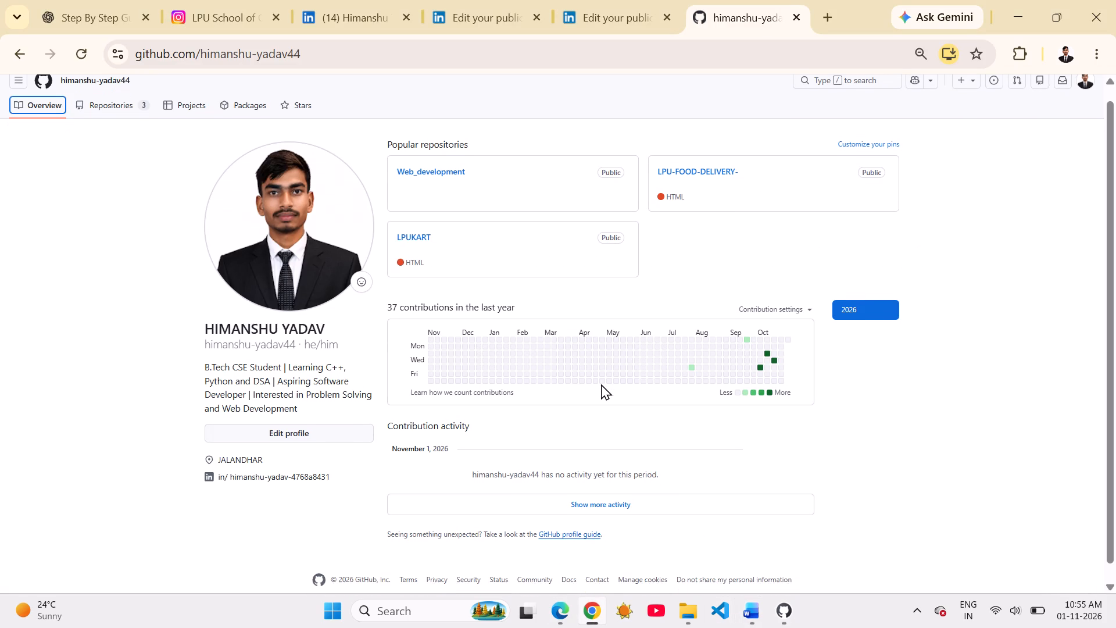
scroll(601, 384, down, 1)
scroll(601, 384, up, 4)
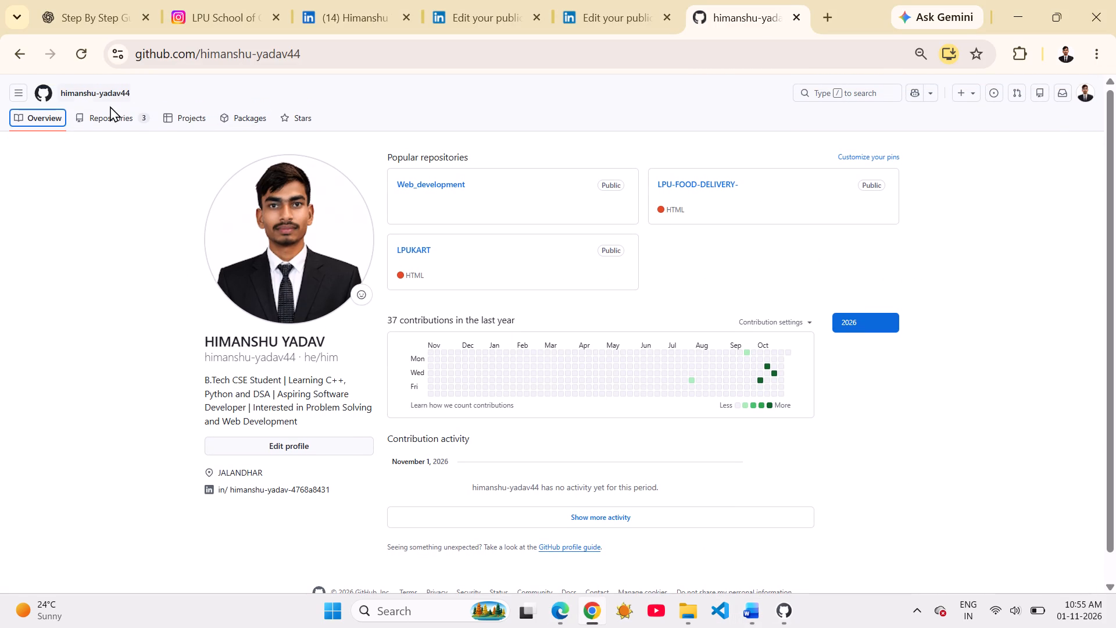
click(16, 99)
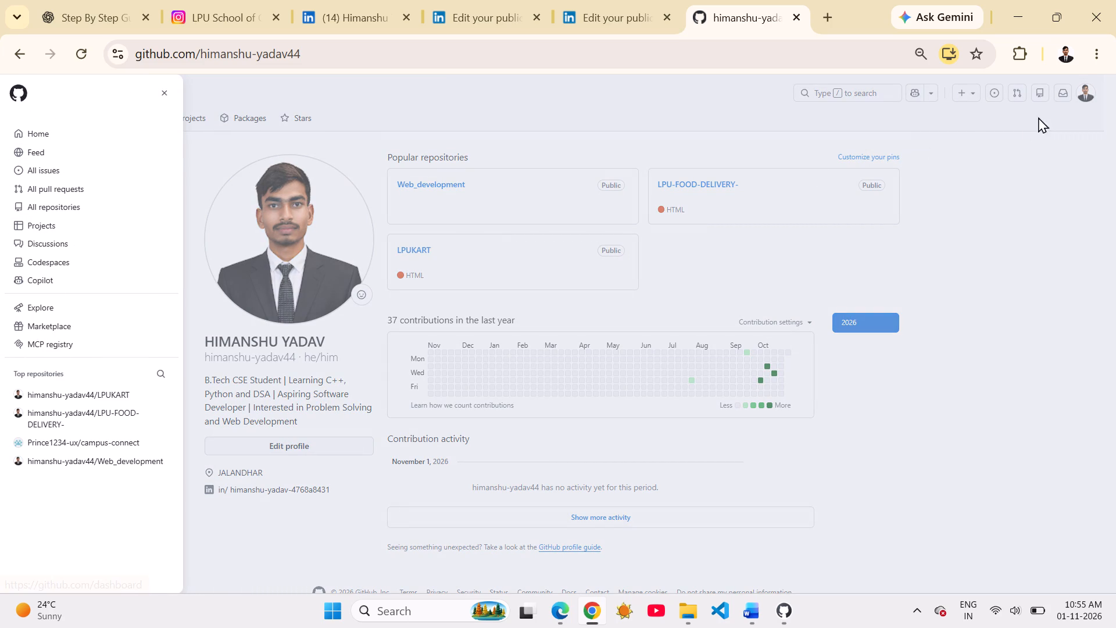
click(1083, 92)
click(1083, 92)
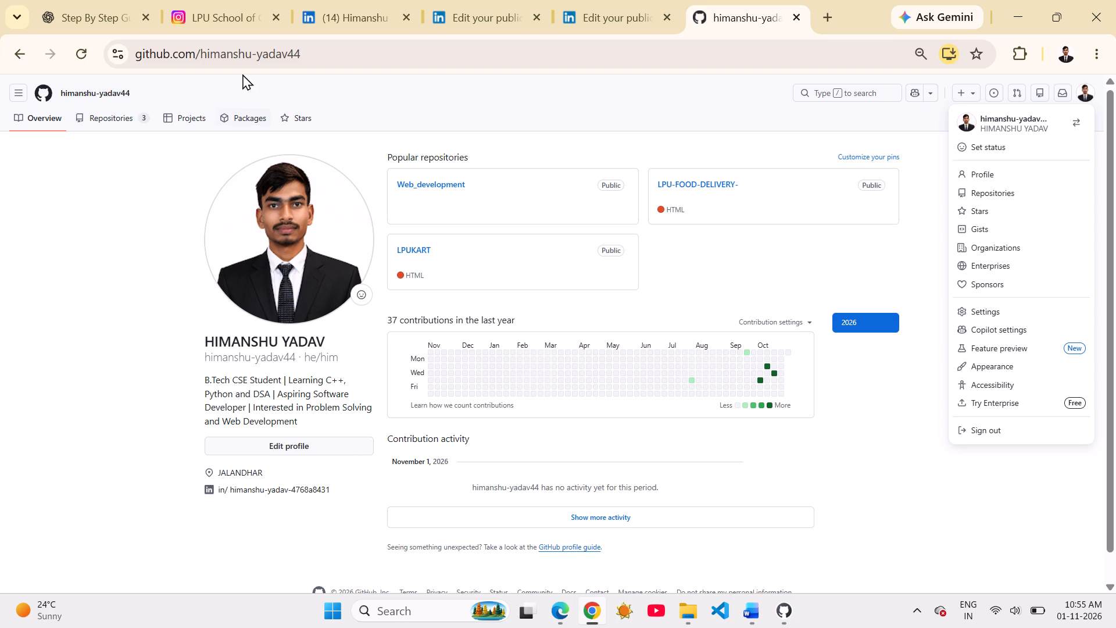
drag(314, 54, 138, 56)
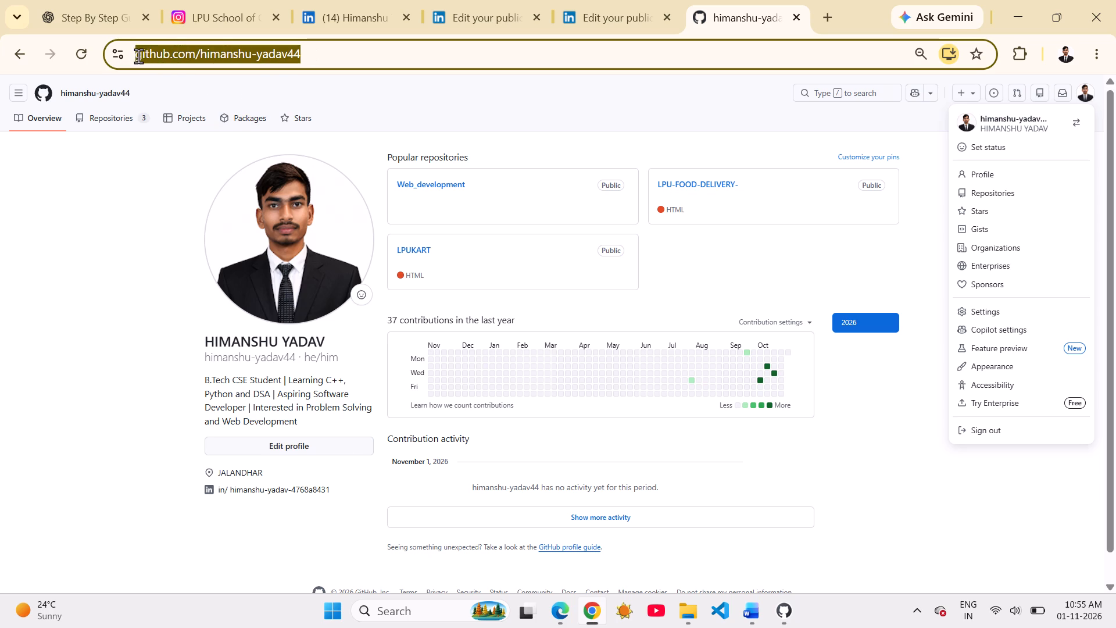
drag(138, 56, 138, 56)
double_click(317, 52)
click(406, 51)
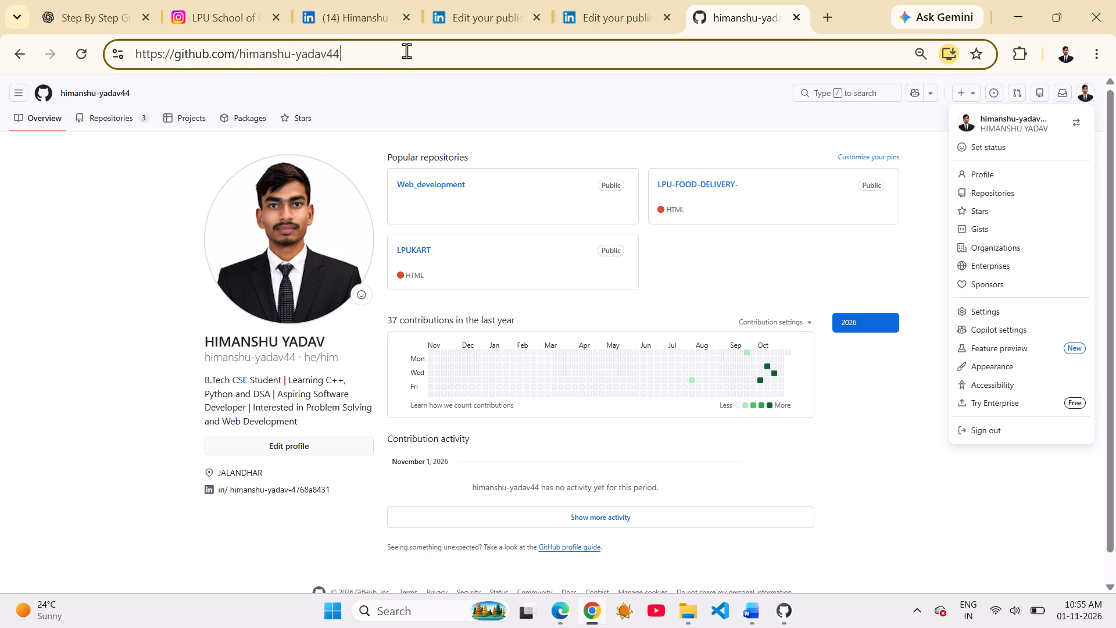
drag(395, 54, 133, 50)
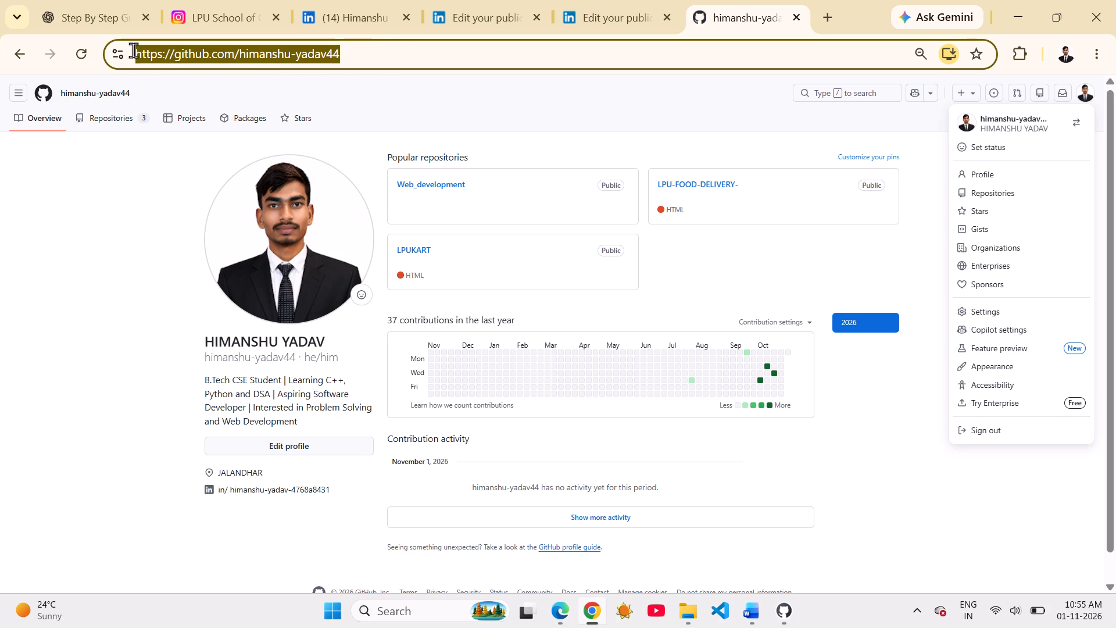
drag(133, 50, 135, 51)
key(ctrl+c)
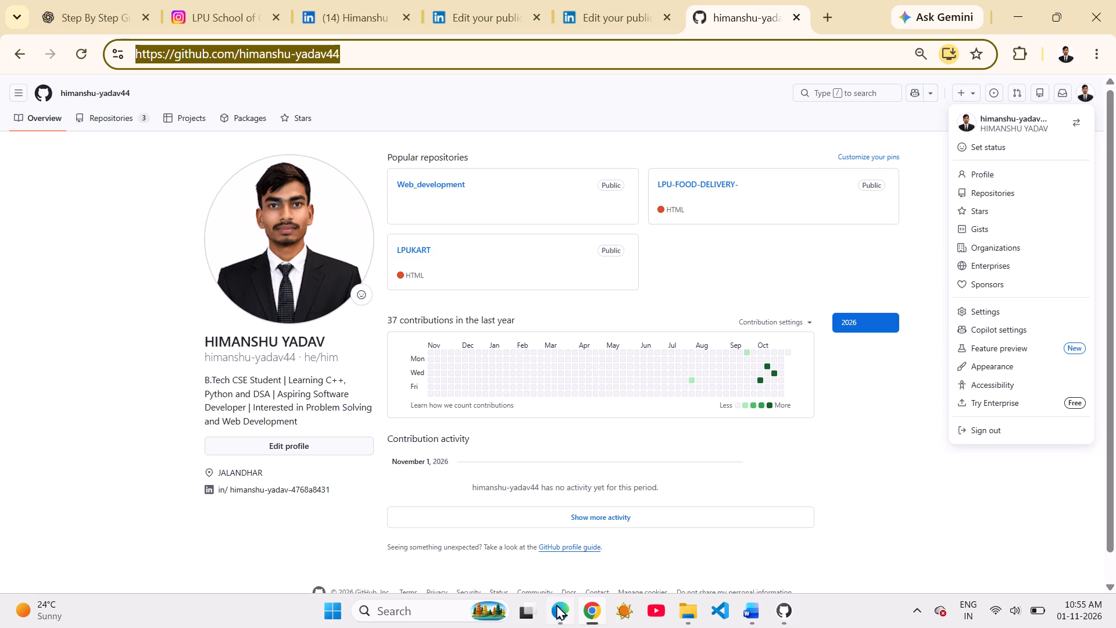
Switch to Edge and open the copied GitHub profile link in a new tab to check it.
click(556, 604)
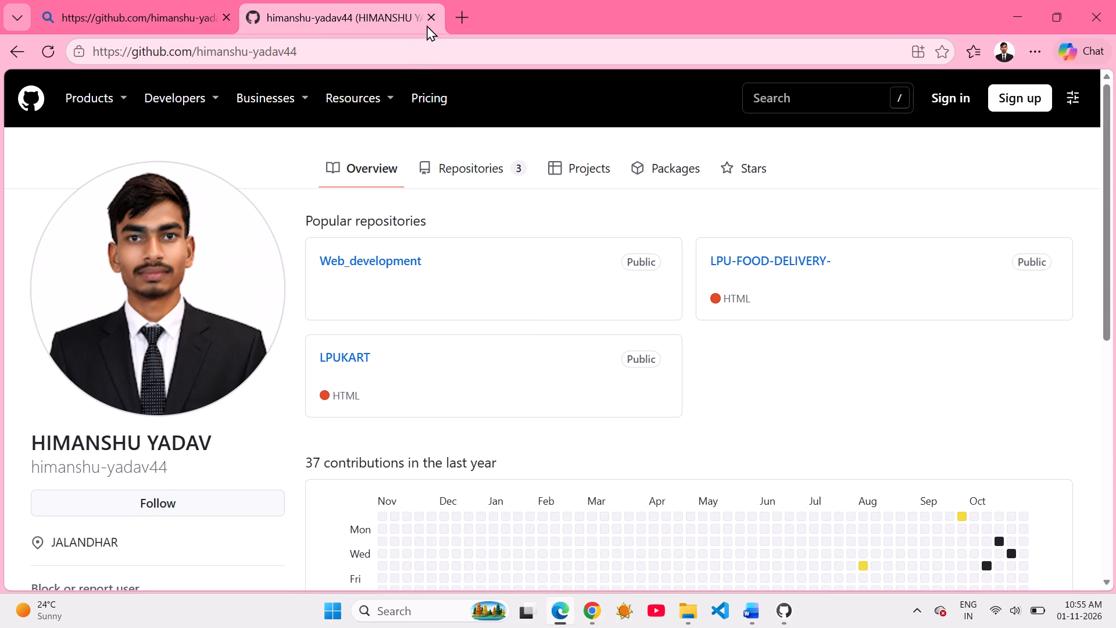
click(455, 12)
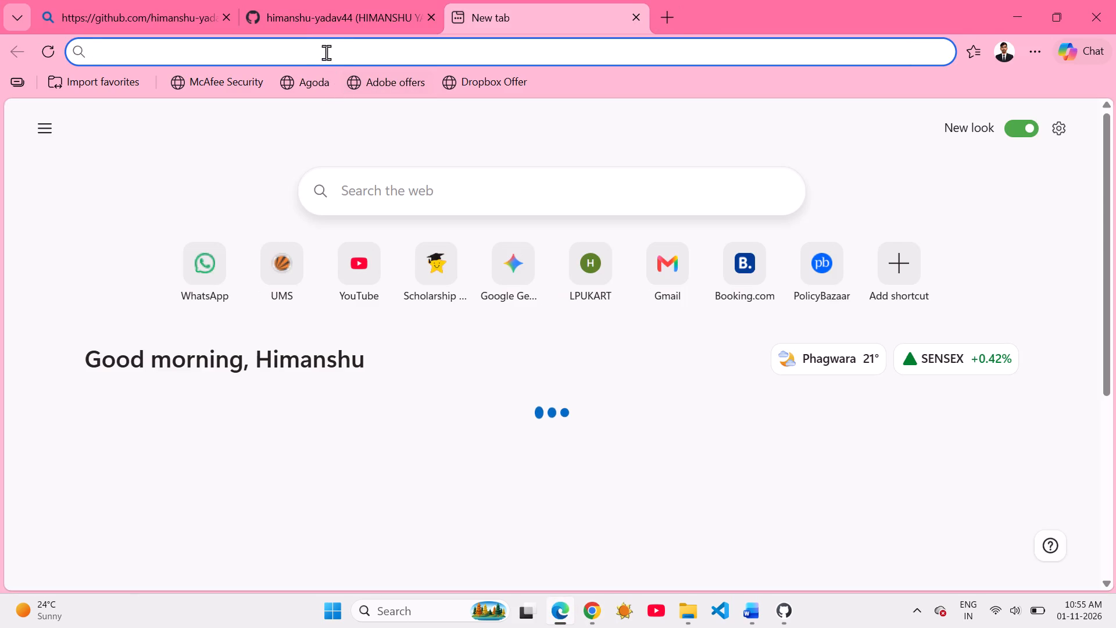
click(329, 49)
key(ctrl+c)
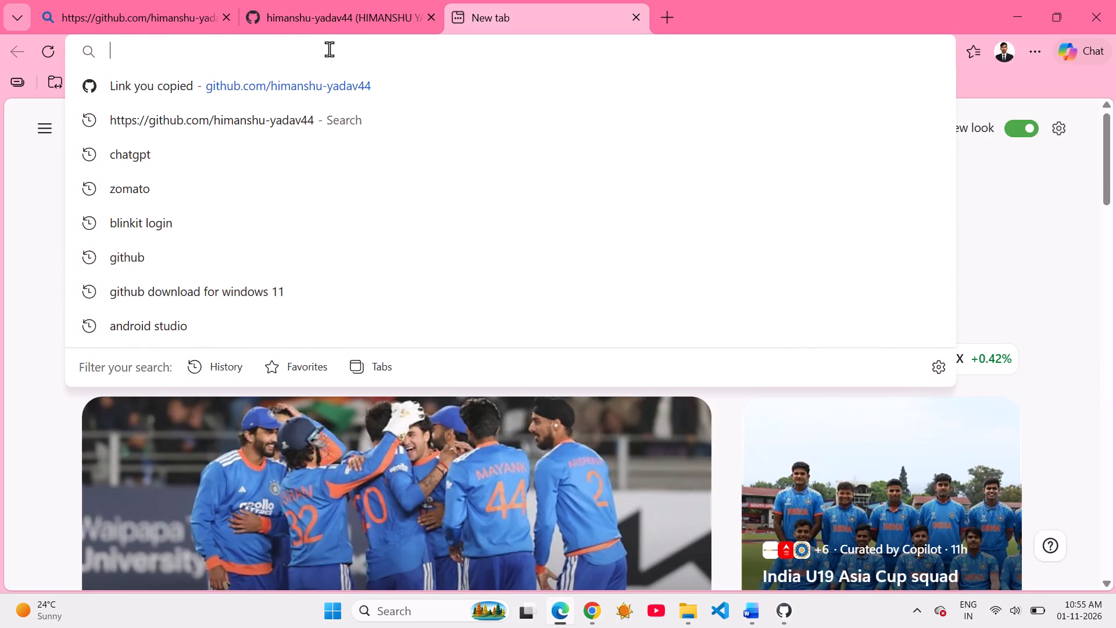
key(ctrl+v)
key(Return)
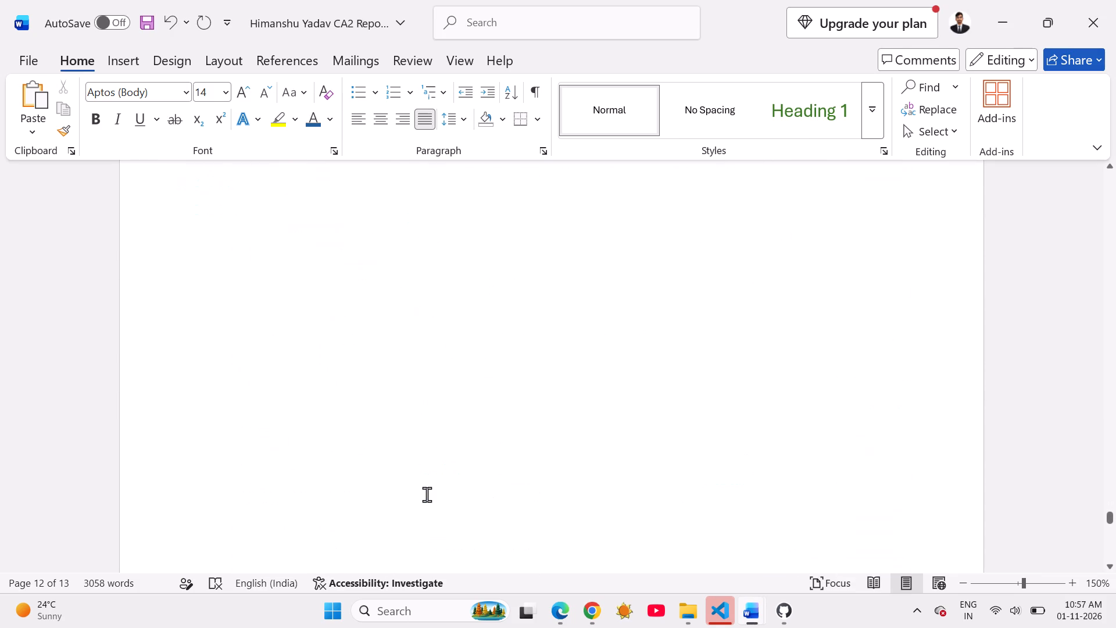
click(206, 491)
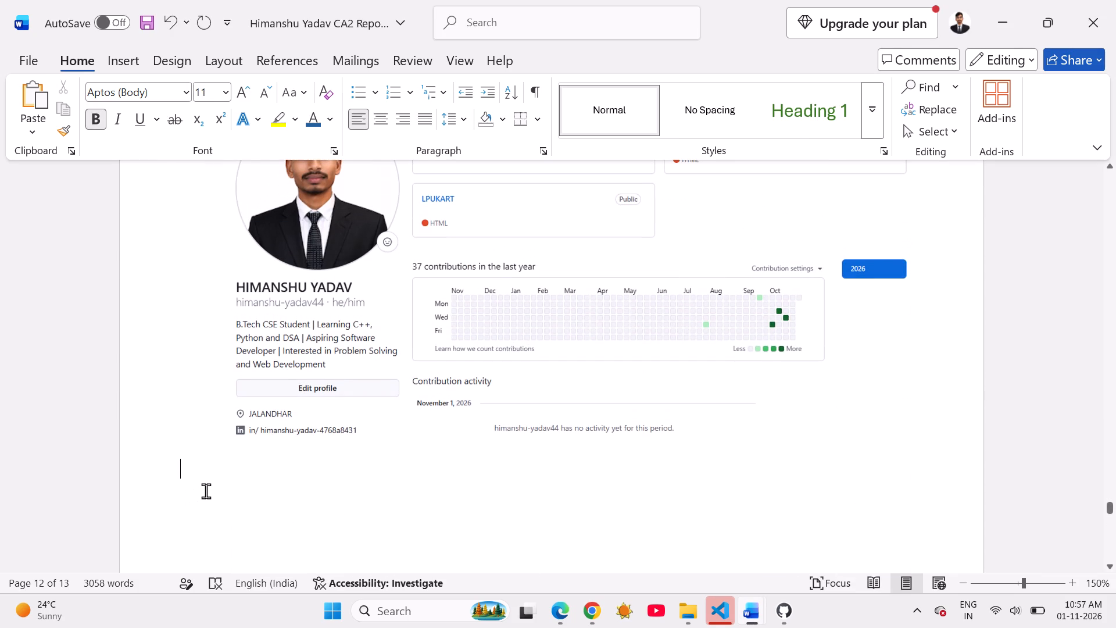
key(ctrl+v)
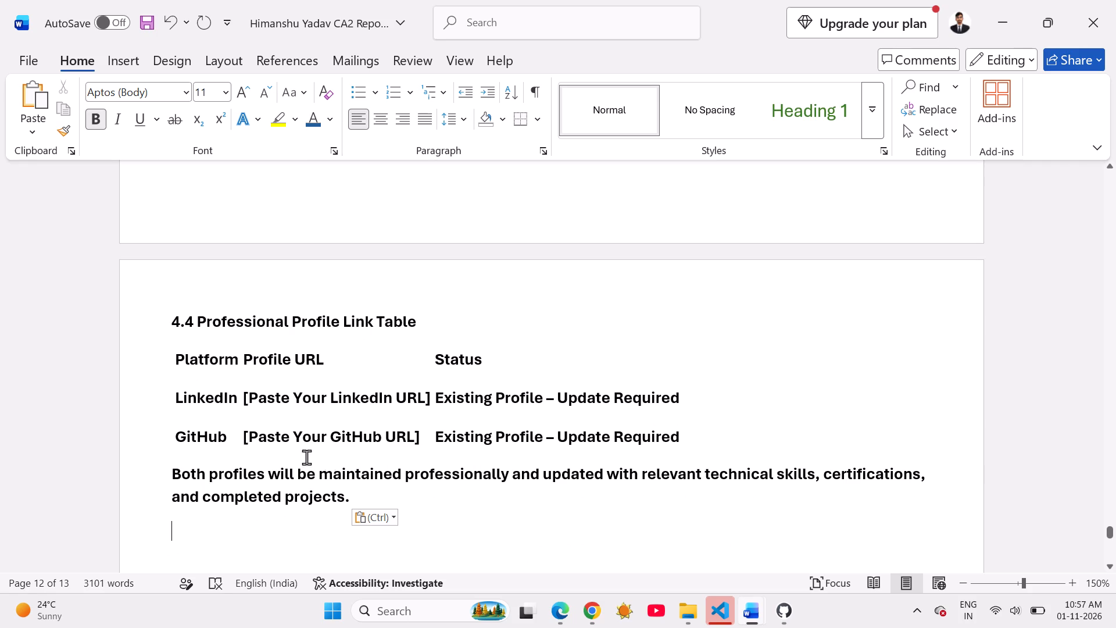
Select all the rows of the pasted profile link table and insert a one-row, five-column bordered table into the selection.
drag(176, 359, 458, 443)
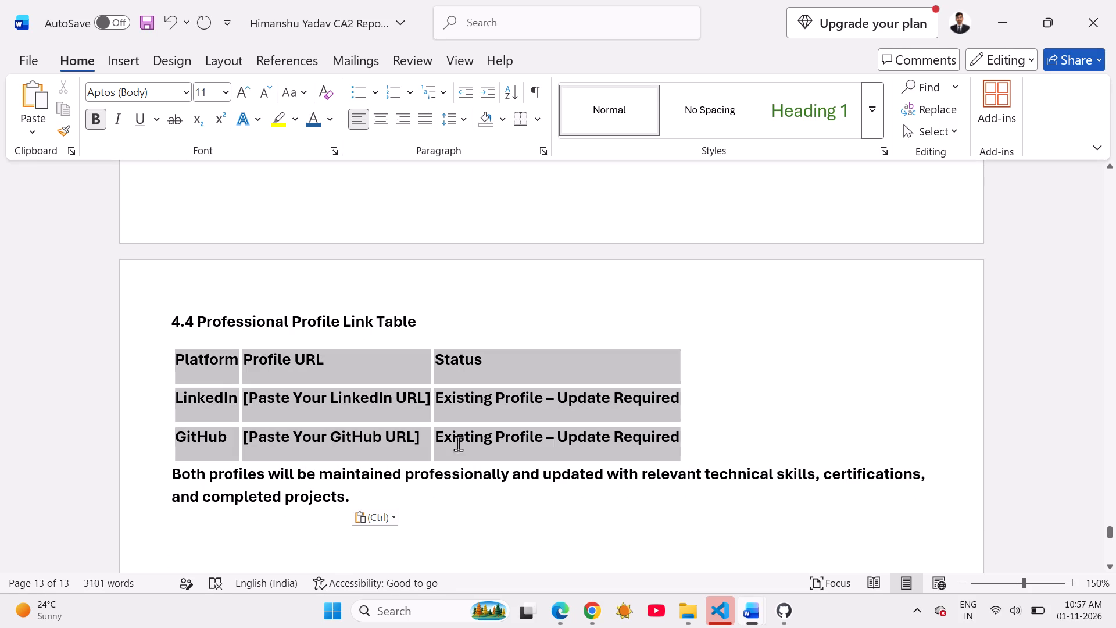
drag(458, 443, 691, 449)
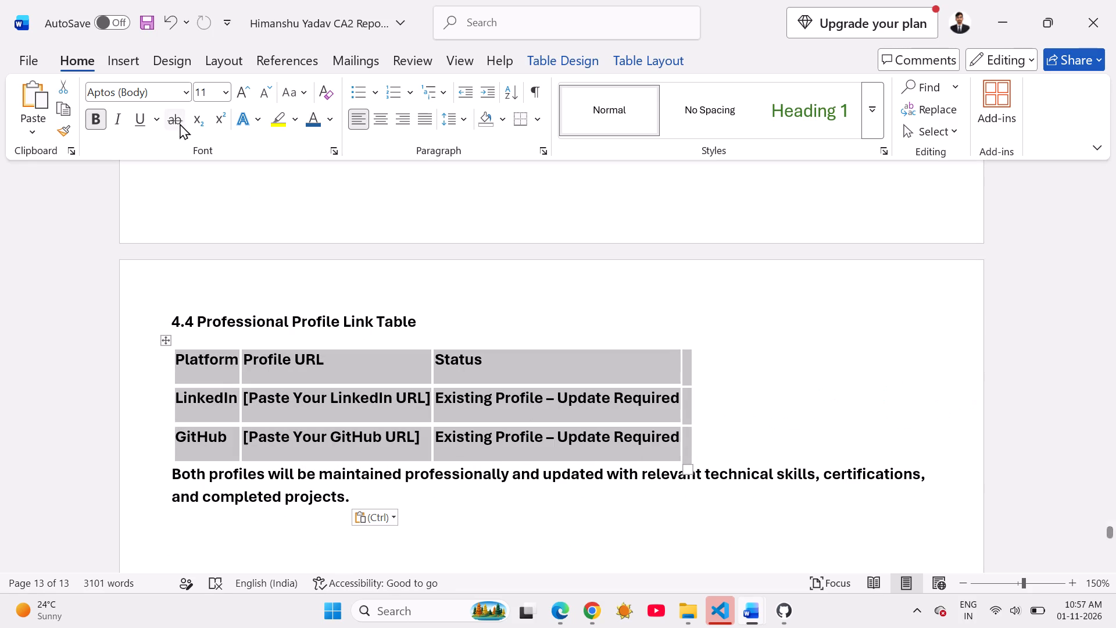
click(126, 72)
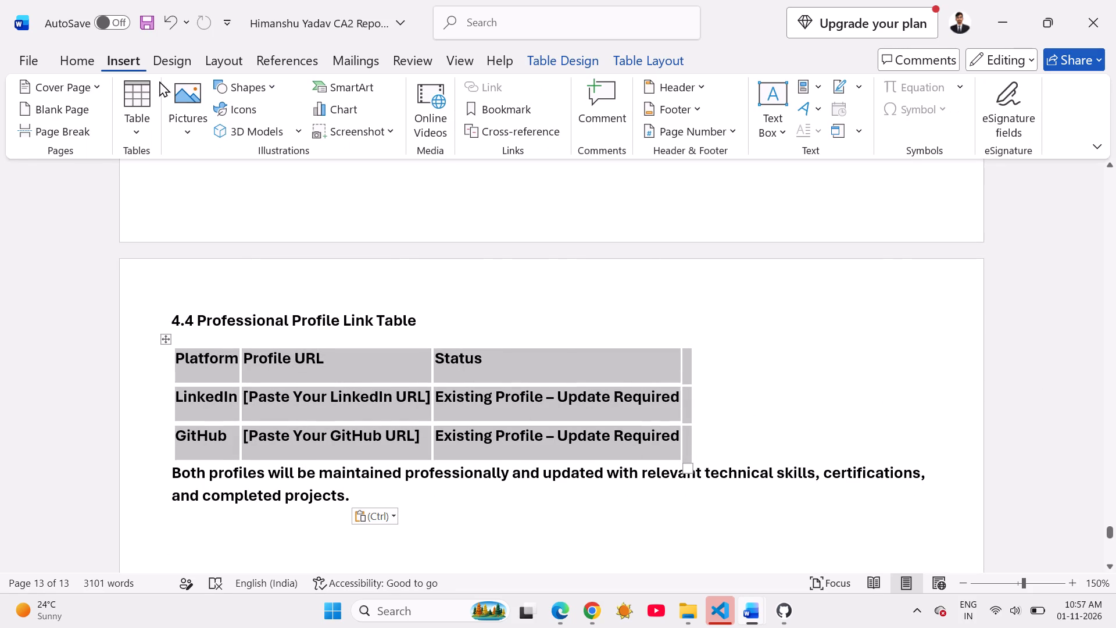
click(135, 105)
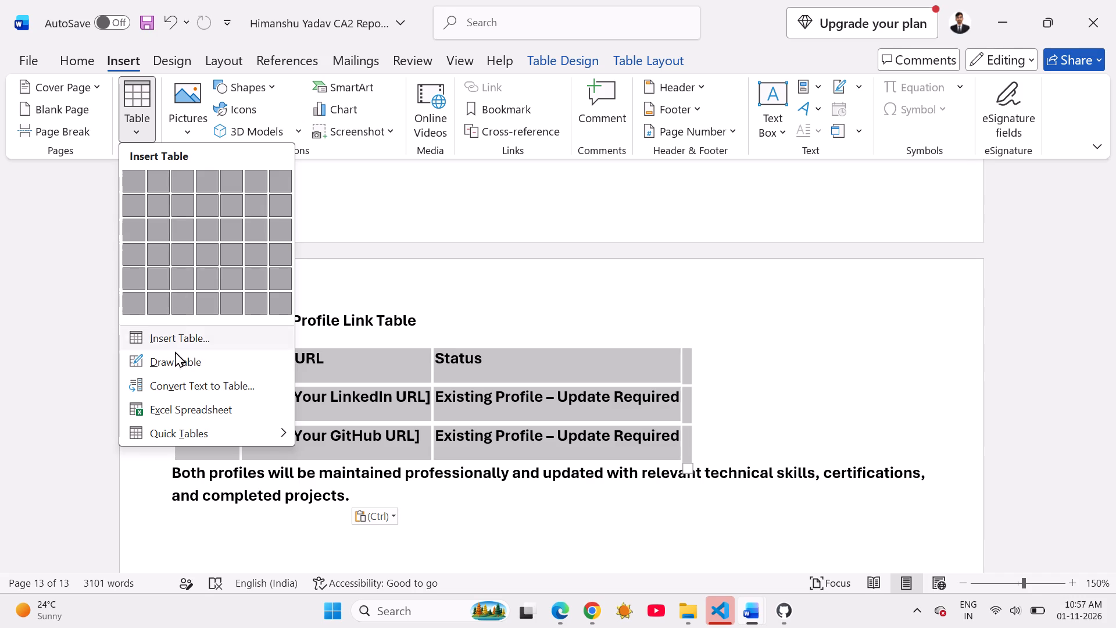
click(174, 363)
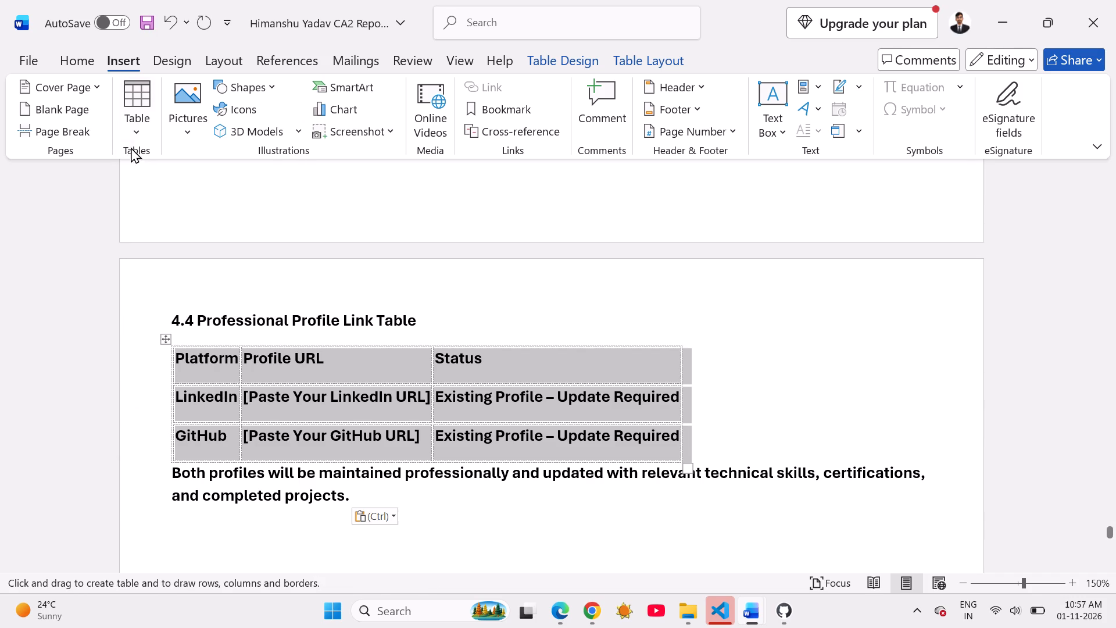
click(134, 127)
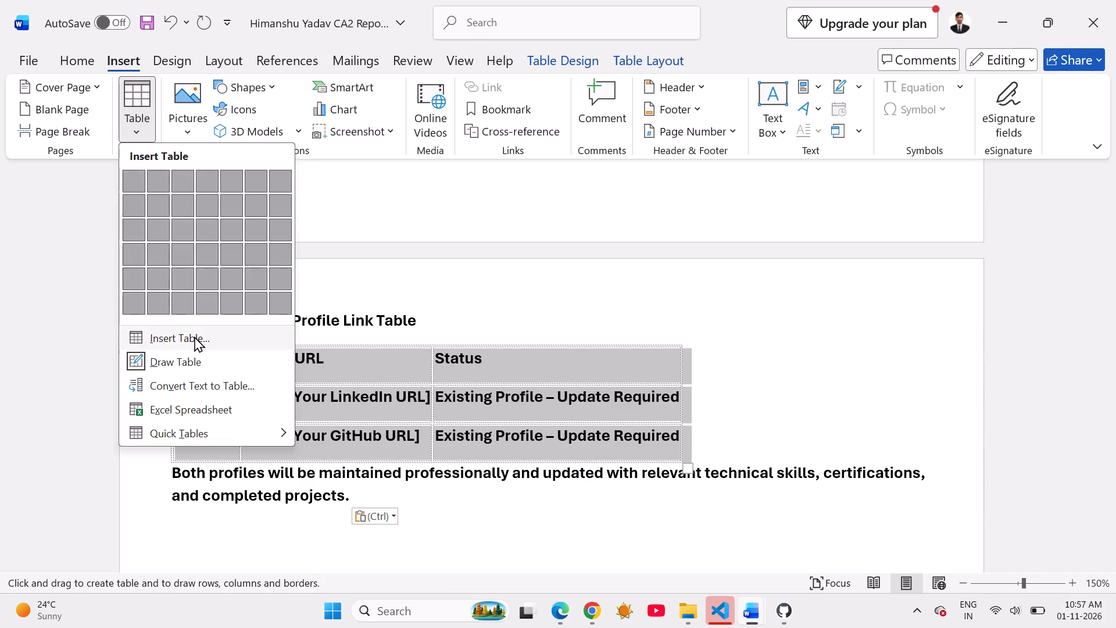
click(194, 336)
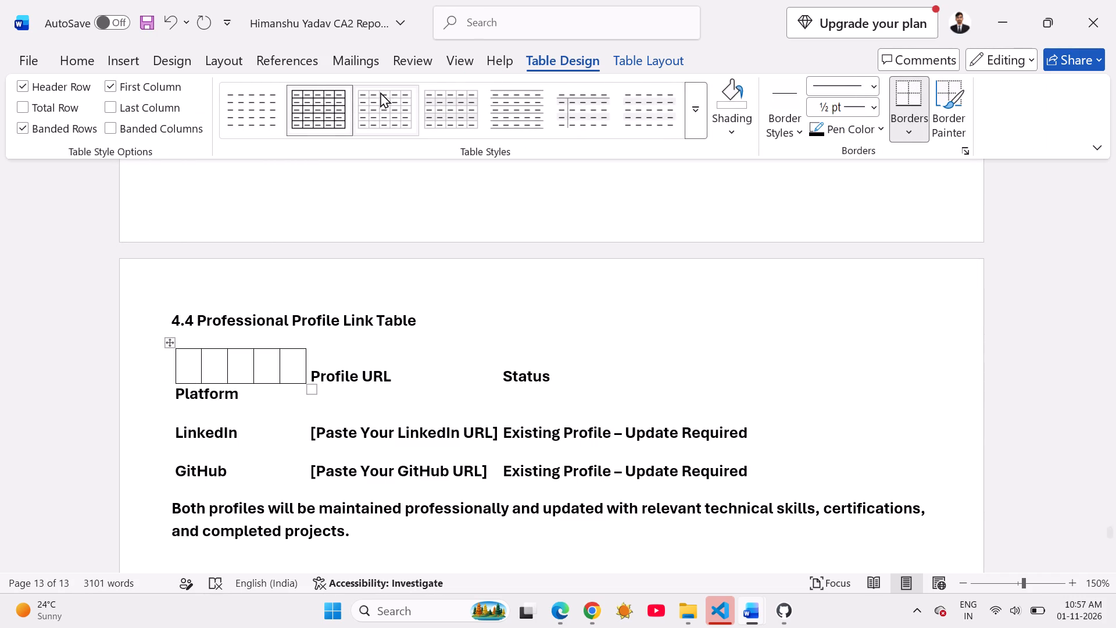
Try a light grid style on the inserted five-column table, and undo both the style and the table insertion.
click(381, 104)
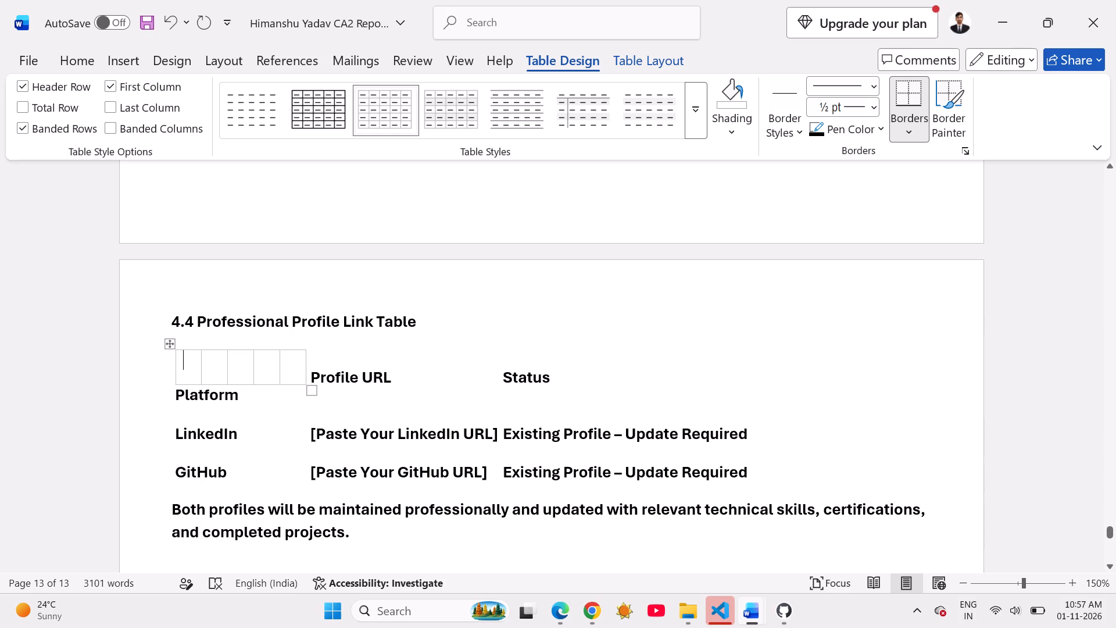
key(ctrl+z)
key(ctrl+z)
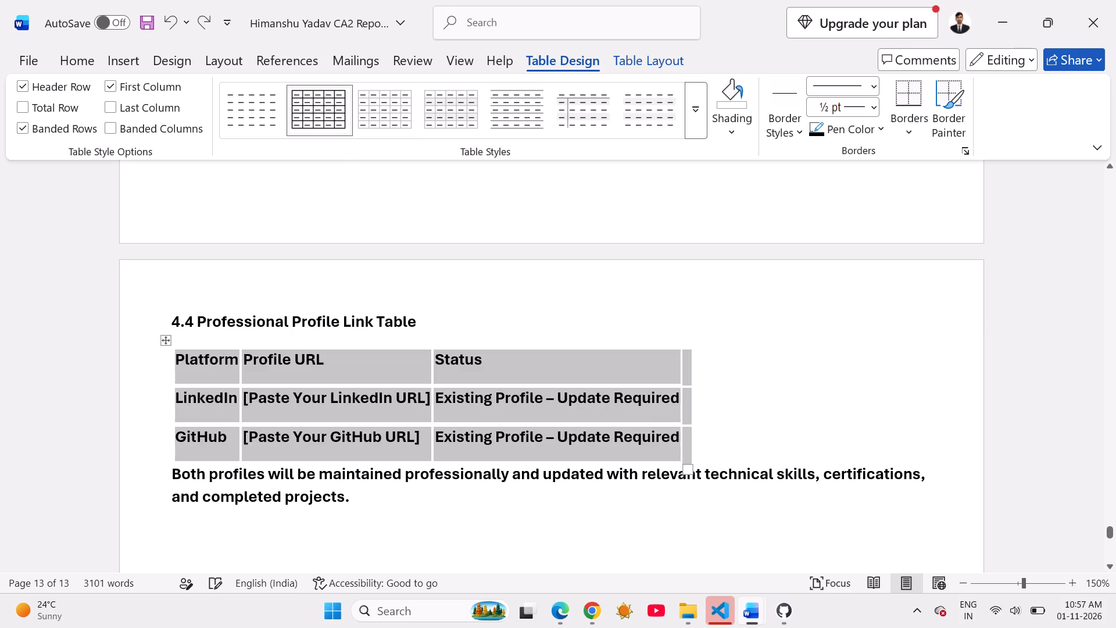
Apply the plain table style with light grey borders and banded rows to the profile link table.
click(375, 130)
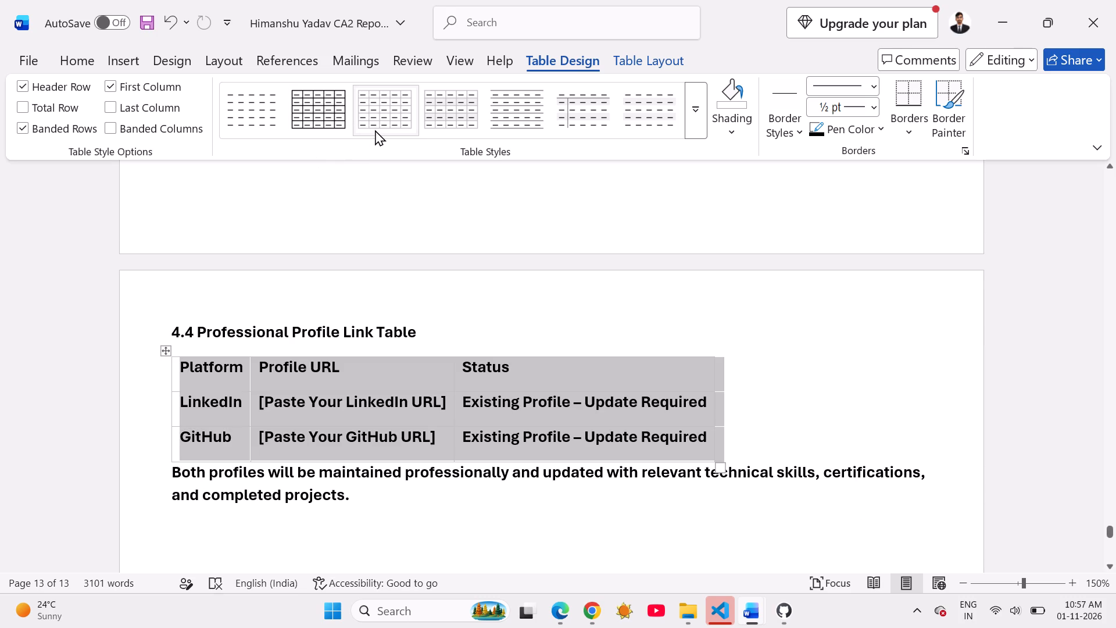
click(452, 111)
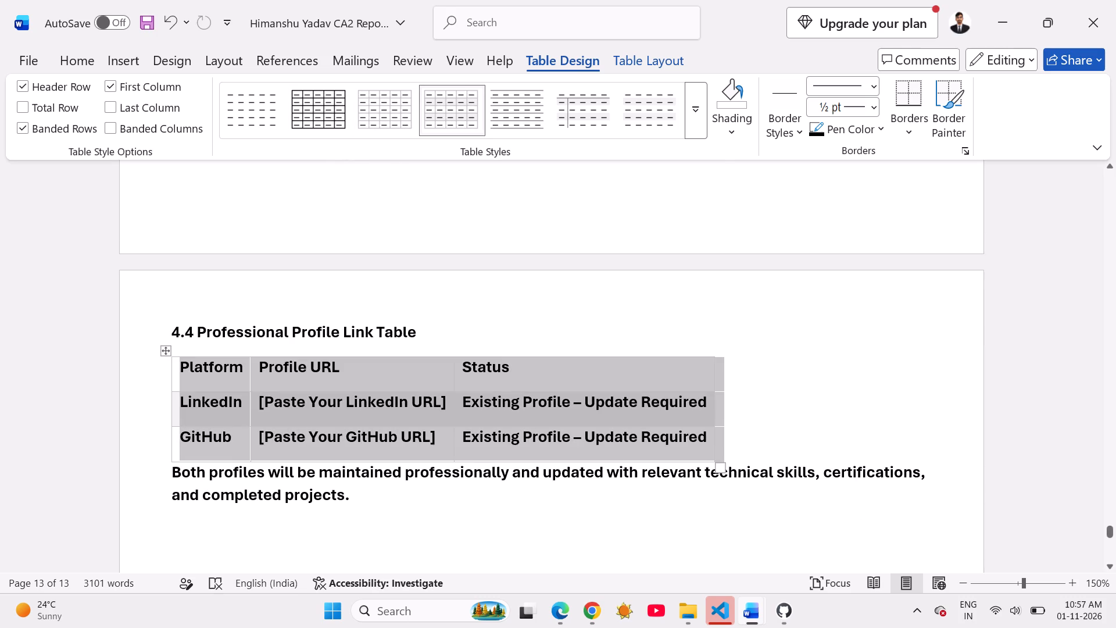
click(797, 309)
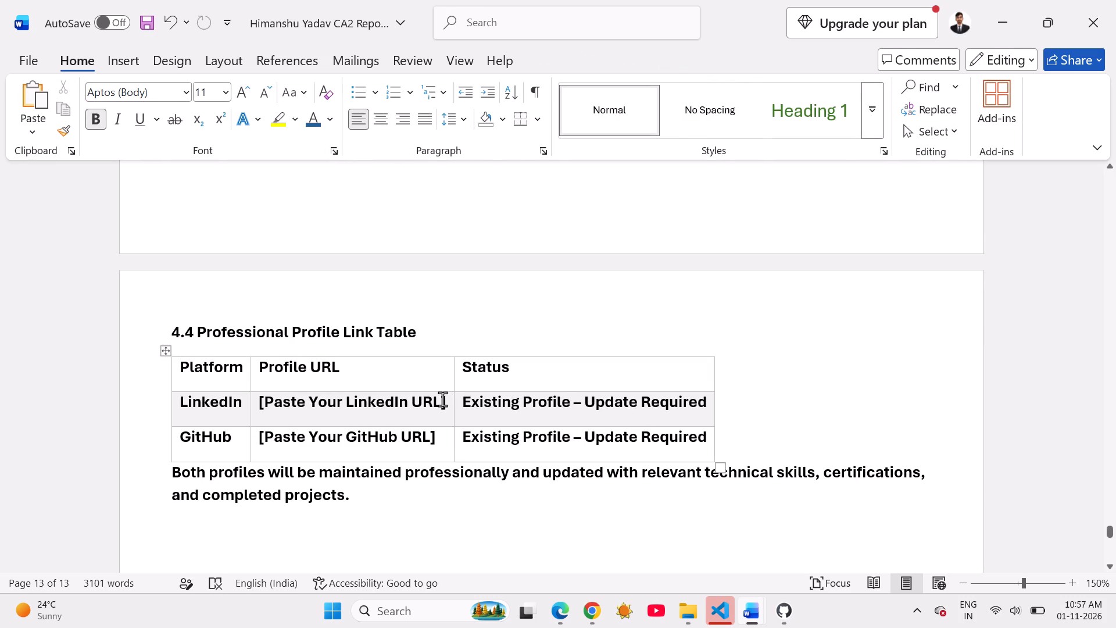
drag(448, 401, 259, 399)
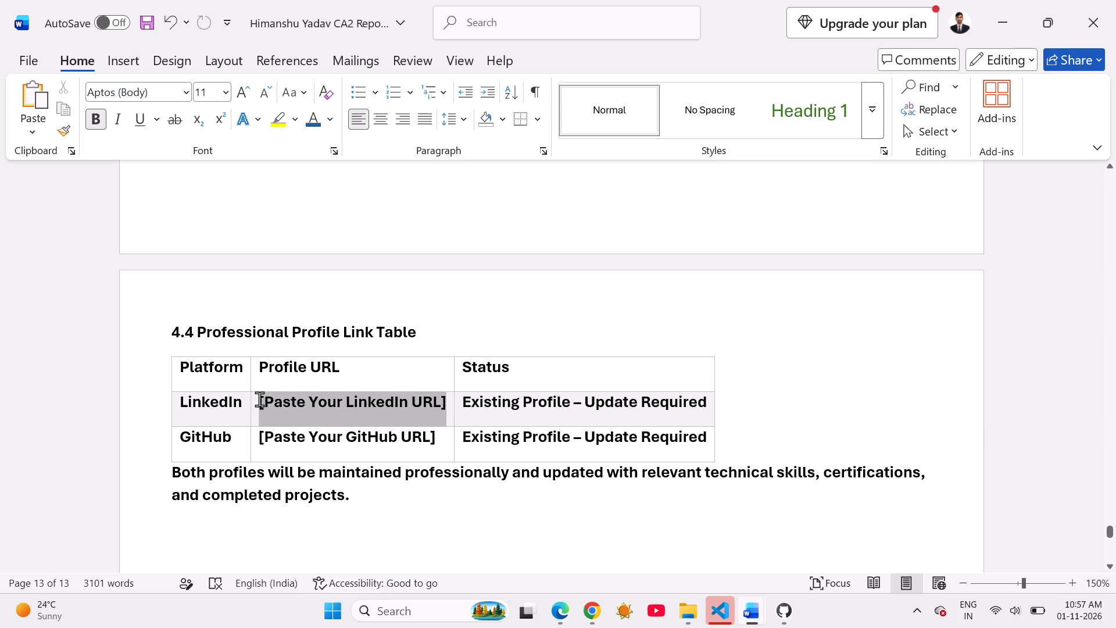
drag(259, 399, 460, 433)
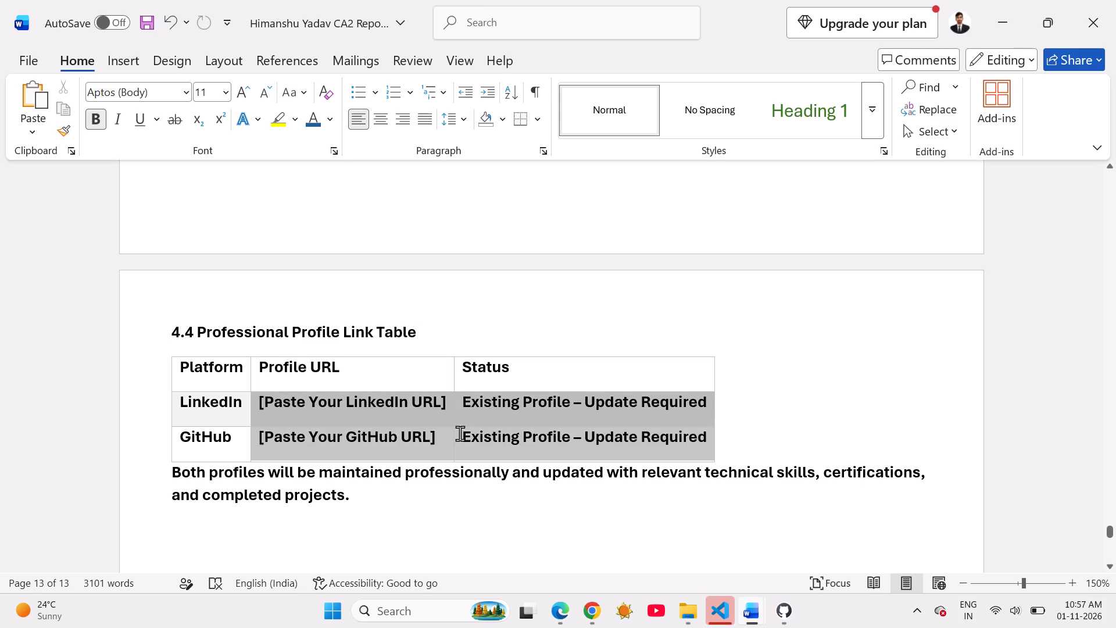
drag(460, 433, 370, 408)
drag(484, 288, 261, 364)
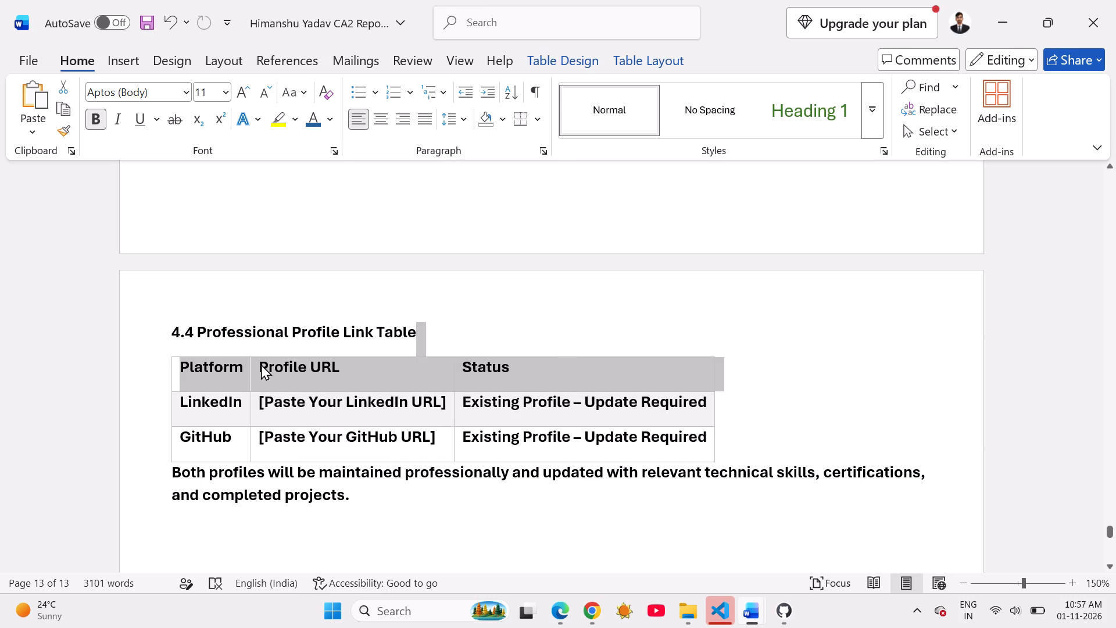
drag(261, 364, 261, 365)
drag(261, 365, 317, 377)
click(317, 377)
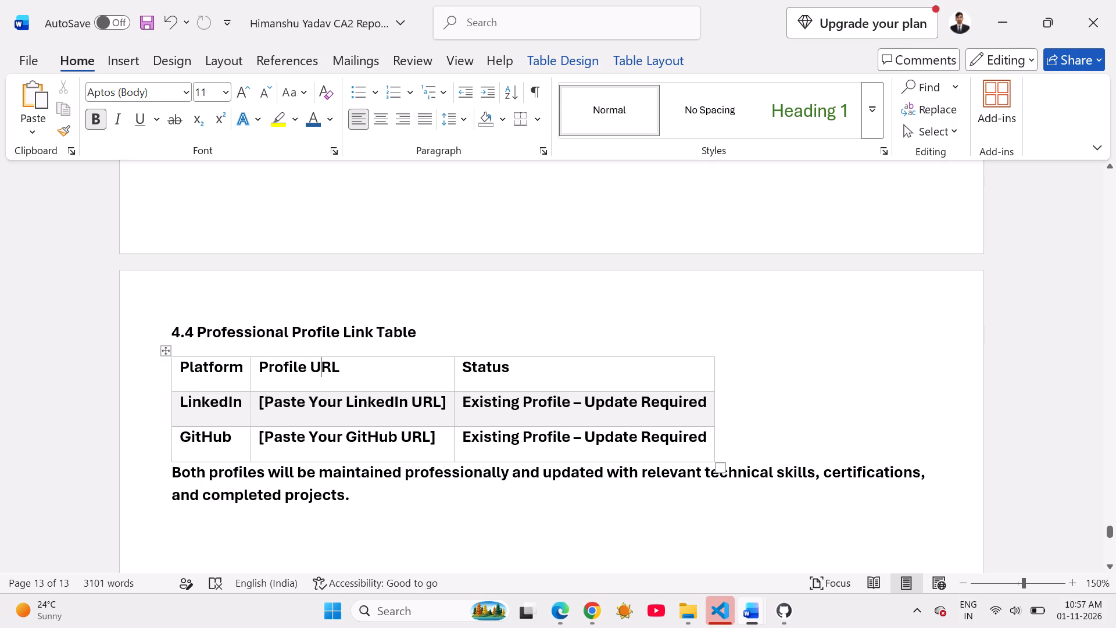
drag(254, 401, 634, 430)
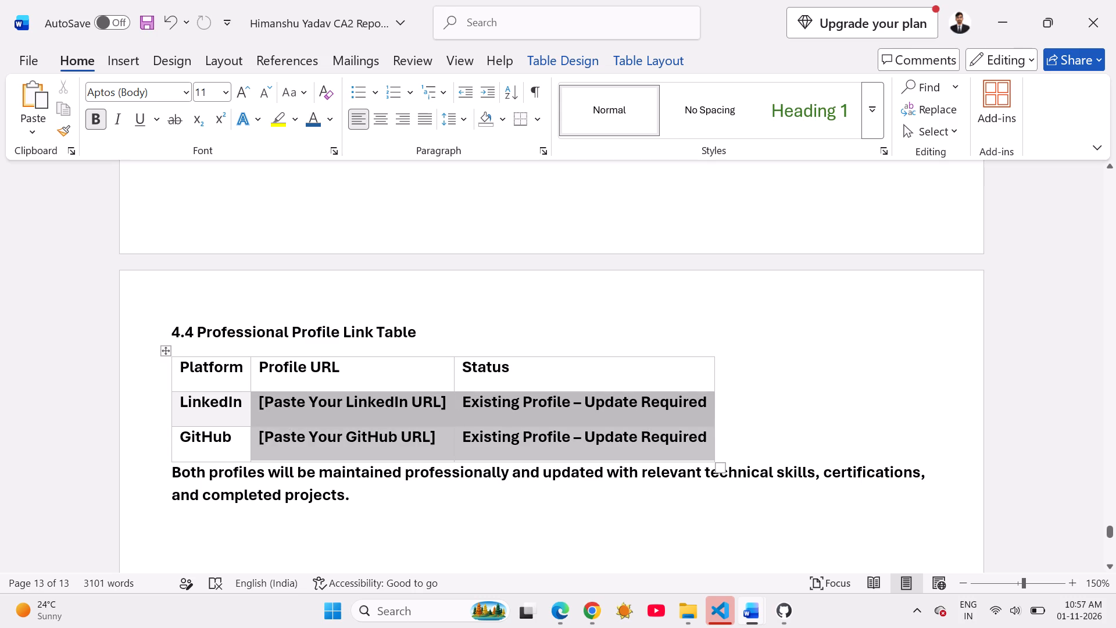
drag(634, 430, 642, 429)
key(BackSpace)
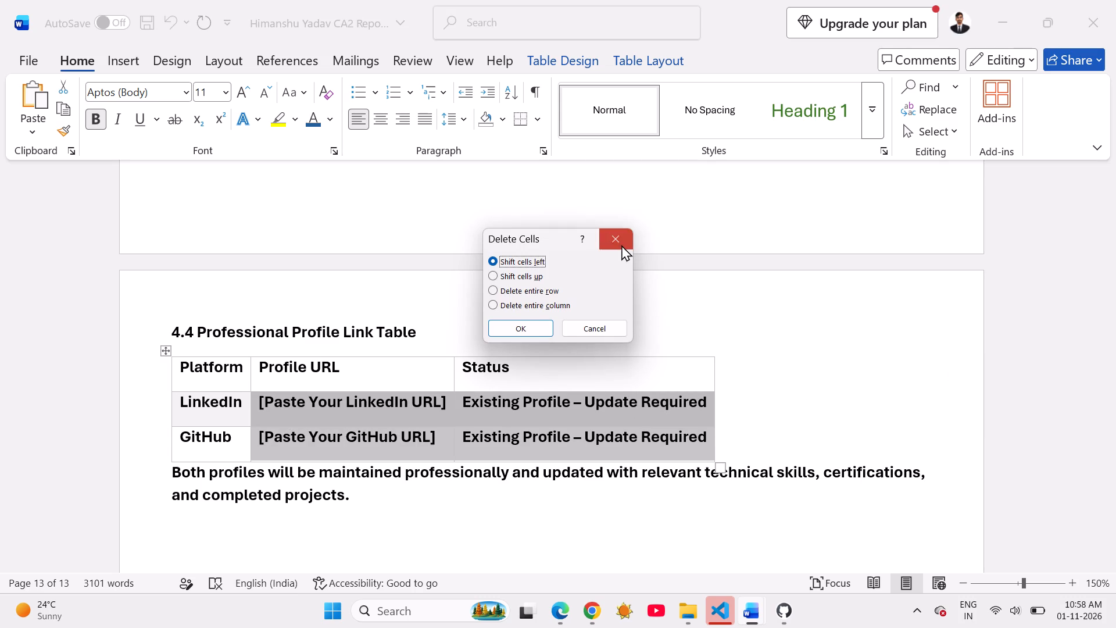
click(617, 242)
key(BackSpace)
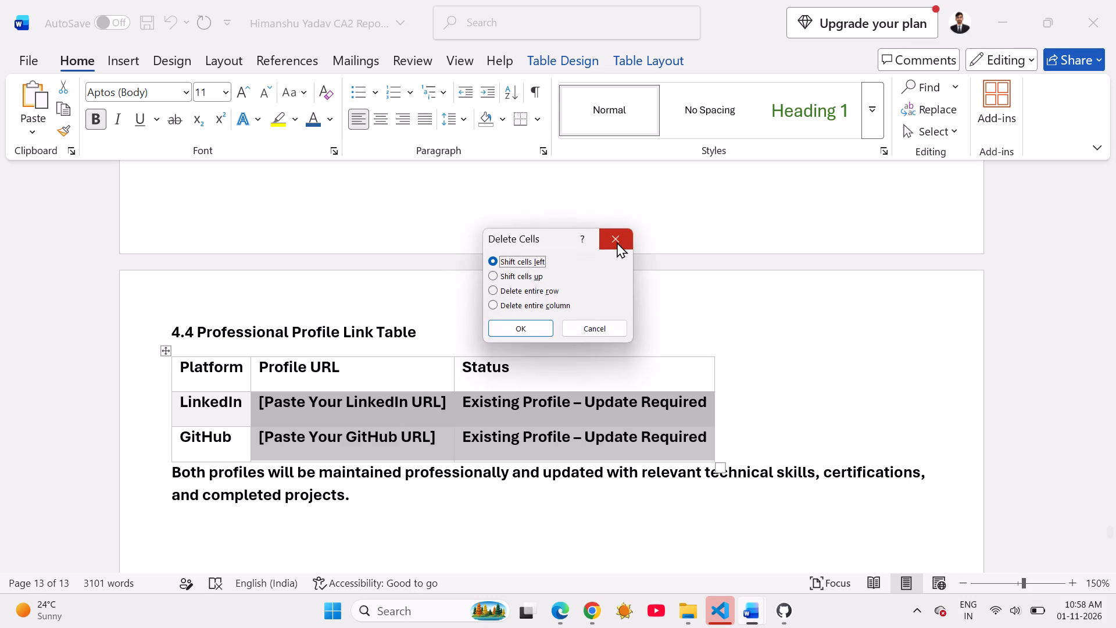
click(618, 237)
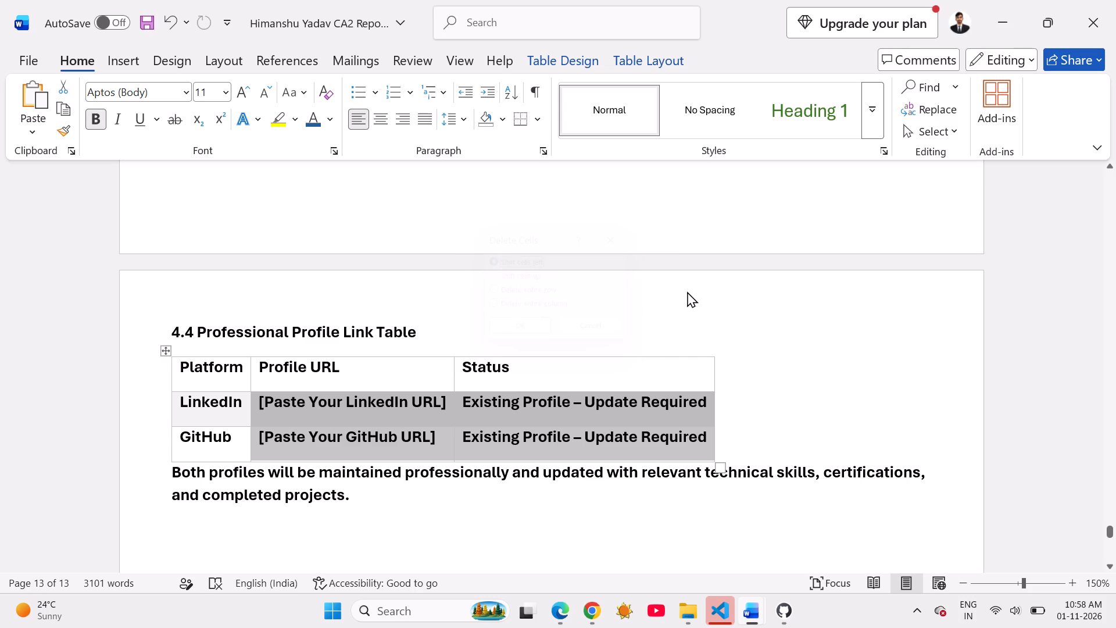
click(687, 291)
Delete the placeholder text "[Paste Your LinkedIn URL]" from the LinkedIn row's Profile URL cell.
click(450, 405)
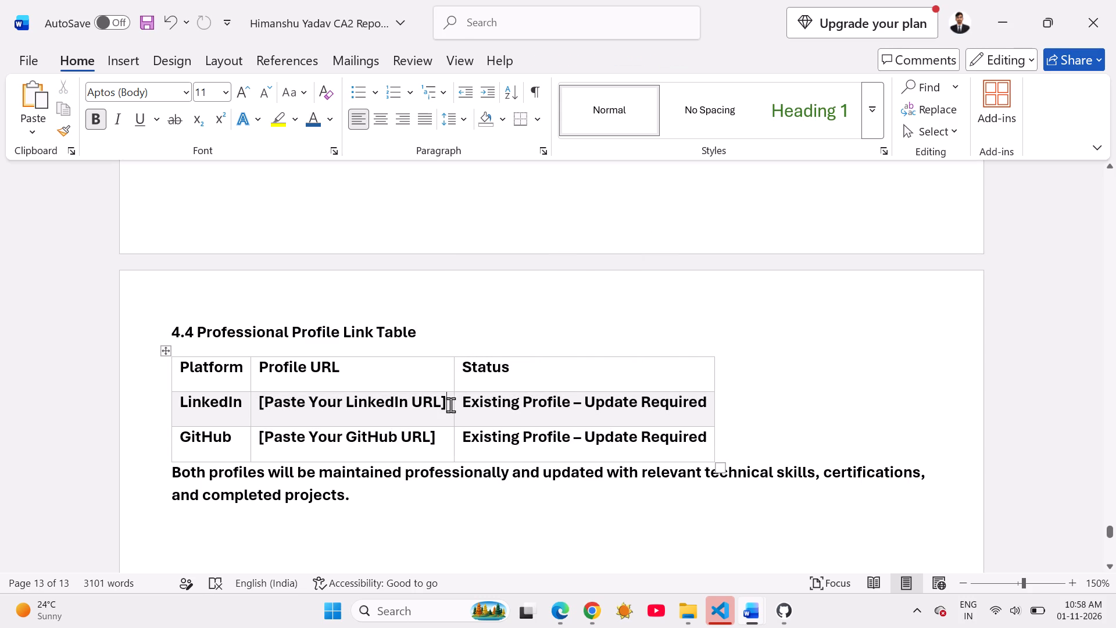
key(BackSpace)
key(BackSpace)
key(BackSpace)
key(BackSpace)
key(BackSpace)
key(BackSpace)
key(BackSpace)
key(BackSpace)
key(BackSpace)
key(BackSpace)
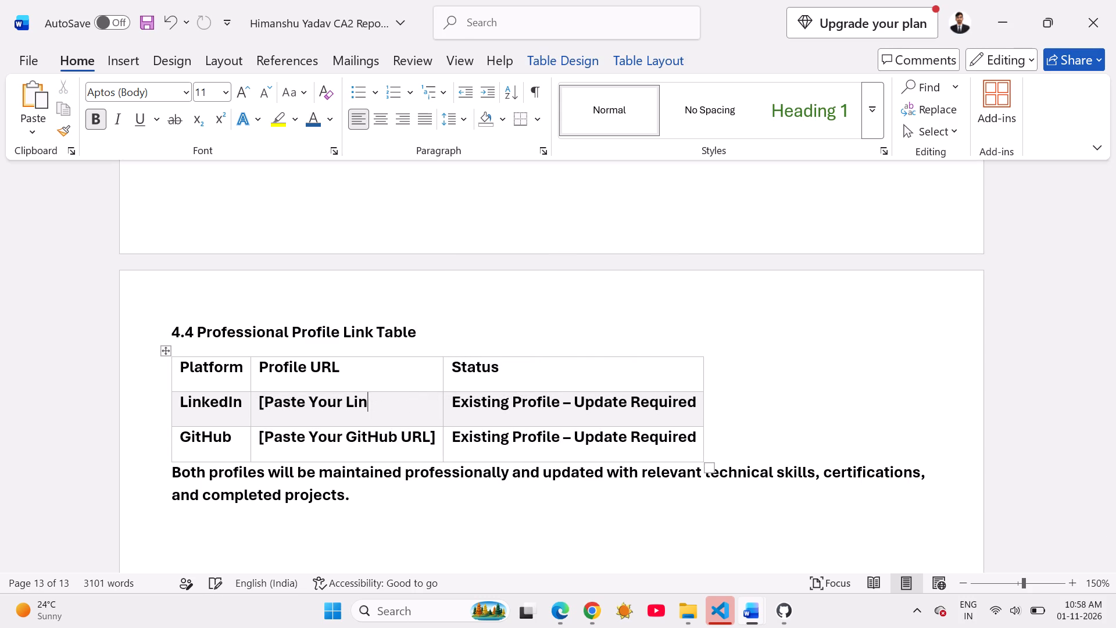
key(BackSpace)
key(BackSpace)
key(BackSpace)
key(BackSpace)
key(BackSpace)
key(BackSpace)
key(BackSpace)
key(BackSpace)
key(BackSpace)
key(BackSpace)
key(BackSpace)
key(BackSpace)
key(BackSpace)
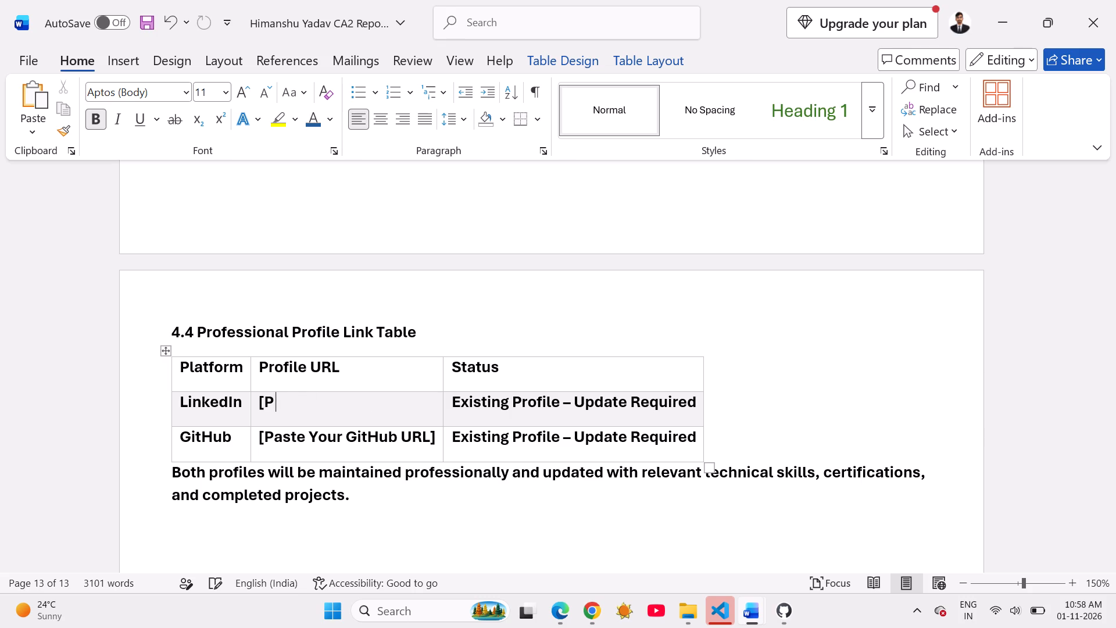
key(BackSpace)
key(BackSpace)
key(BackSpace)
Switch to the LinkedIn profile page in Chrome and copy its full web address.
click(594, 545)
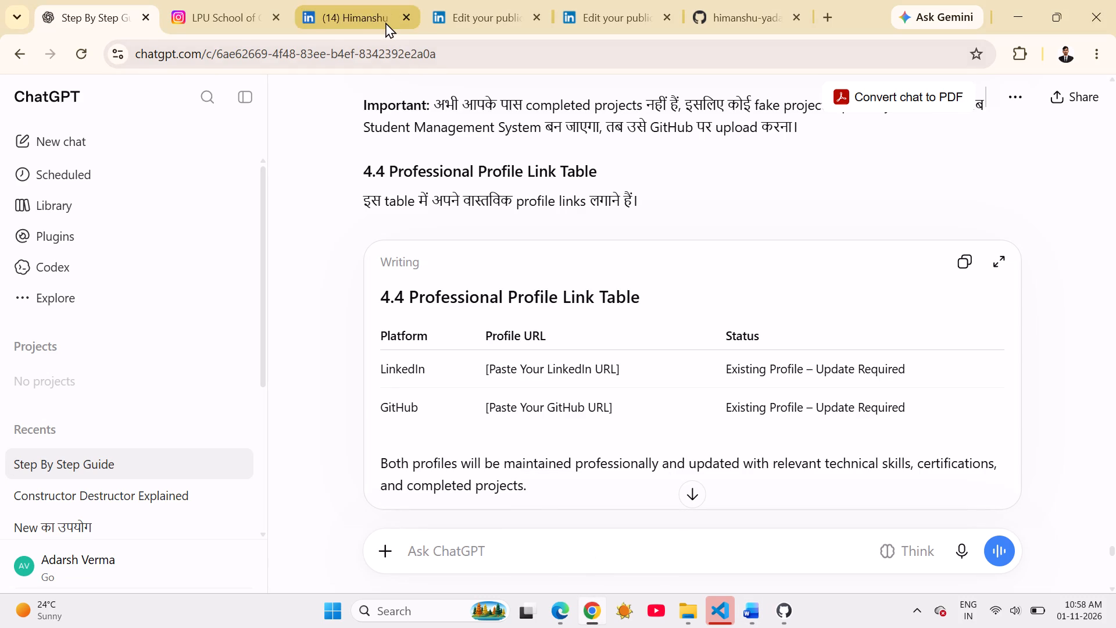
click(383, 24)
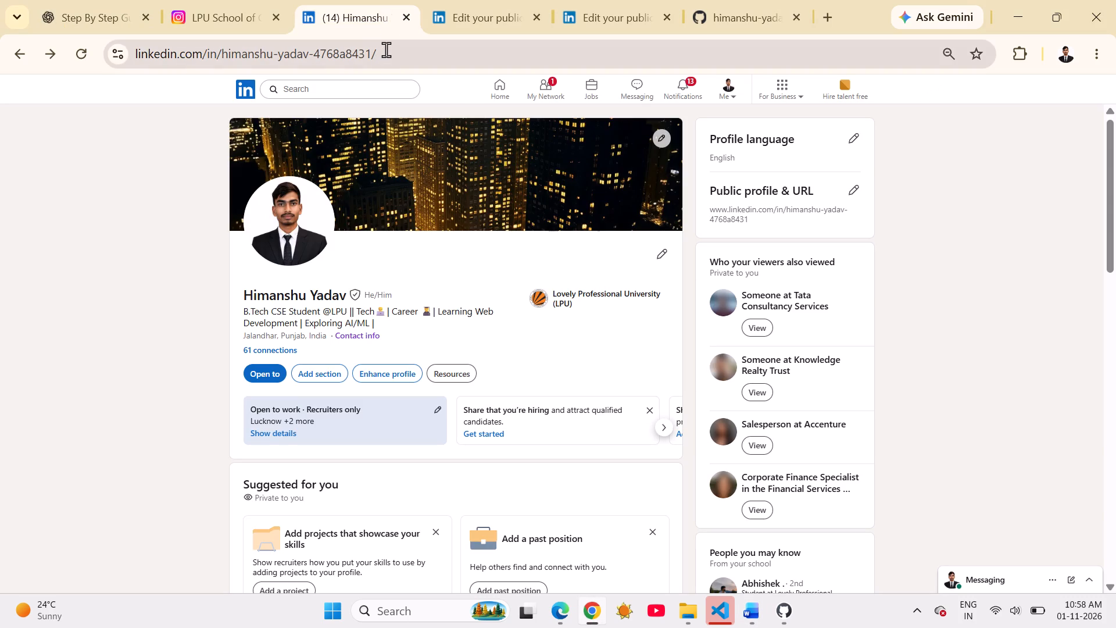
drag(386, 49, 133, 55)
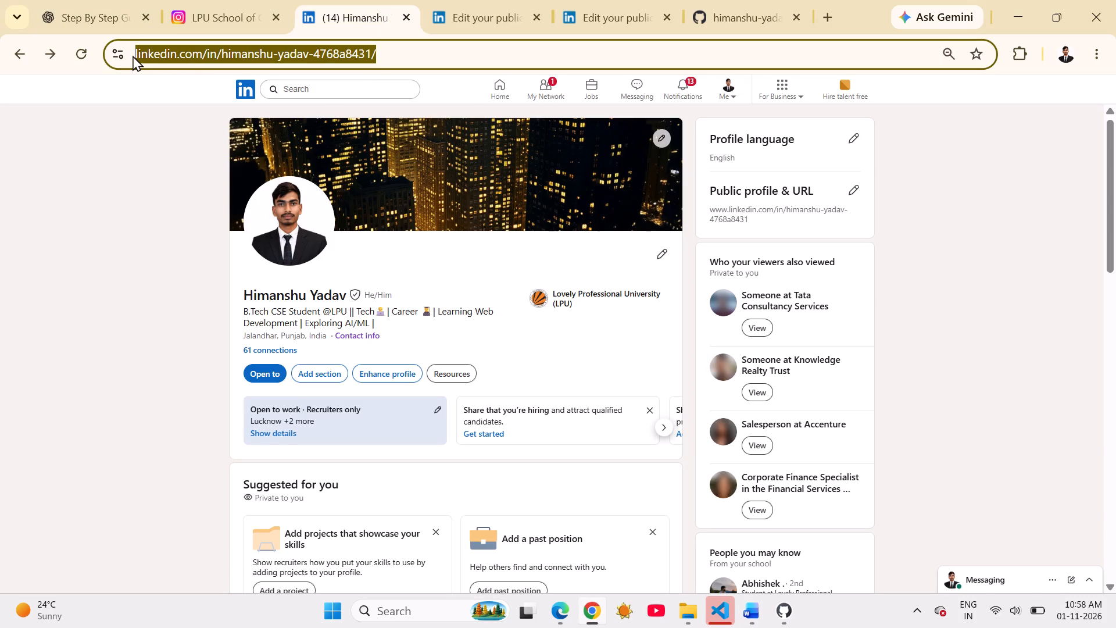
ctrl+click(133, 55)
key(ctrl+c)
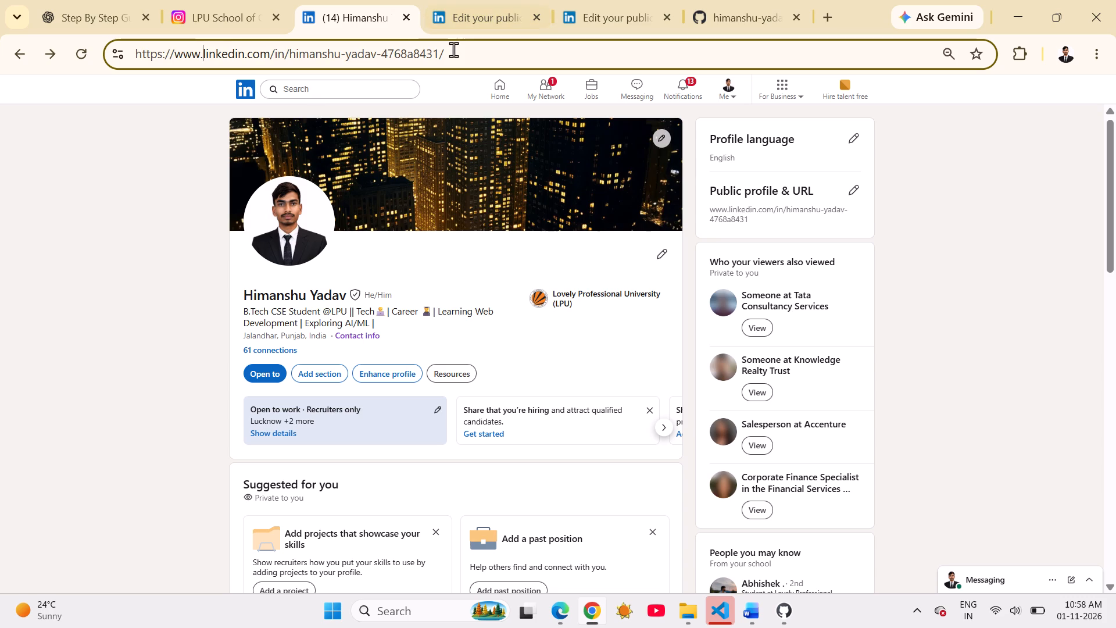
drag(453, 49, 127, 51)
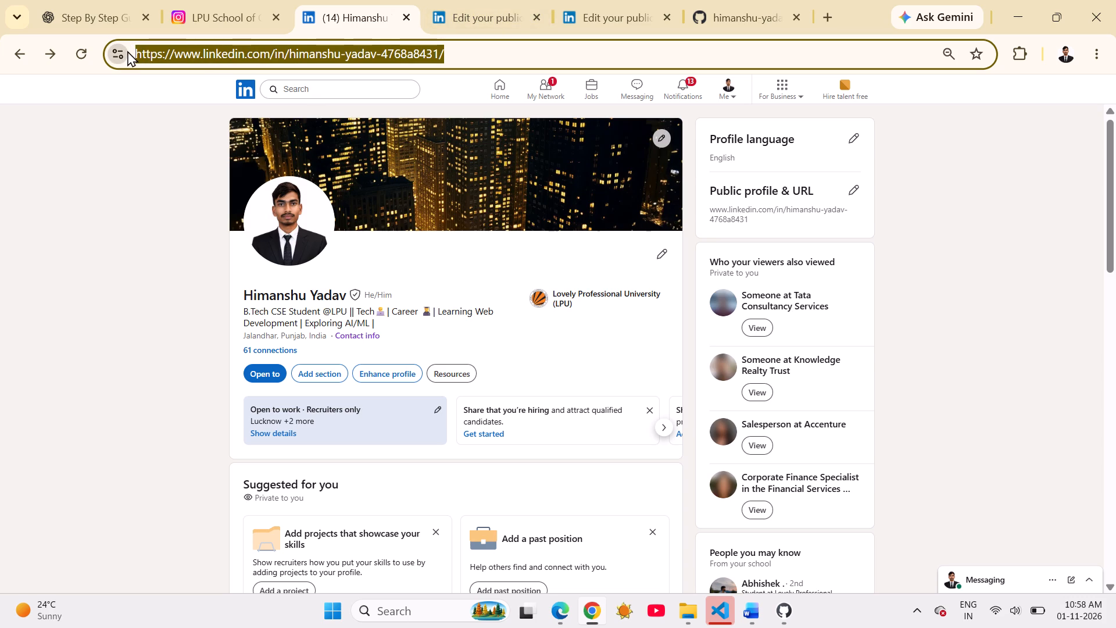
key(ctrl+c)
Return to the CA2 report in Word and paste the LinkedIn address into the LinkedIn row's Profile URL cell.
click(743, 616)
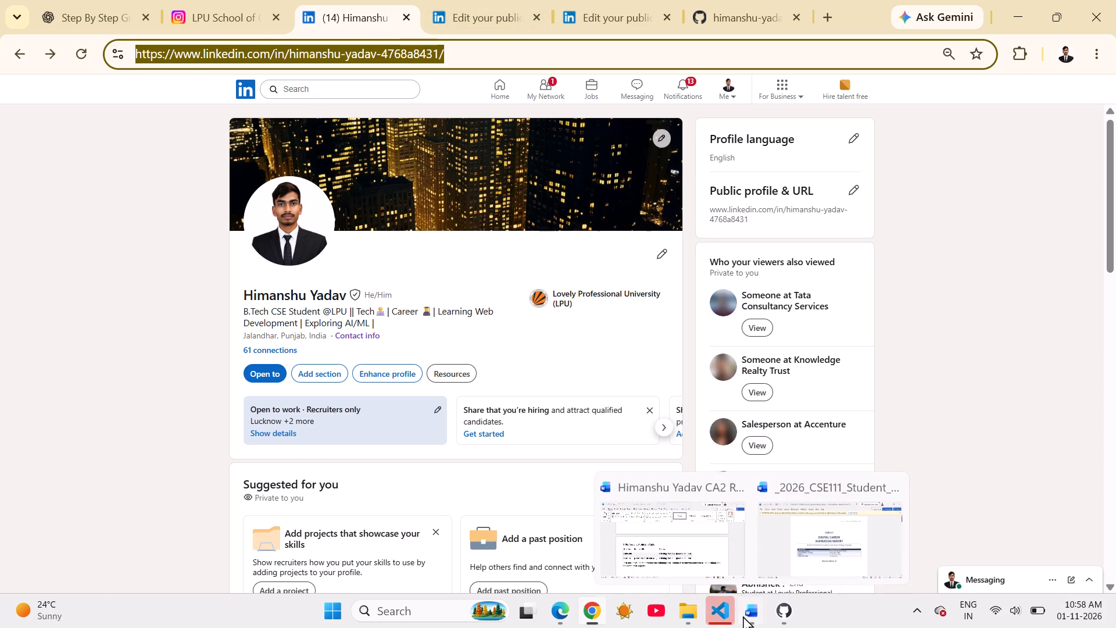
click(695, 555)
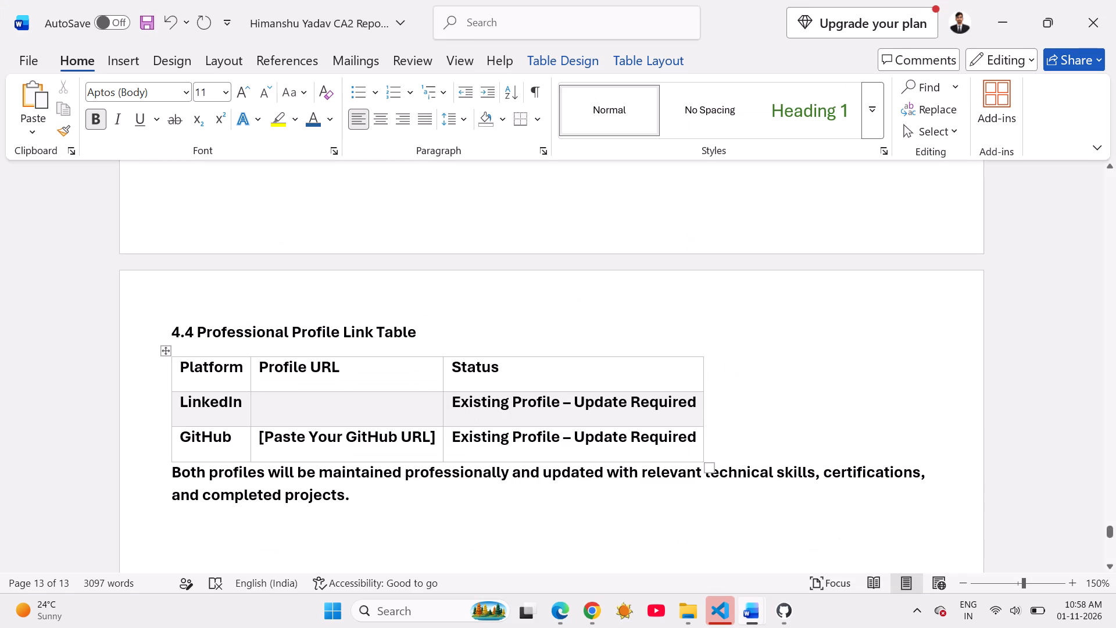
key(ctrl+v)
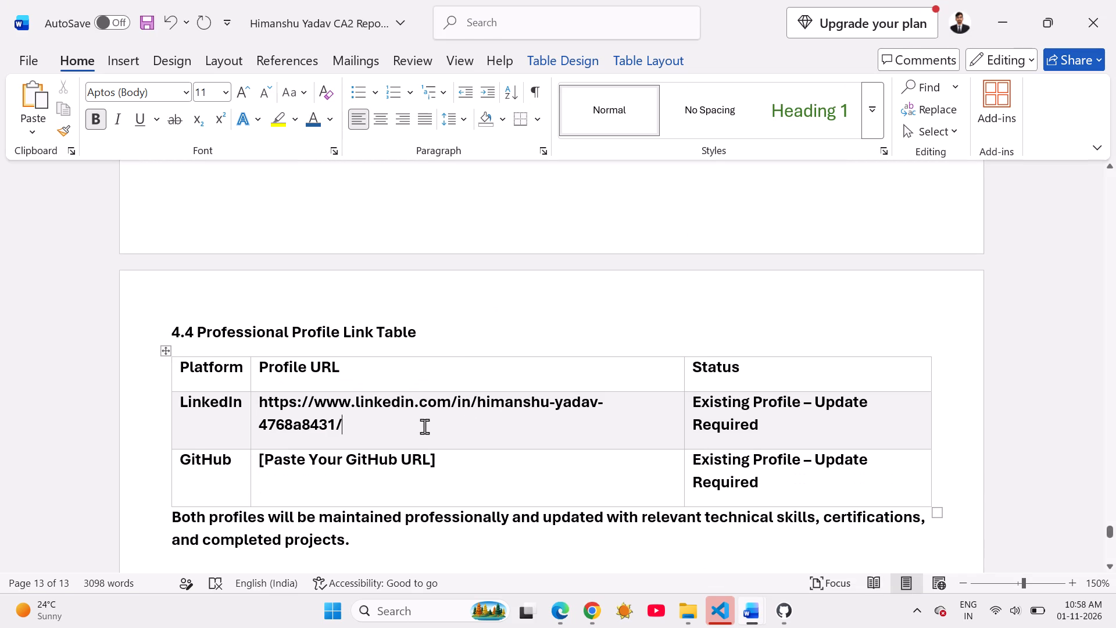
Remove the bold from the LinkedIn URL in the profile link table and set its font colour to dark blue.
drag(620, 414, 262, 419)
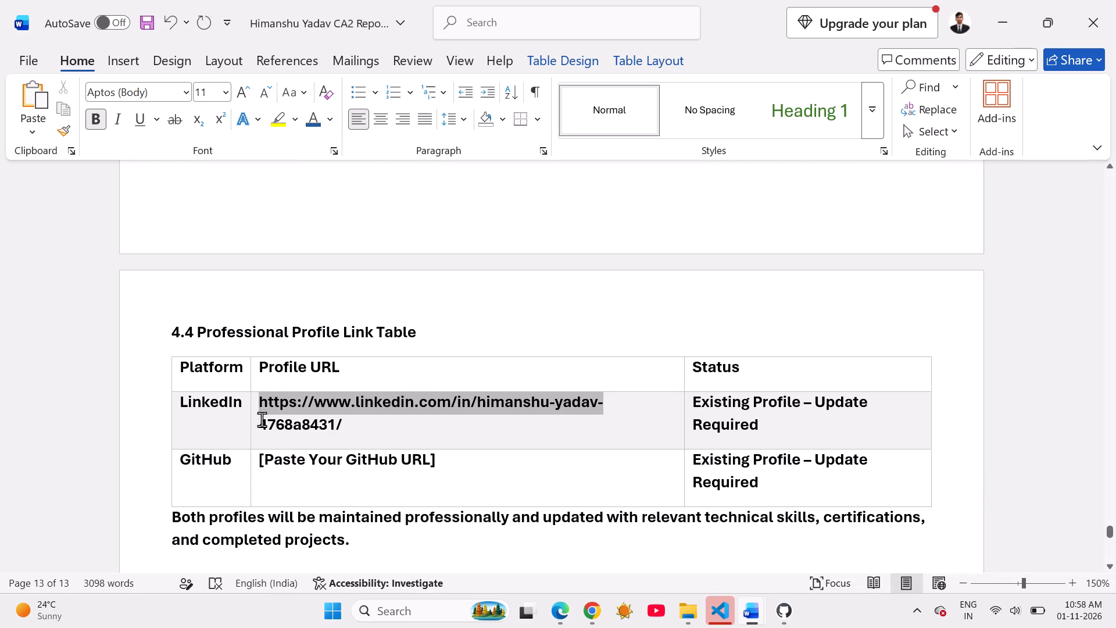
drag(262, 419, 260, 423)
drag(259, 402, 348, 434)
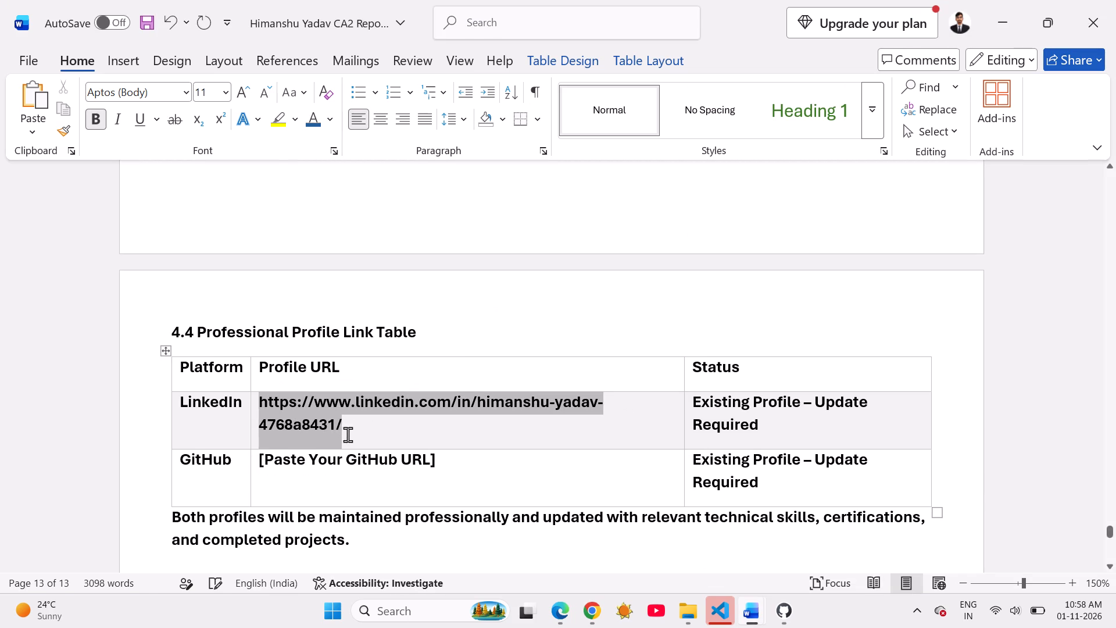
click(94, 115)
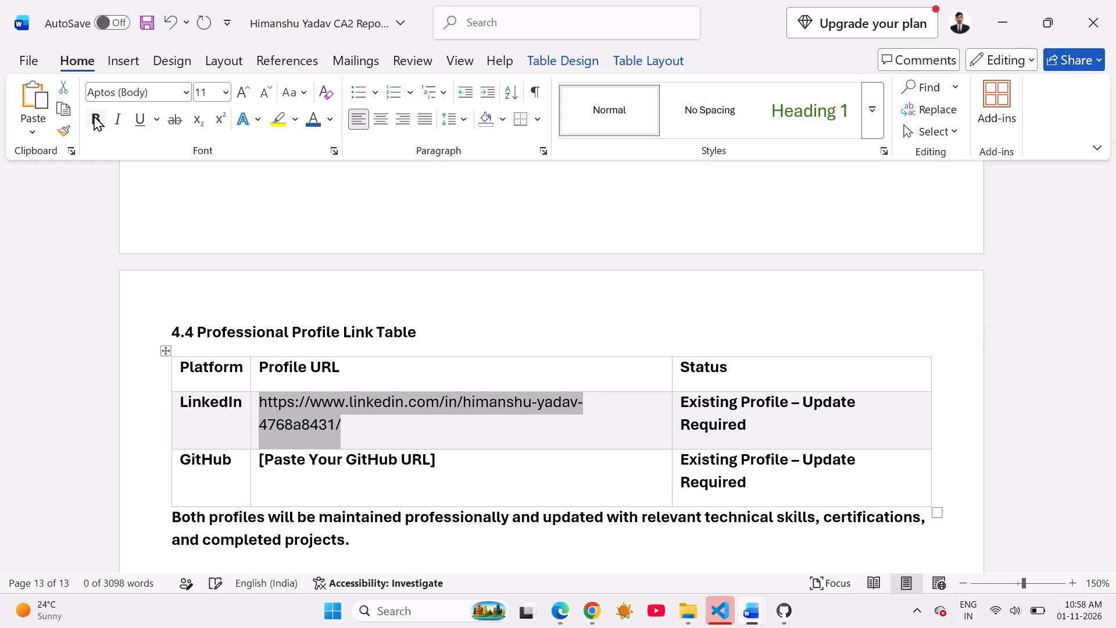
click(323, 124)
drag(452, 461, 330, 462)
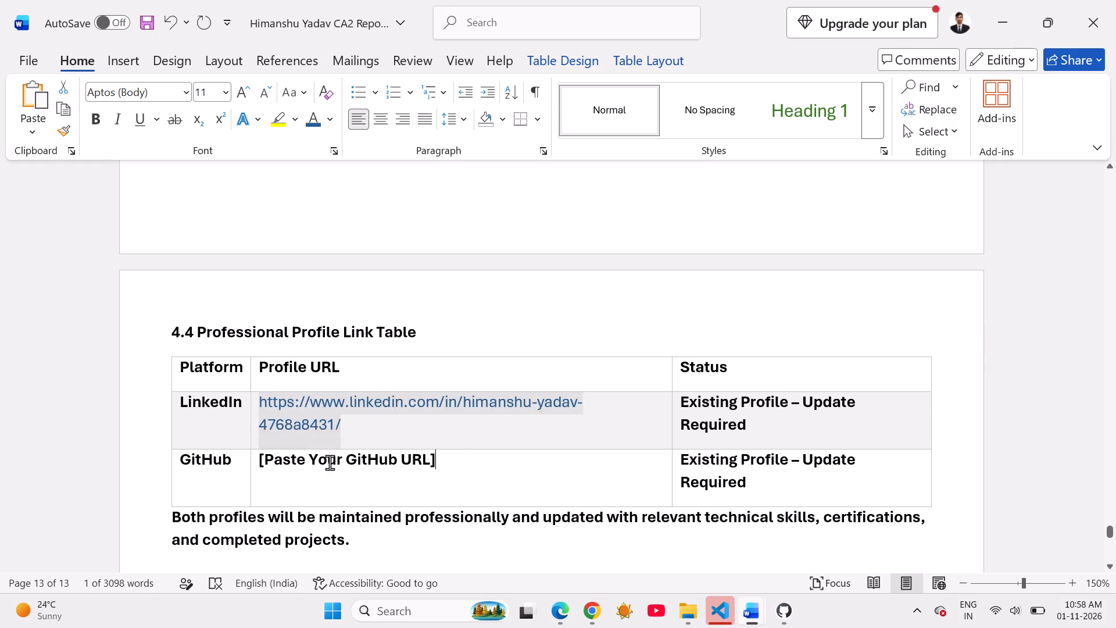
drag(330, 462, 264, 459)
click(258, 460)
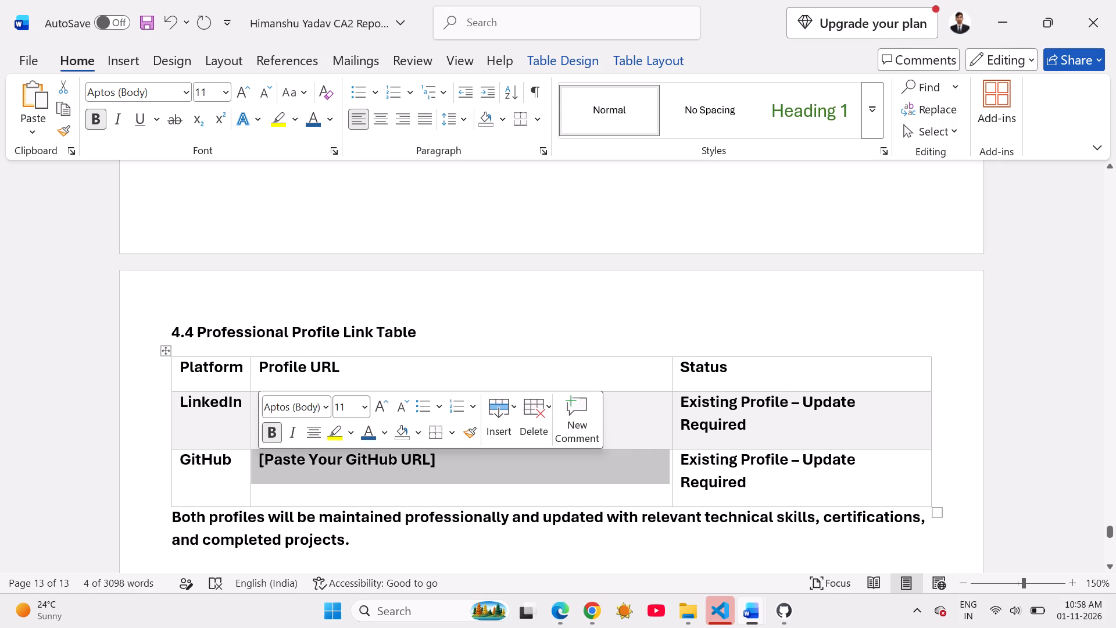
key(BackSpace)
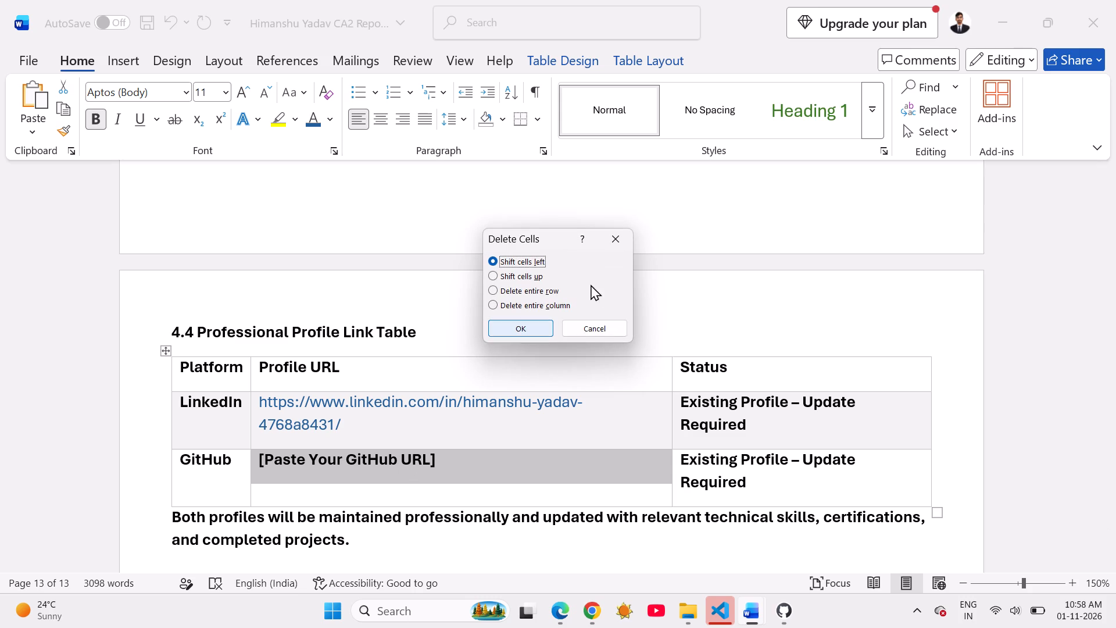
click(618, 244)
Delete the placeholder text "[Paste Your GitHub URL]" from the GitHub row's Profile URL cell.
click(494, 460)
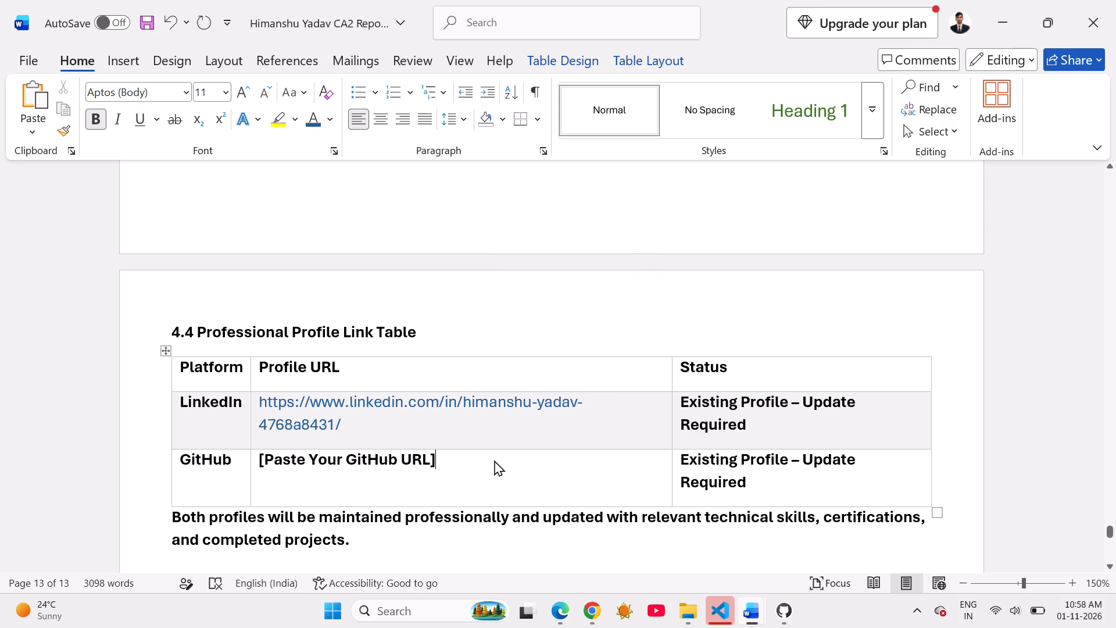
key(BackSpace)
key(BackSpace)
key(BackSpace)
key(BackSpace)
key(BackSpace)
key(BackSpace)
key(BackSpace)
key(BackSpace)
key(BackSpace)
key(BackSpace)
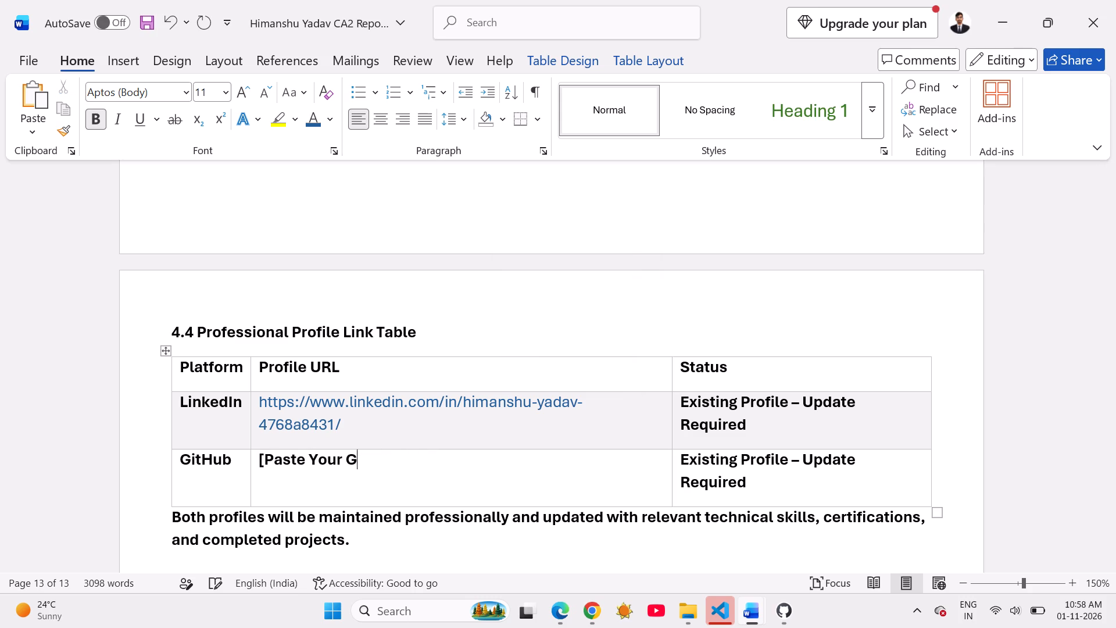
key(BackSpace)
key(BackSpace)
key(BackSpace)
key(BackSpace)
key(BackSpace)
key(BackSpace)
key(BackSpace)
key(BackSpace)
key(BackSpace)
key(BackSpace)
key(BackSpace)
key(BackSpace)
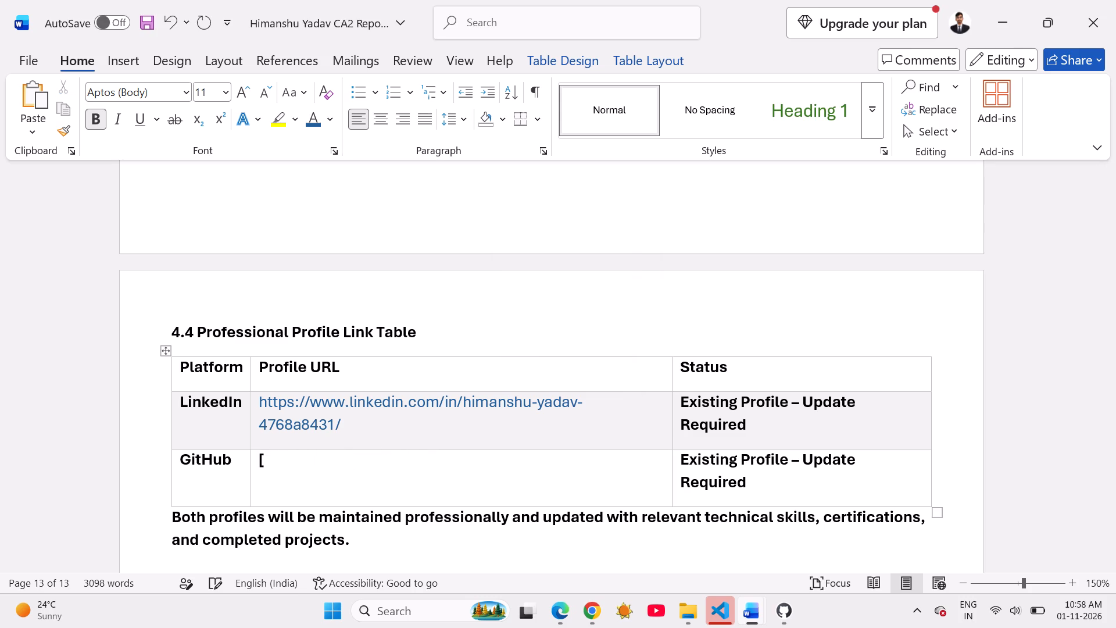
key(BackSpace)
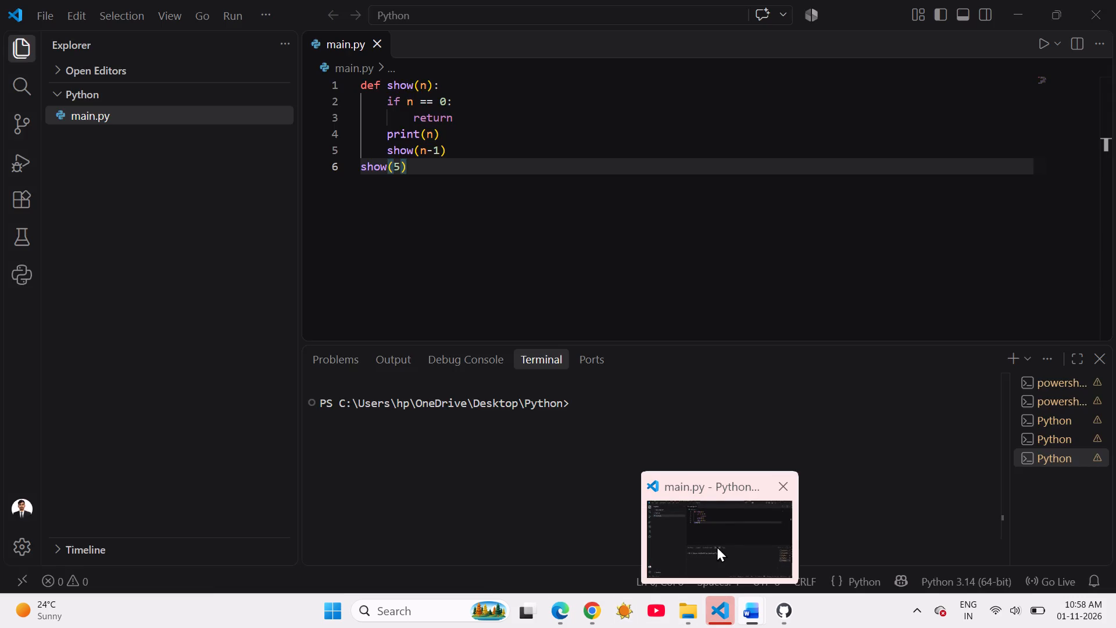
Switch to the GitHub profile page in Chrome and copy its full web address.
click(589, 608)
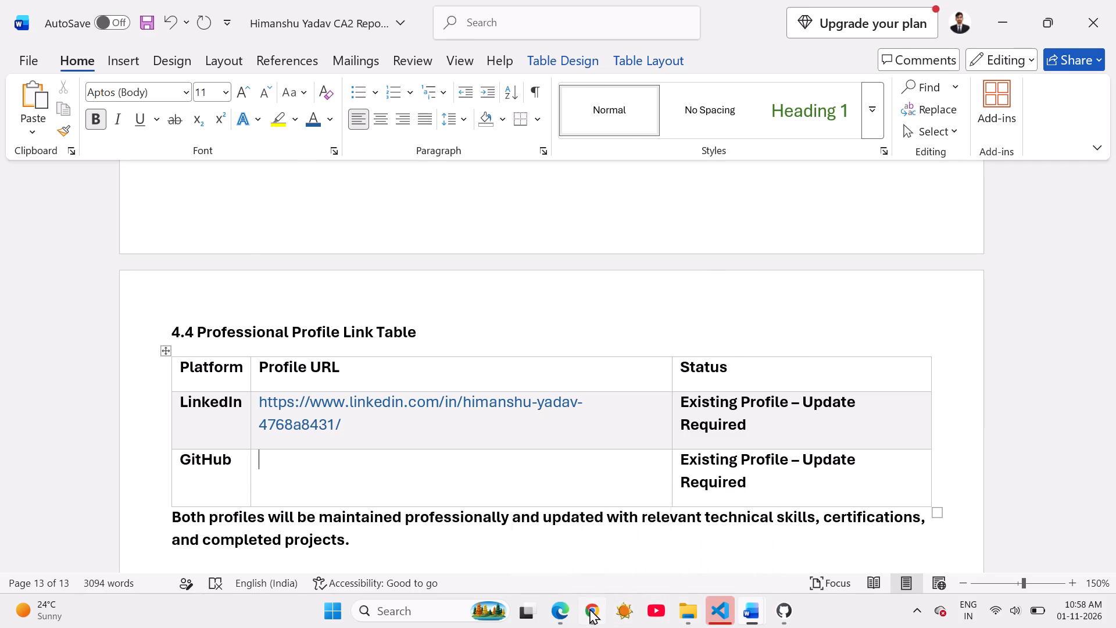
click(739, 15)
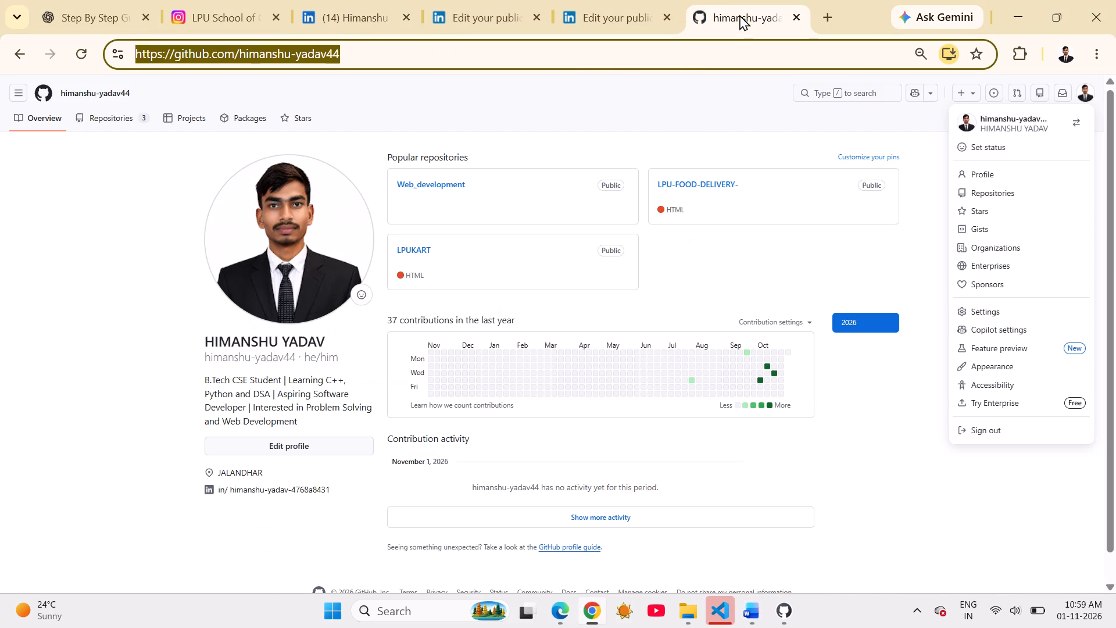
key(ctrl+c)
Return to the CA2 report in Word and paste the GitHub address into the GitHub row's Profile URL cell.
click(752, 603)
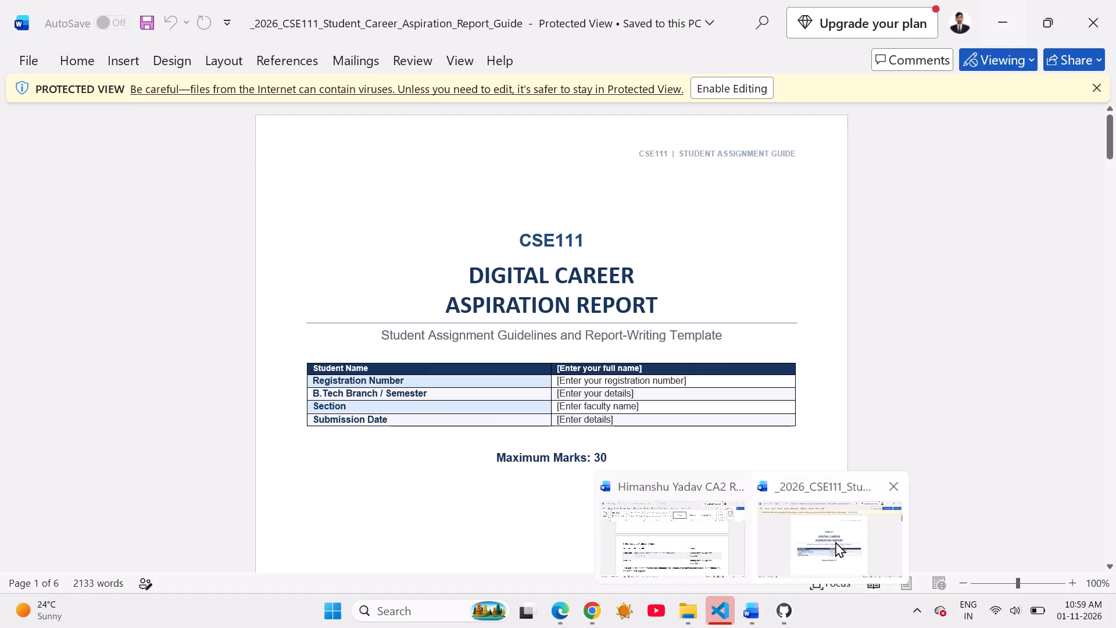
click(709, 537)
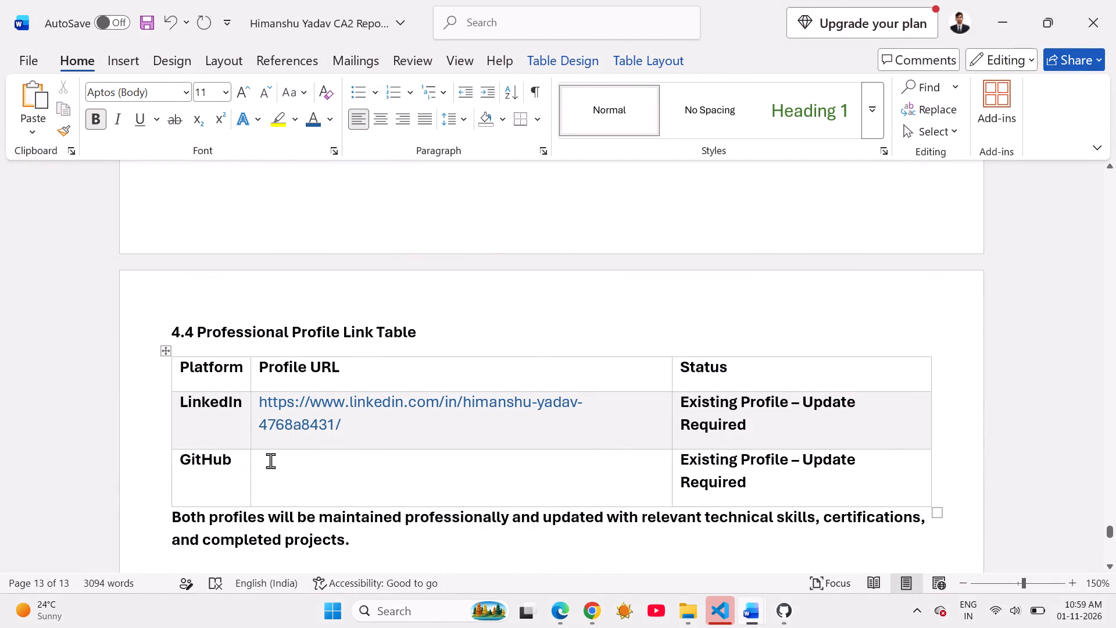
click(271, 460)
key(ctrl+v)
Remove the bold from the GitHub URL in the profile link table and set its font colour to dark blue.
drag(564, 463, 301, 471)
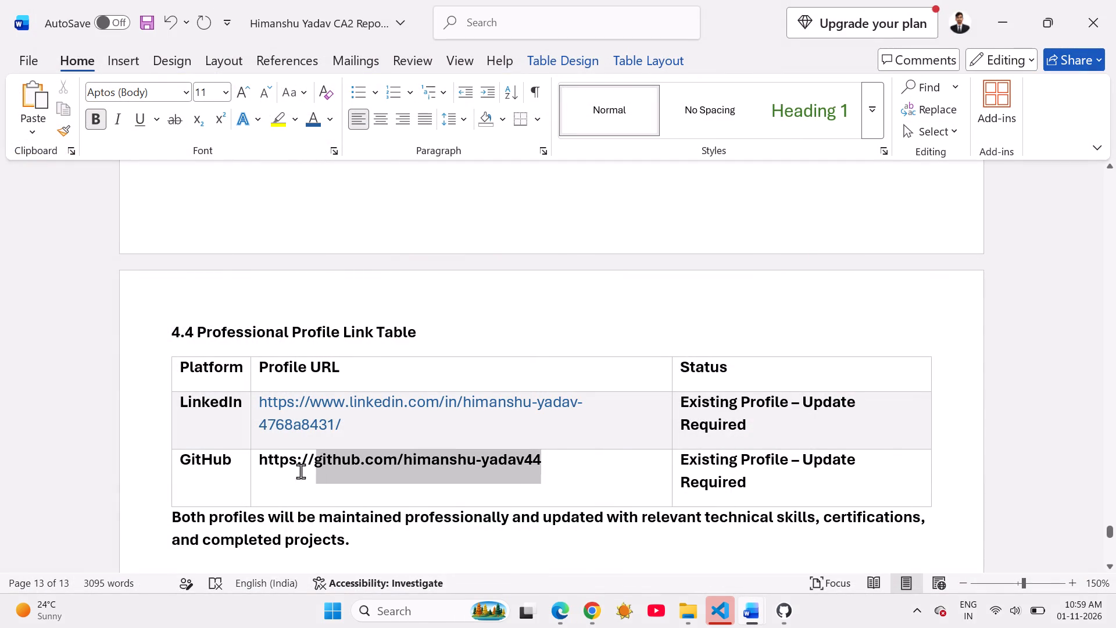
drag(301, 471, 257, 467)
click(96, 115)
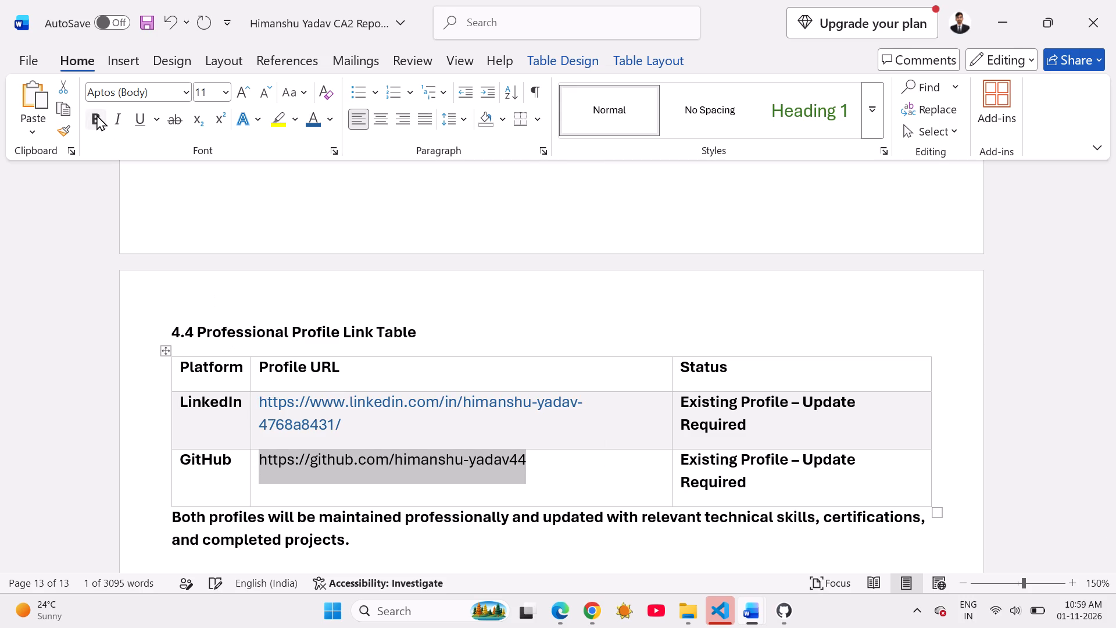
click(314, 122)
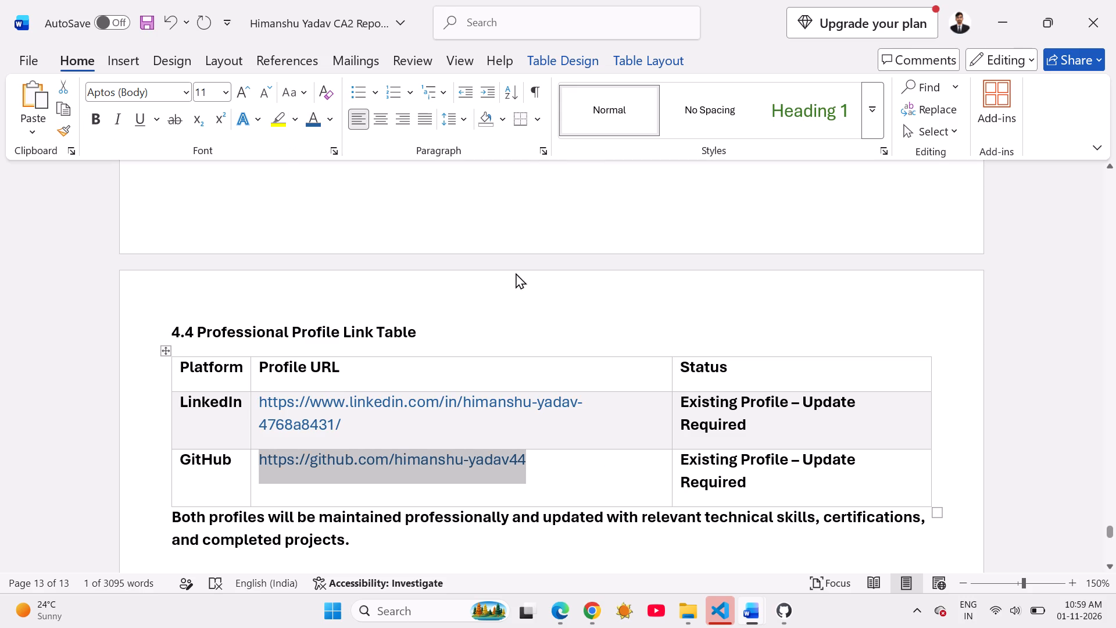
click(616, 474)
Delete the paragraph below the 4.4 table that begins "Both profiles will be maintained professionally".
scroll(559, 575, down, 1)
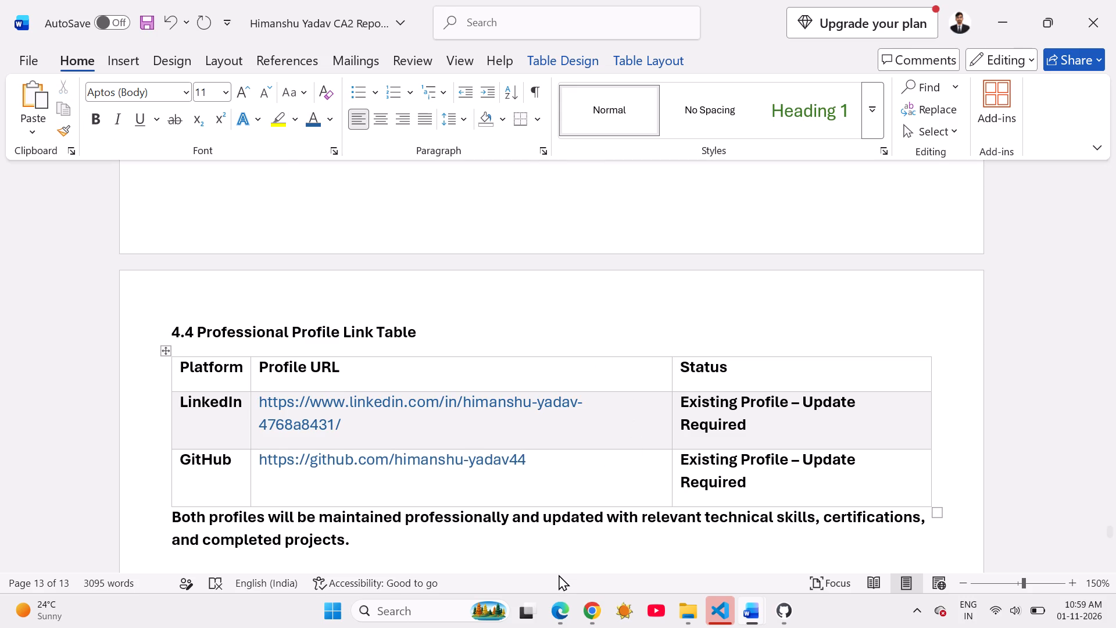
scroll(559, 575, down, 1)
drag(424, 548, 176, 524)
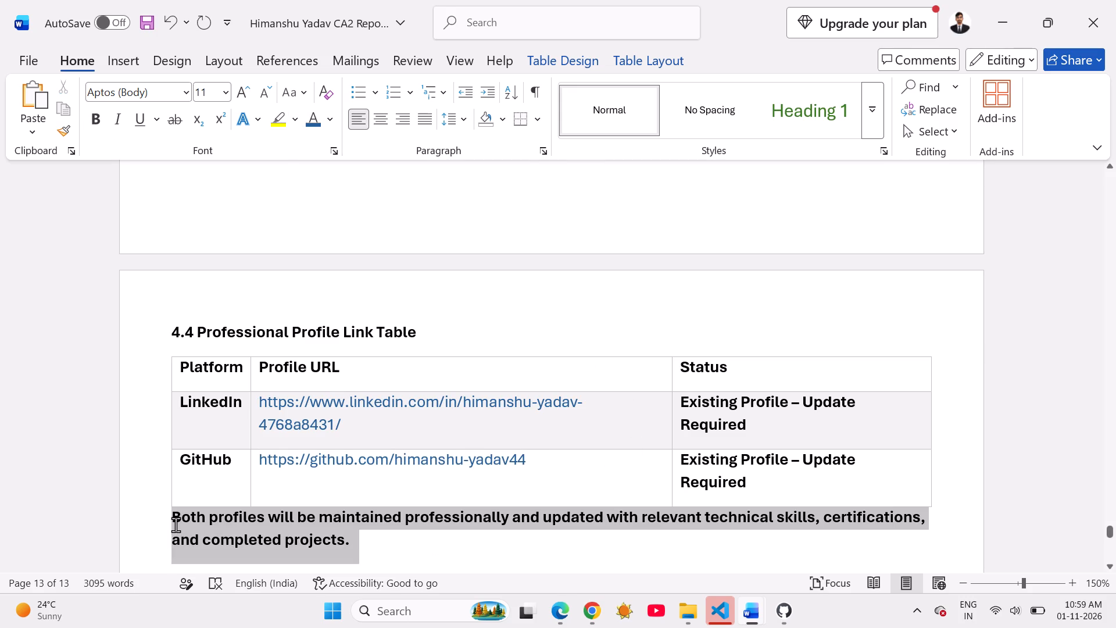
drag(176, 524, 163, 518)
key(BackSpace)
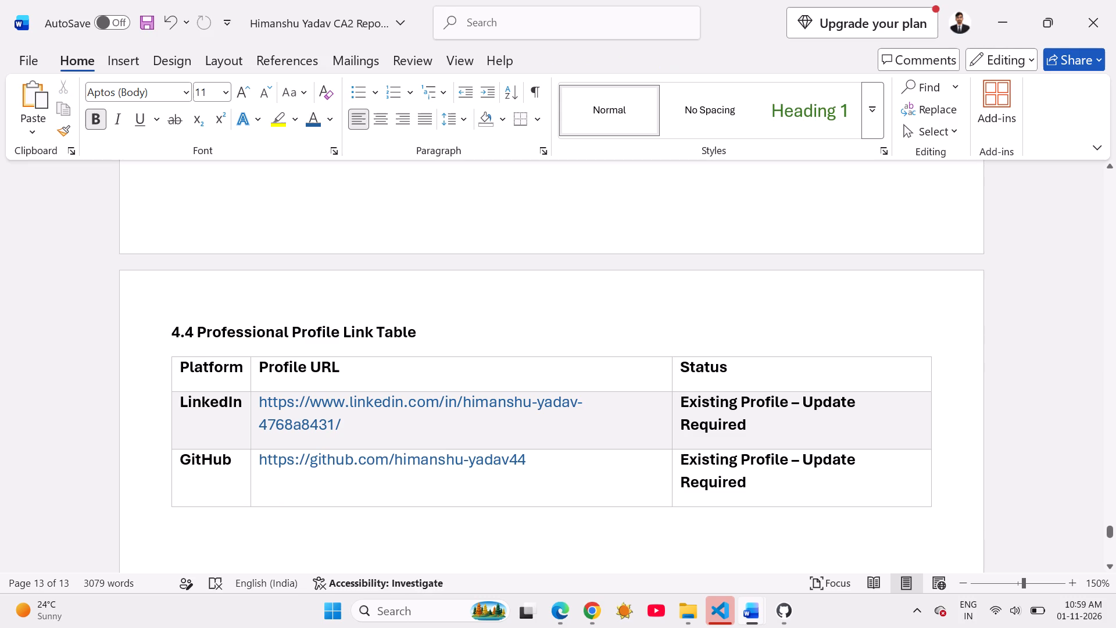
Set the font colour of the 4.4 table's header row (Platform, Profile URL, Status) to orange.
drag(770, 373, 336, 384)
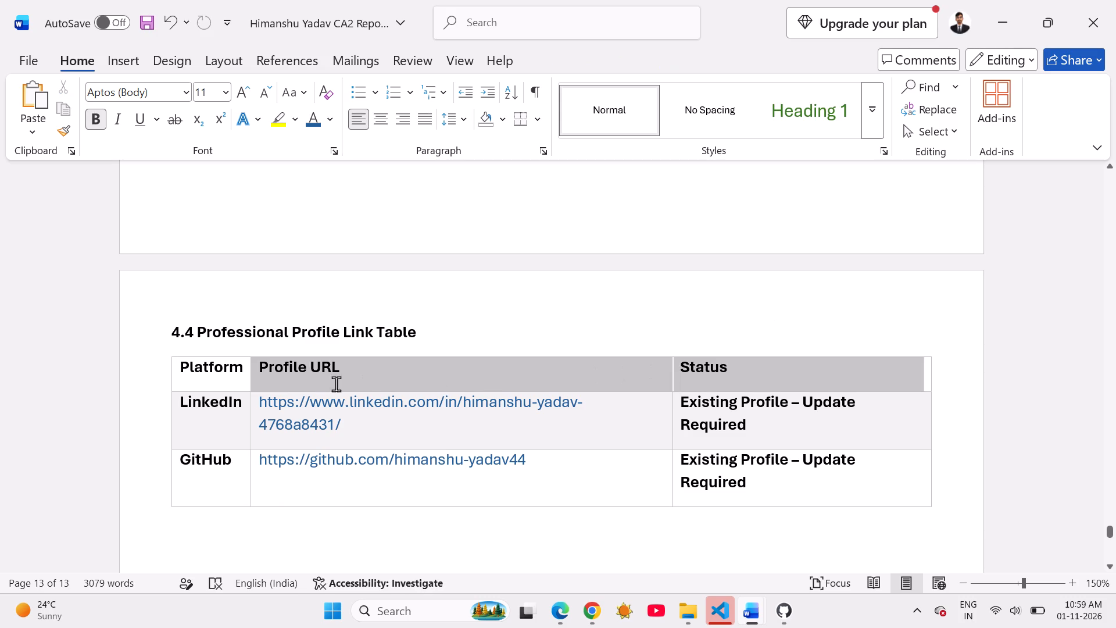
drag(336, 384, 181, 370)
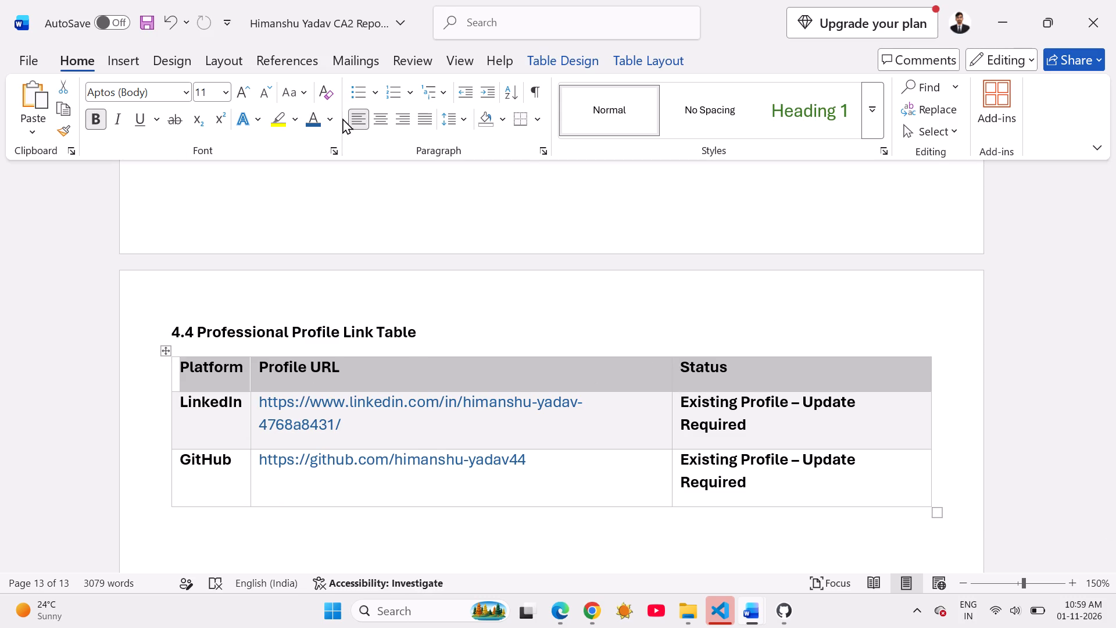
click(331, 119)
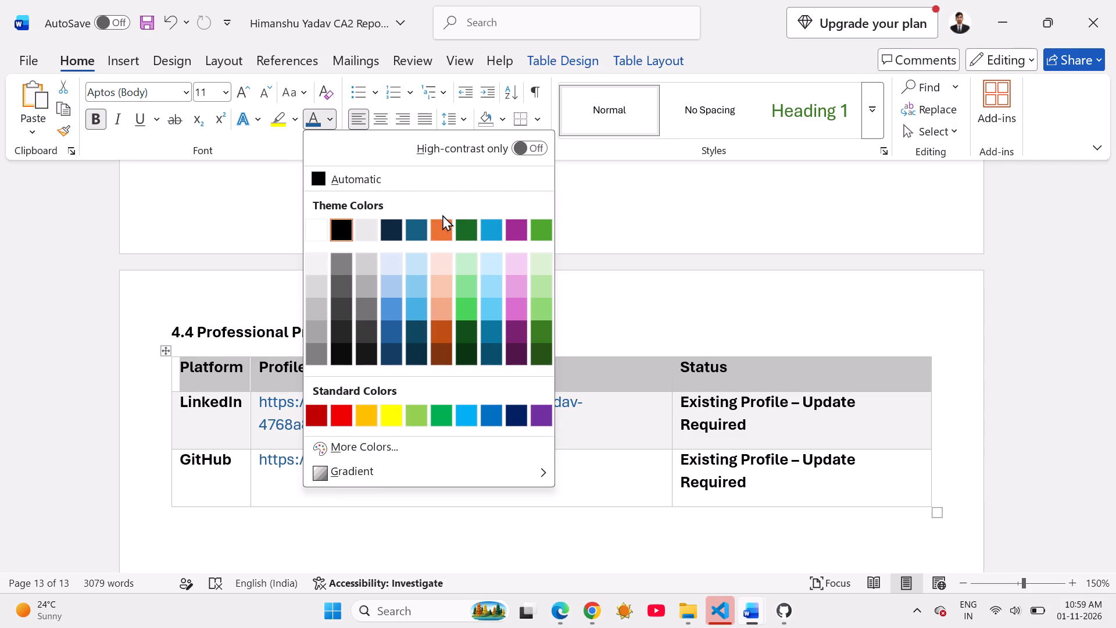
click(441, 226)
click(1006, 370)
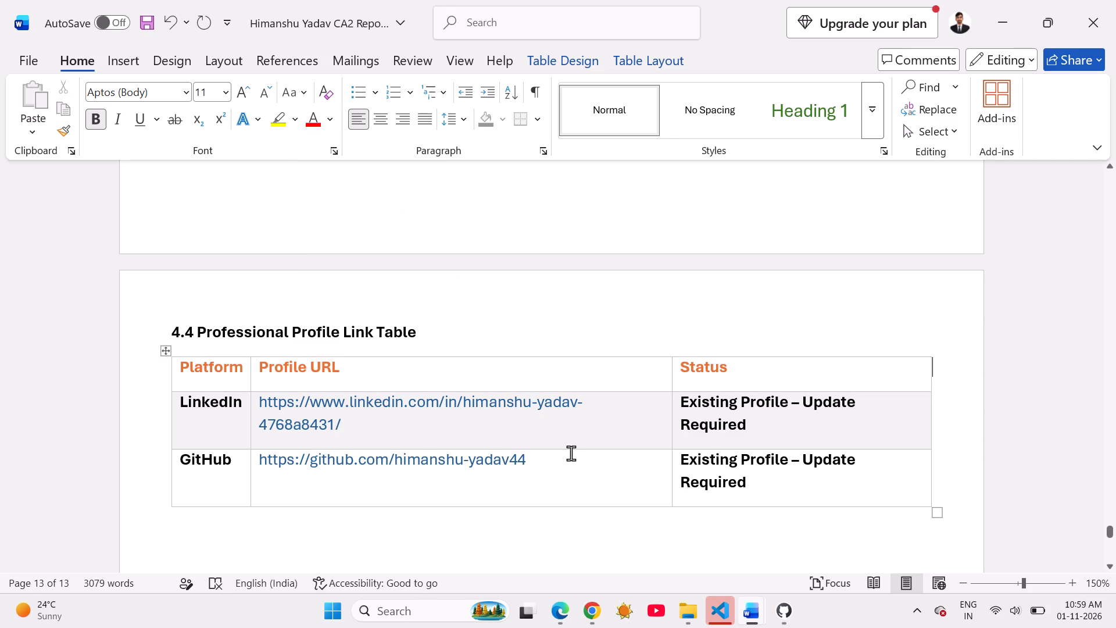
click(602, 611)
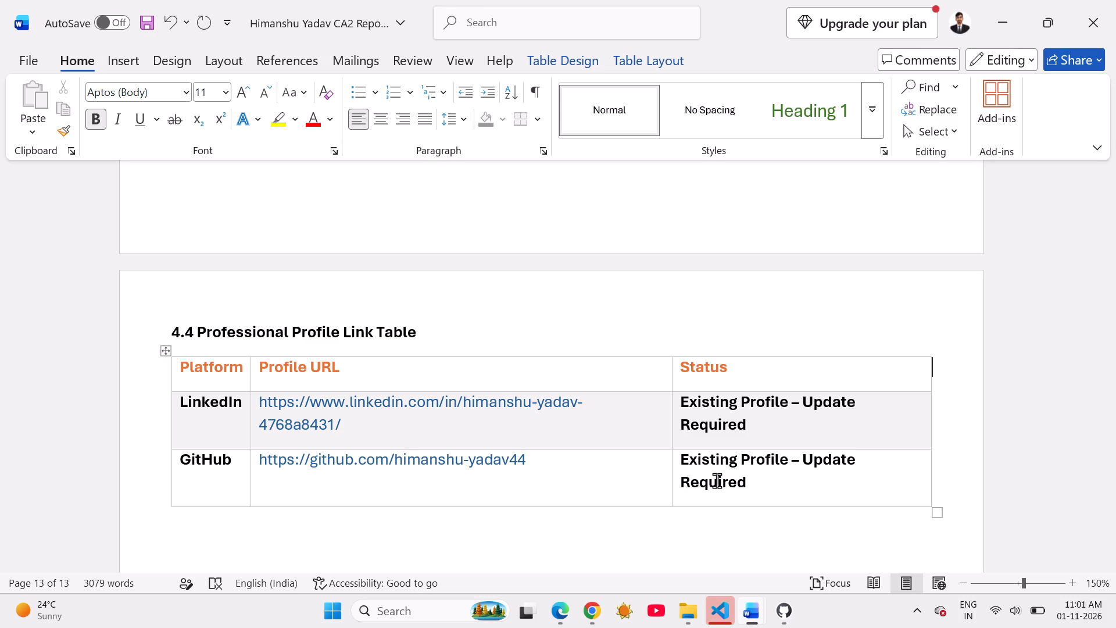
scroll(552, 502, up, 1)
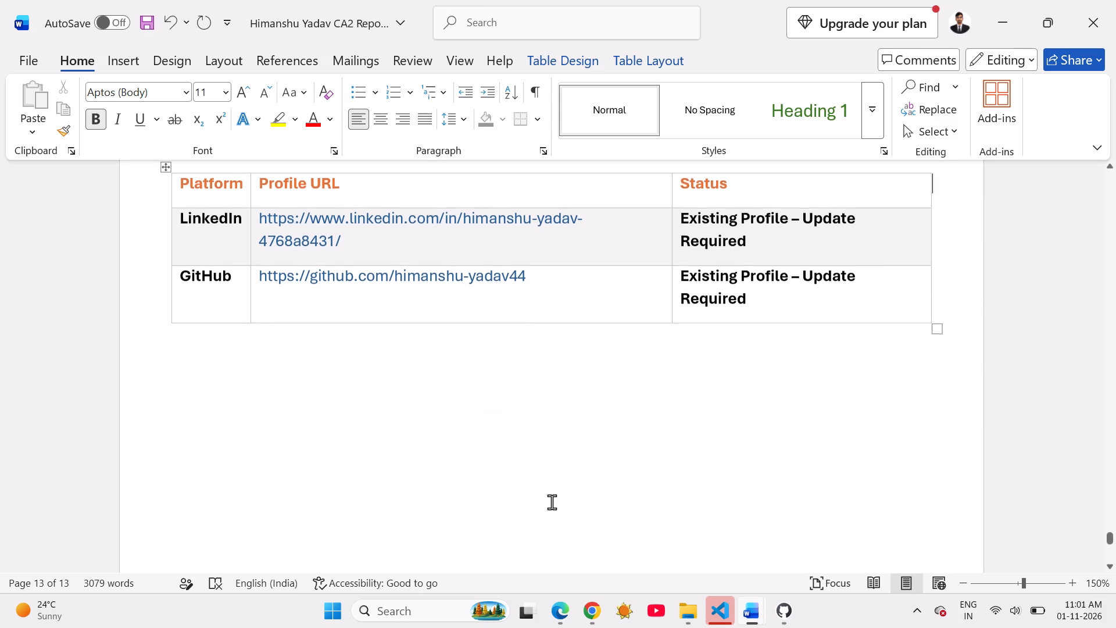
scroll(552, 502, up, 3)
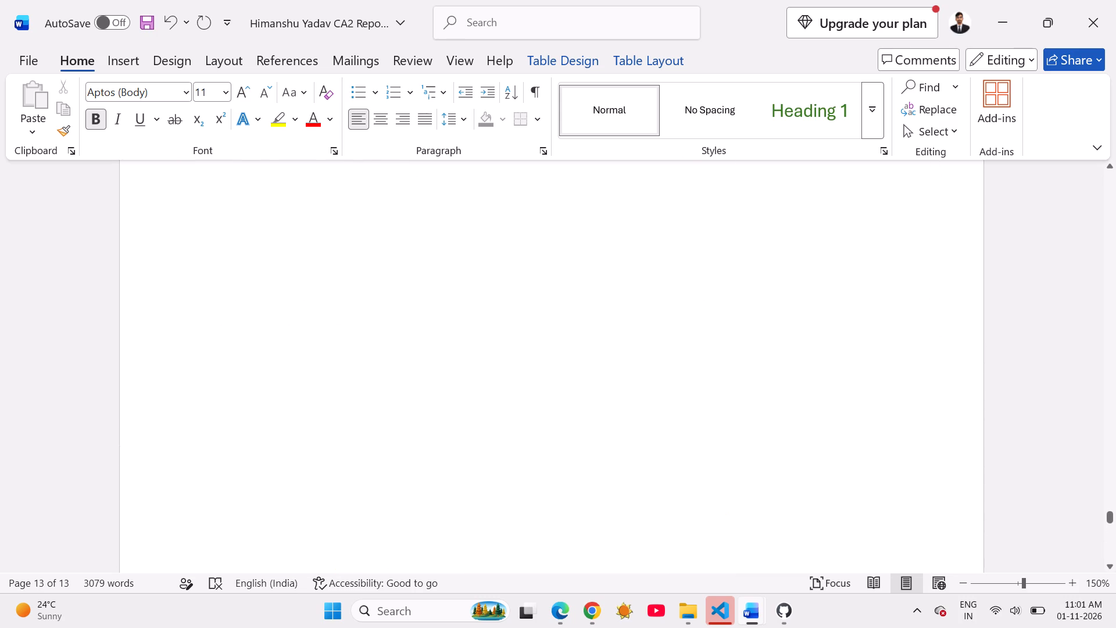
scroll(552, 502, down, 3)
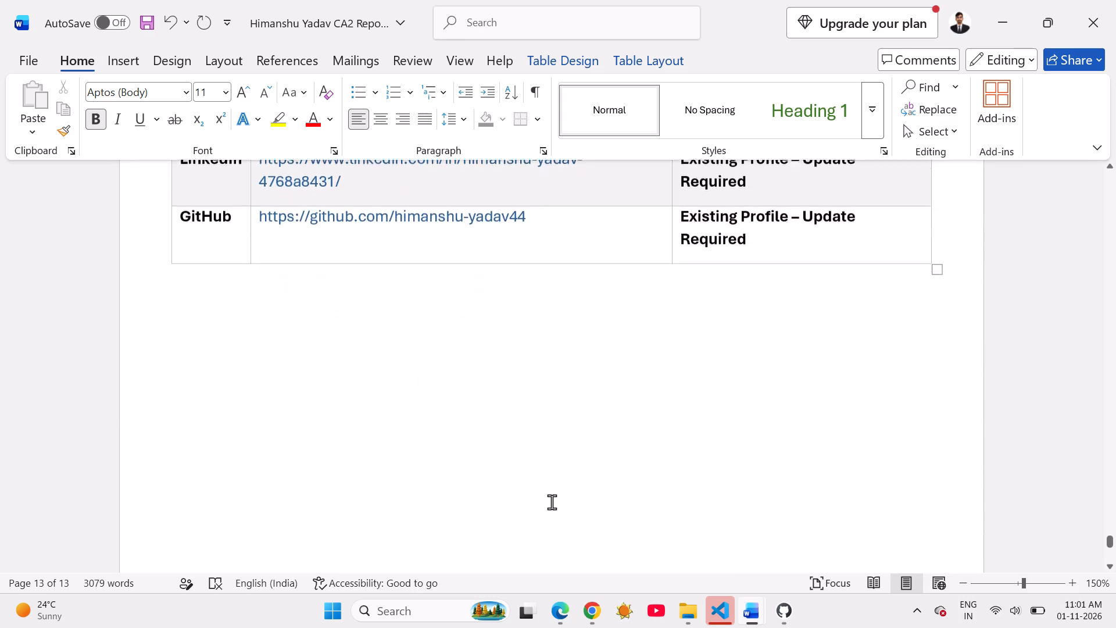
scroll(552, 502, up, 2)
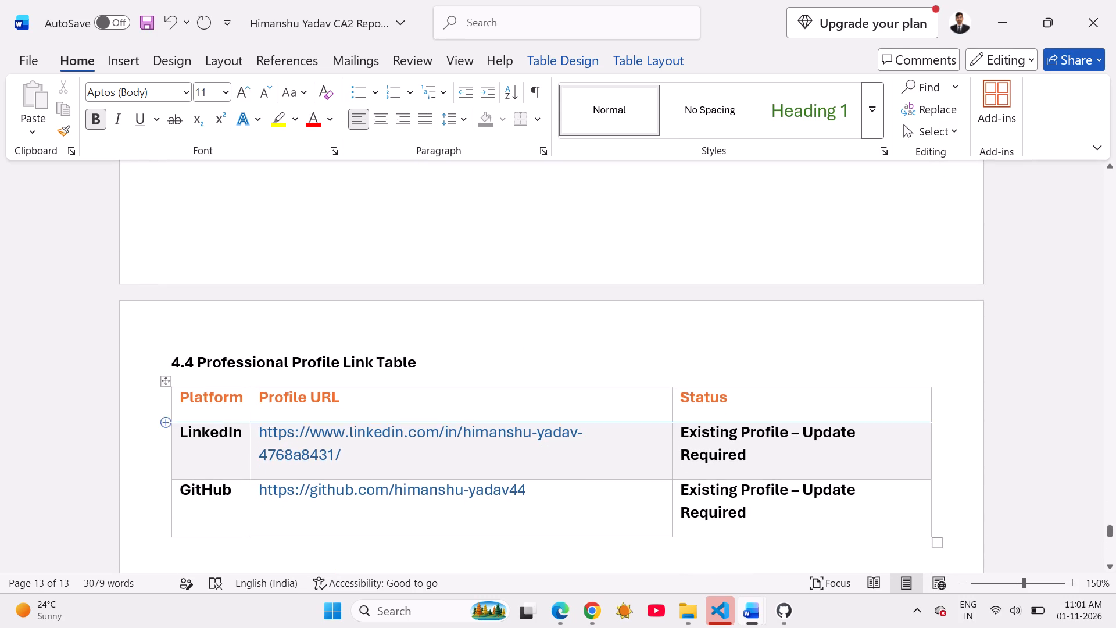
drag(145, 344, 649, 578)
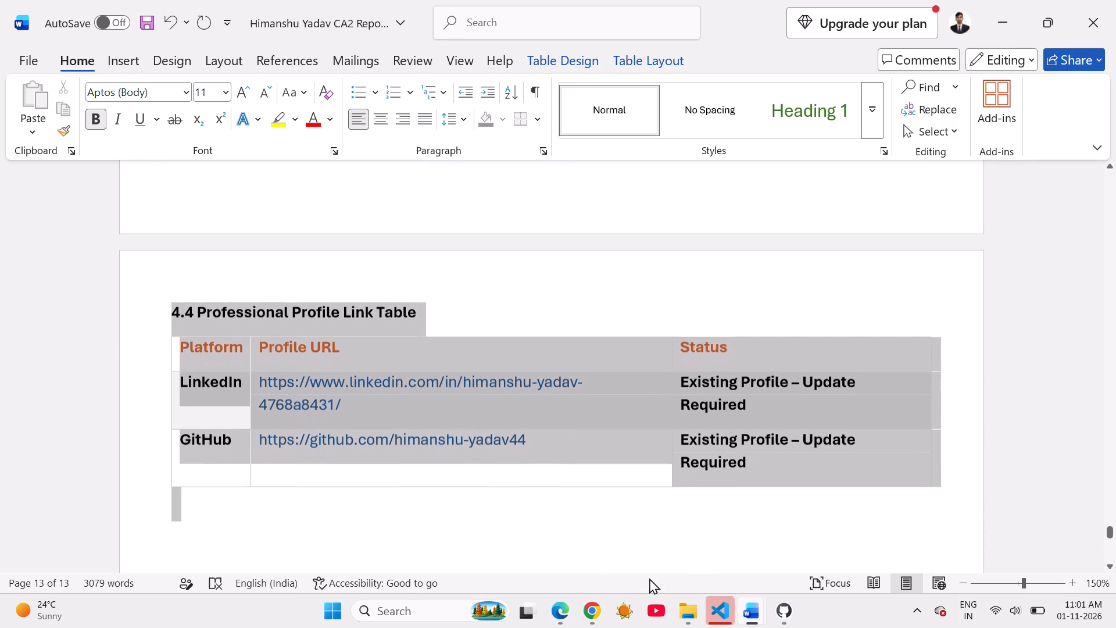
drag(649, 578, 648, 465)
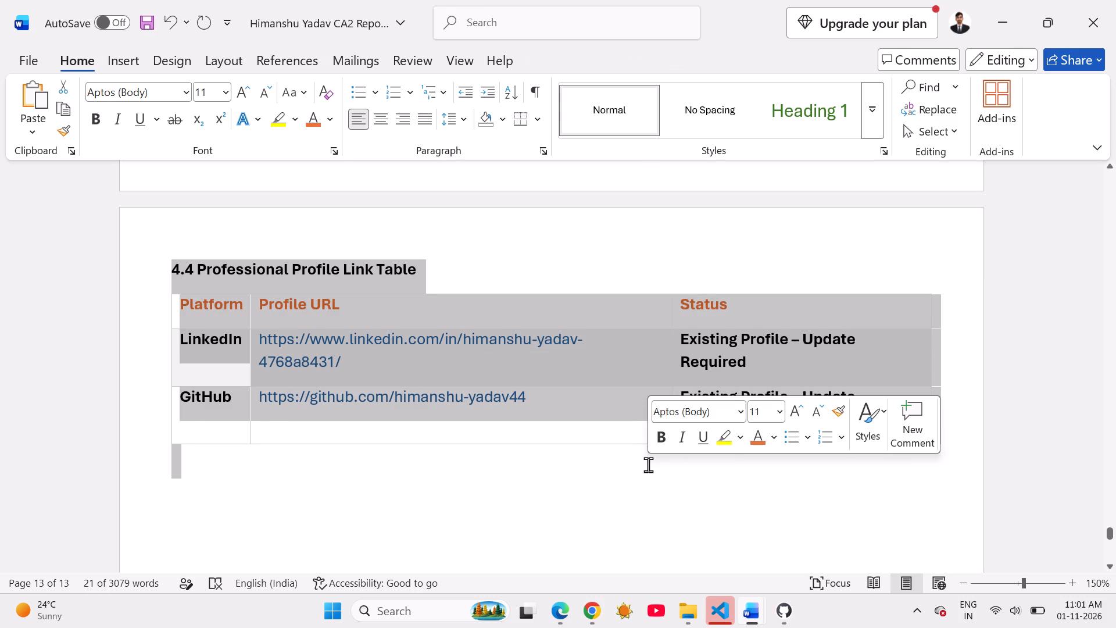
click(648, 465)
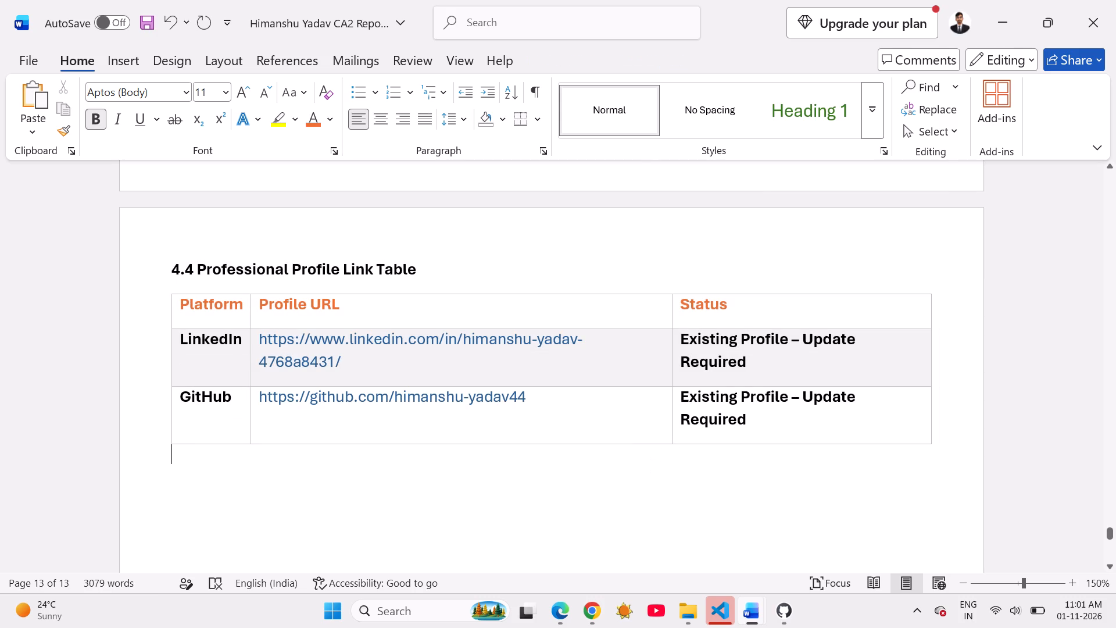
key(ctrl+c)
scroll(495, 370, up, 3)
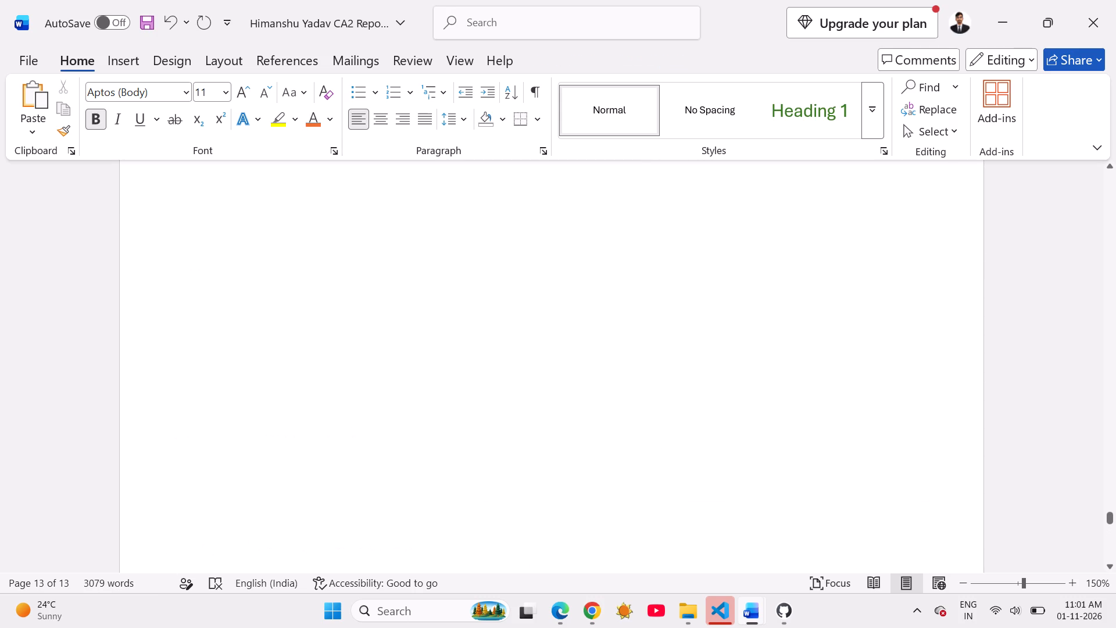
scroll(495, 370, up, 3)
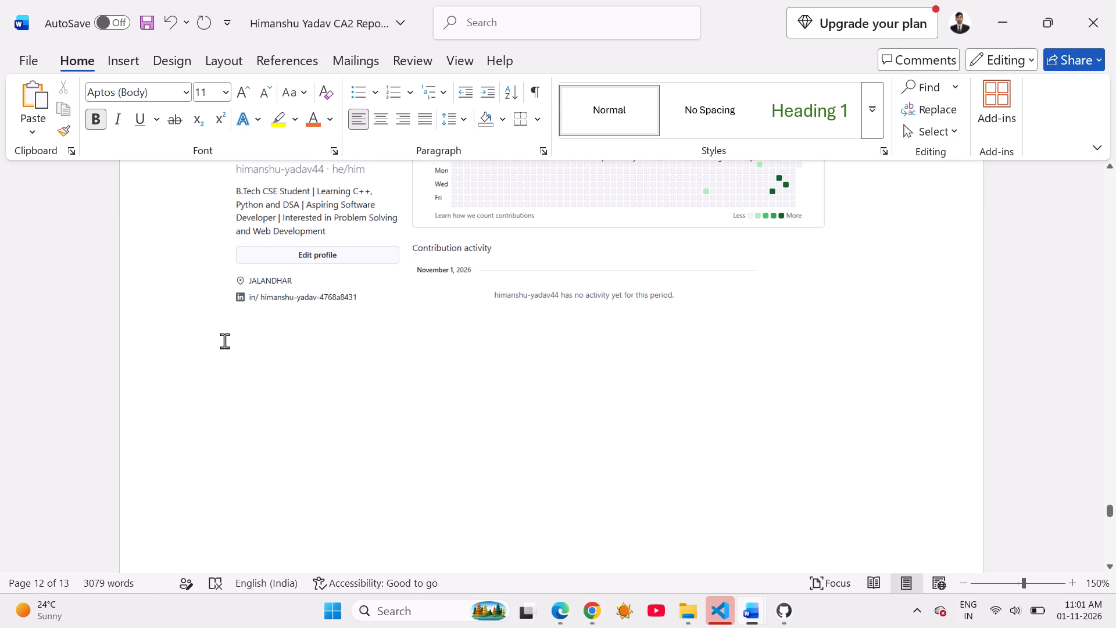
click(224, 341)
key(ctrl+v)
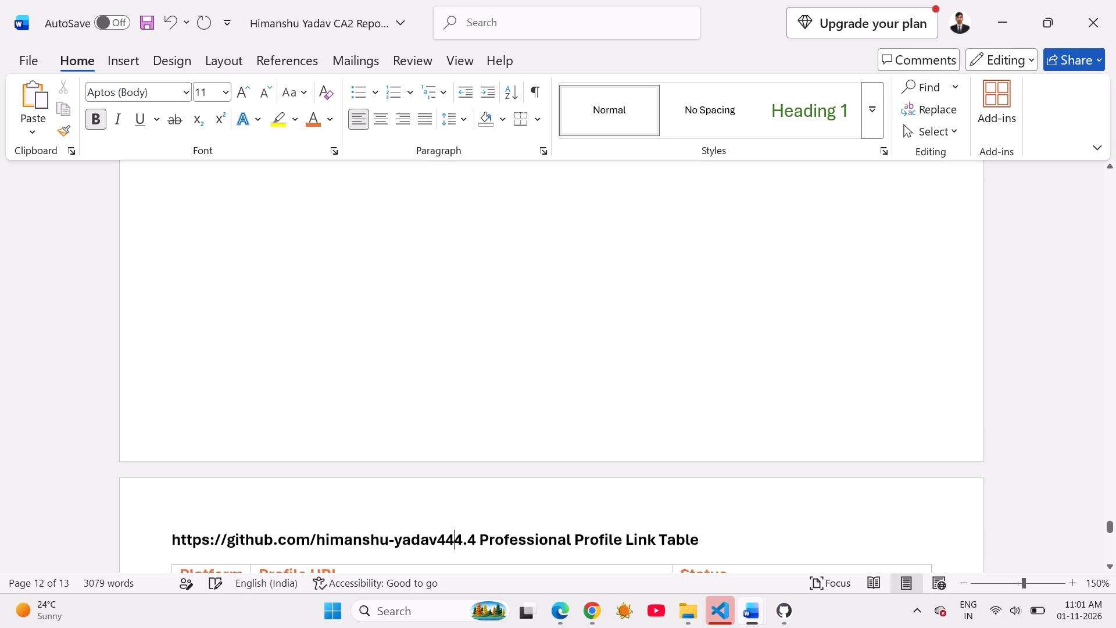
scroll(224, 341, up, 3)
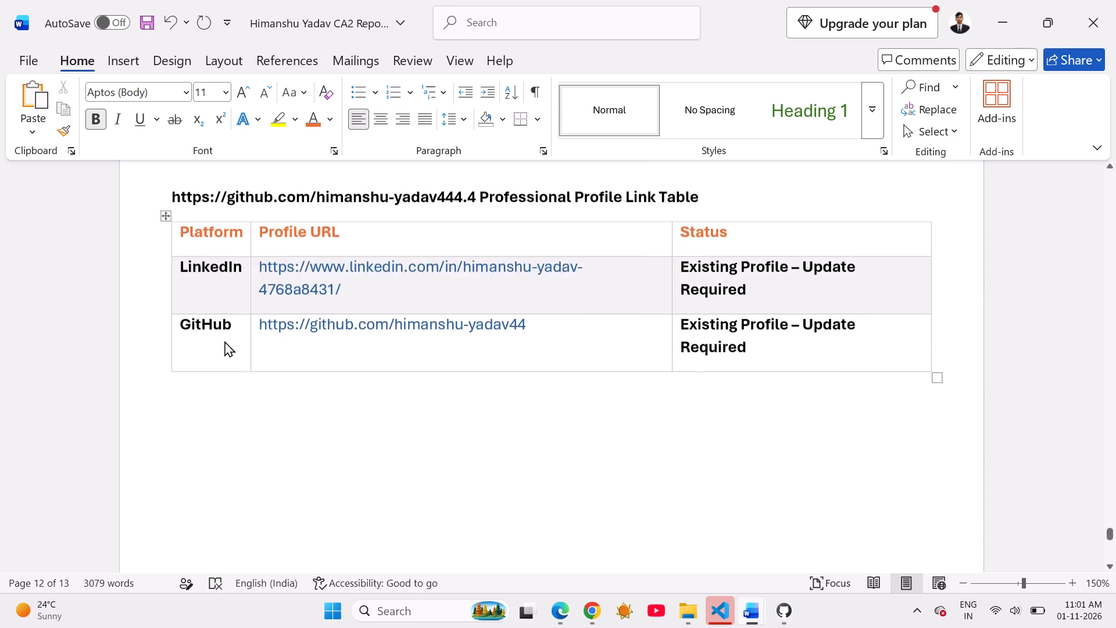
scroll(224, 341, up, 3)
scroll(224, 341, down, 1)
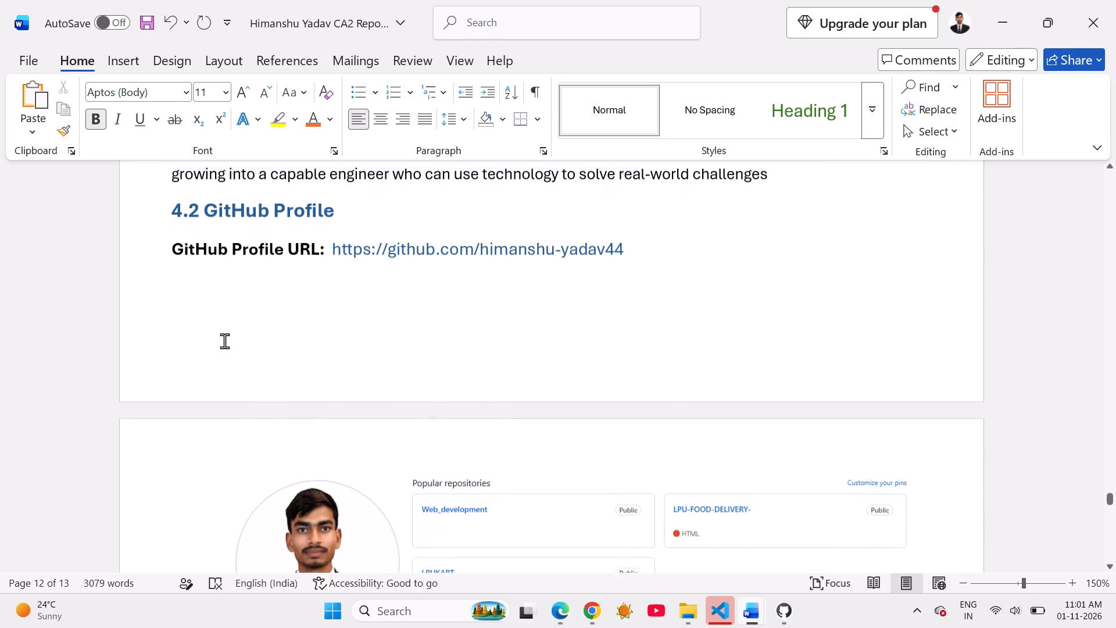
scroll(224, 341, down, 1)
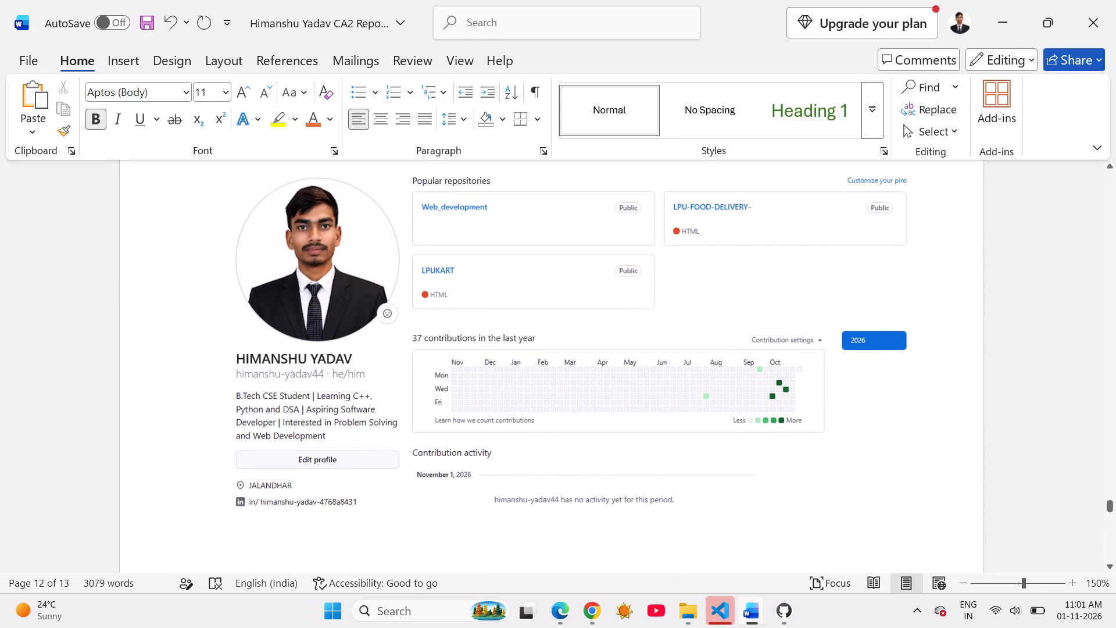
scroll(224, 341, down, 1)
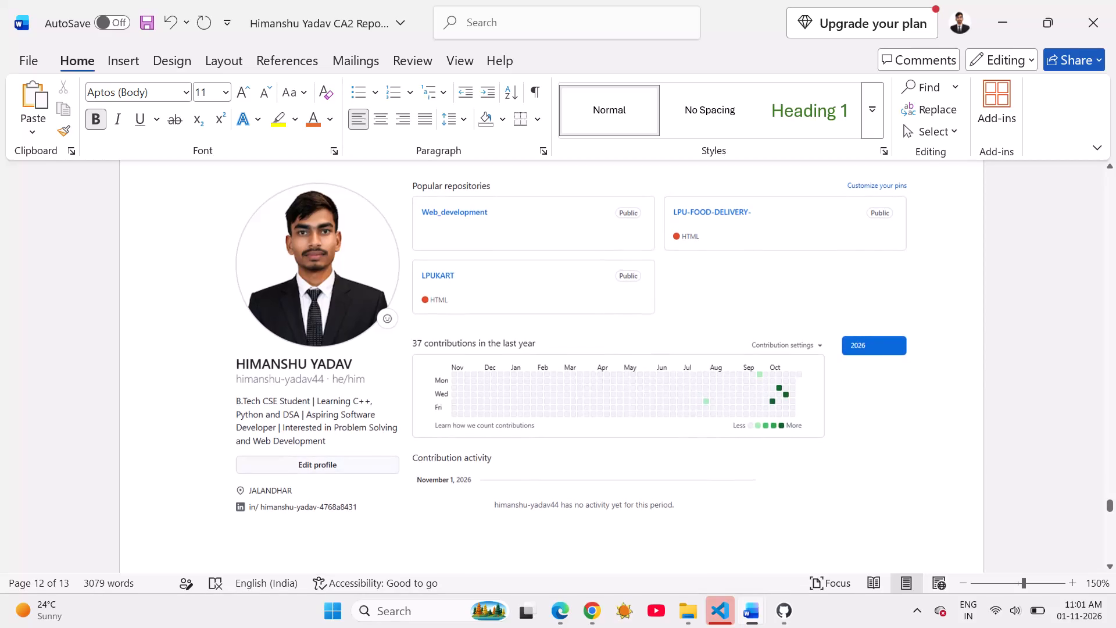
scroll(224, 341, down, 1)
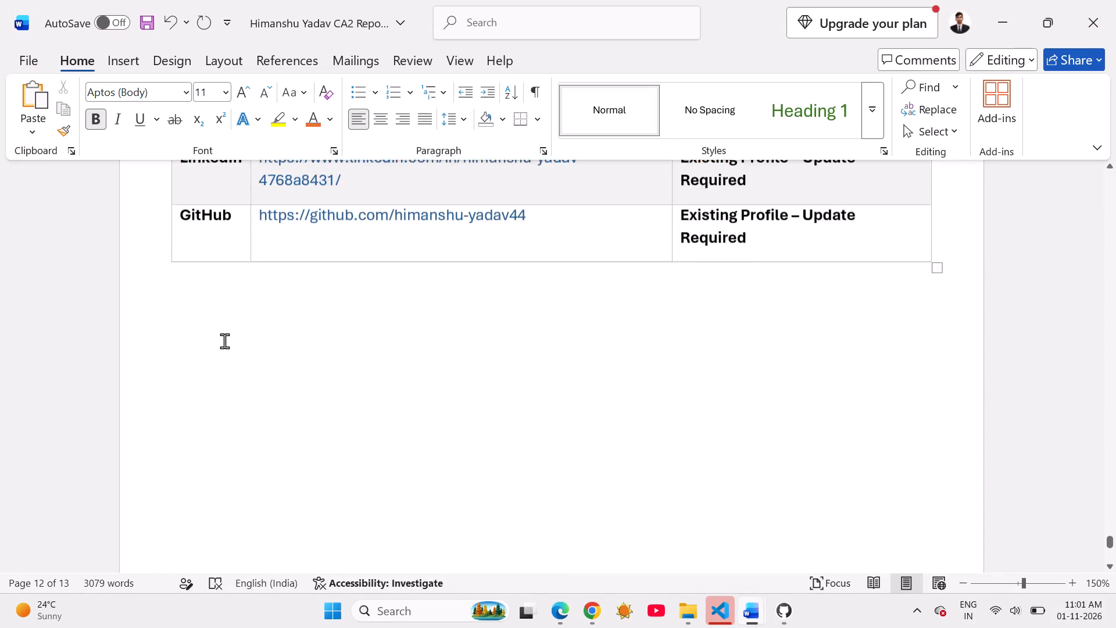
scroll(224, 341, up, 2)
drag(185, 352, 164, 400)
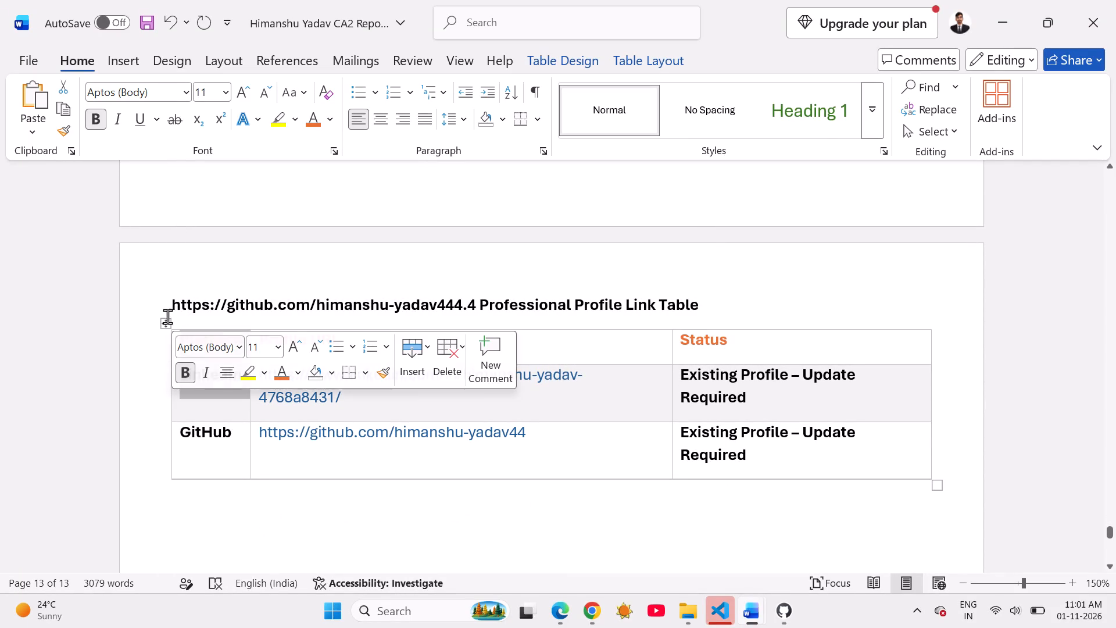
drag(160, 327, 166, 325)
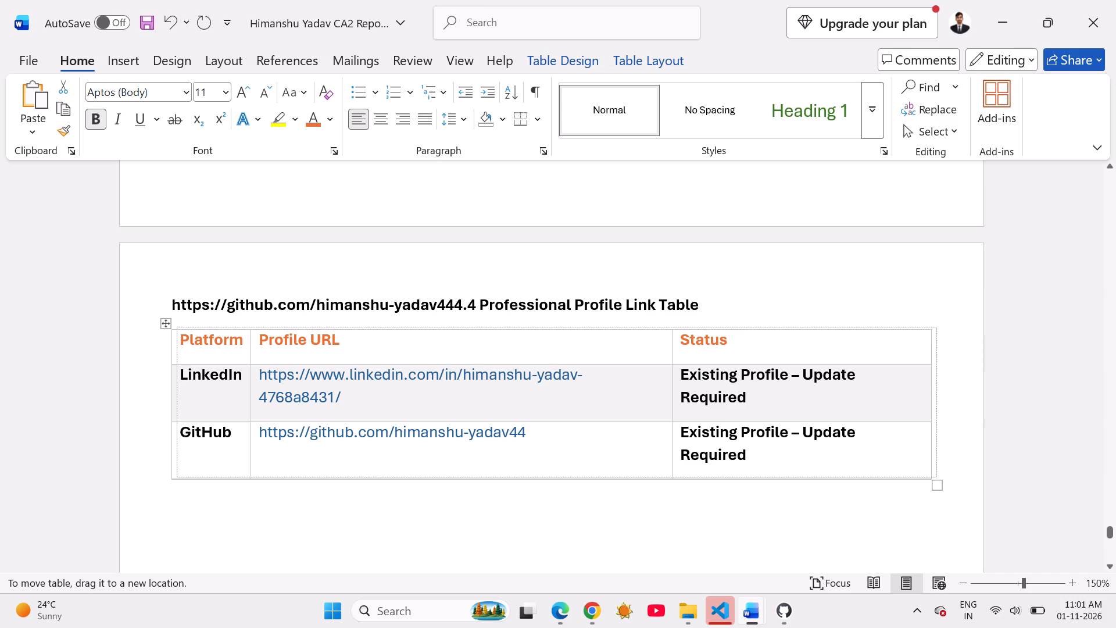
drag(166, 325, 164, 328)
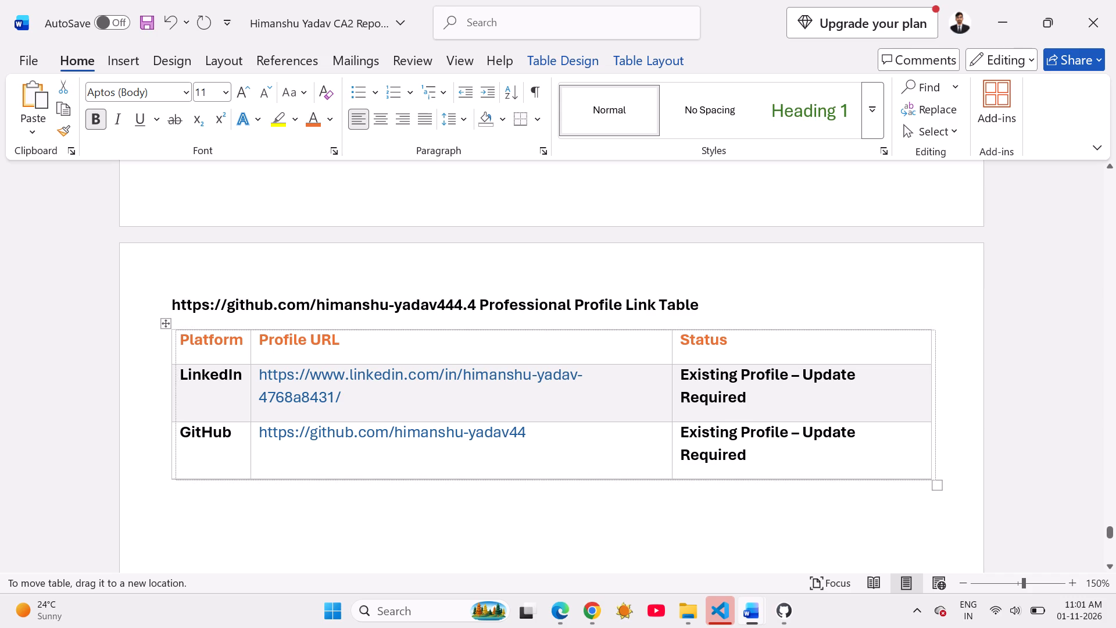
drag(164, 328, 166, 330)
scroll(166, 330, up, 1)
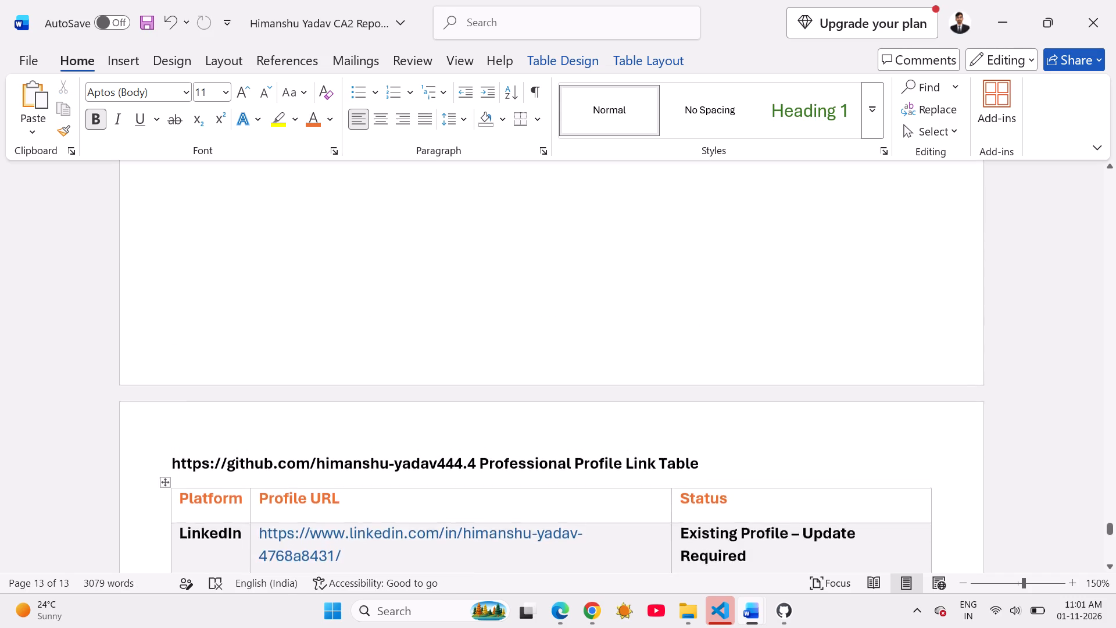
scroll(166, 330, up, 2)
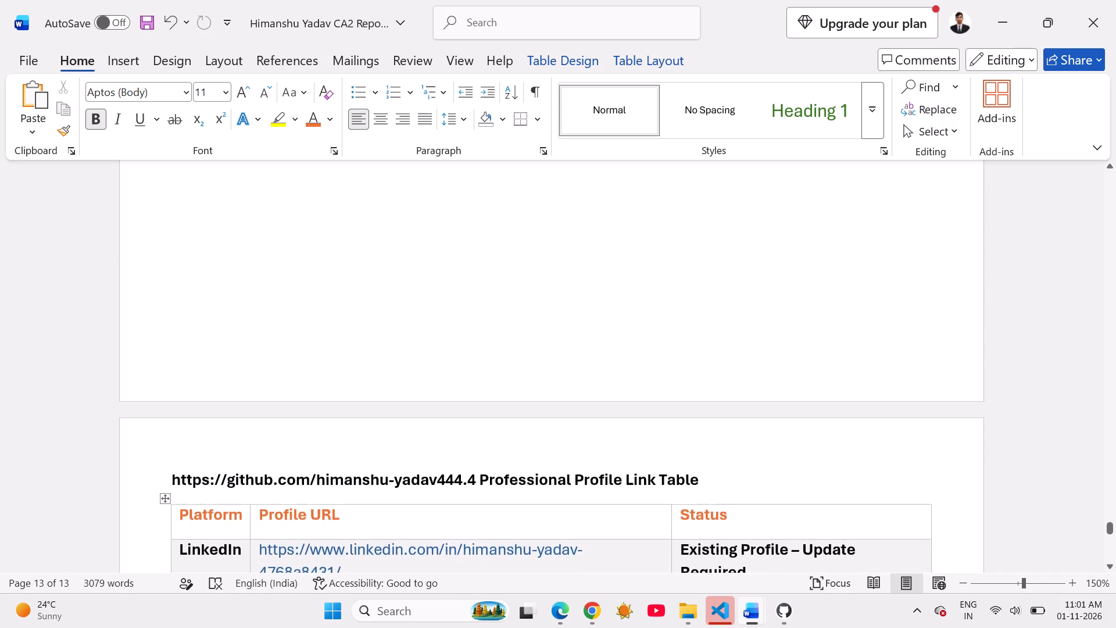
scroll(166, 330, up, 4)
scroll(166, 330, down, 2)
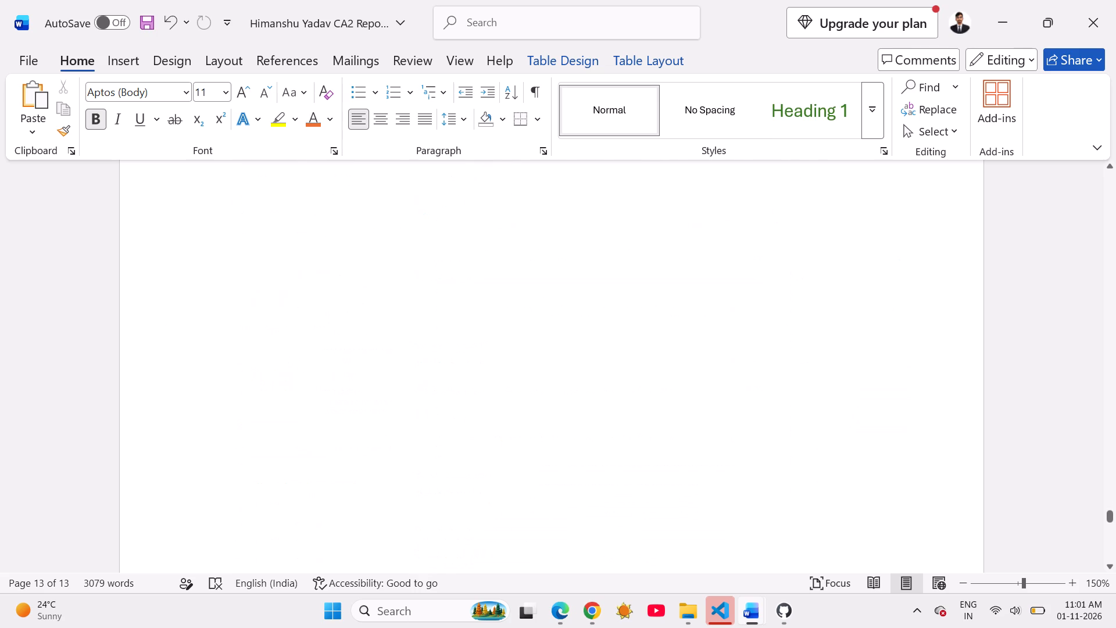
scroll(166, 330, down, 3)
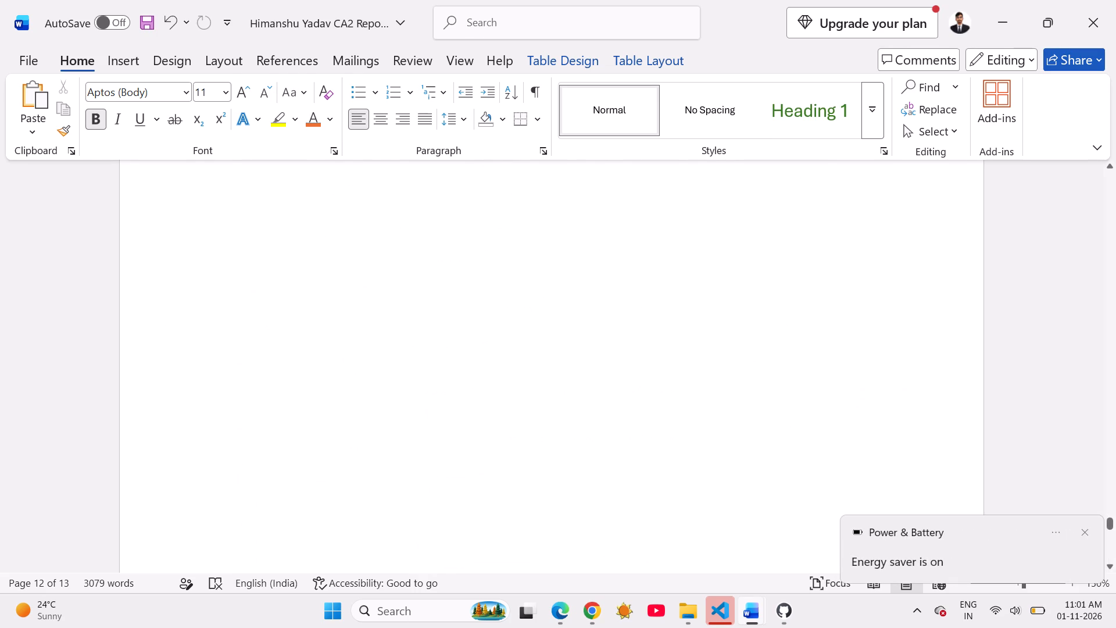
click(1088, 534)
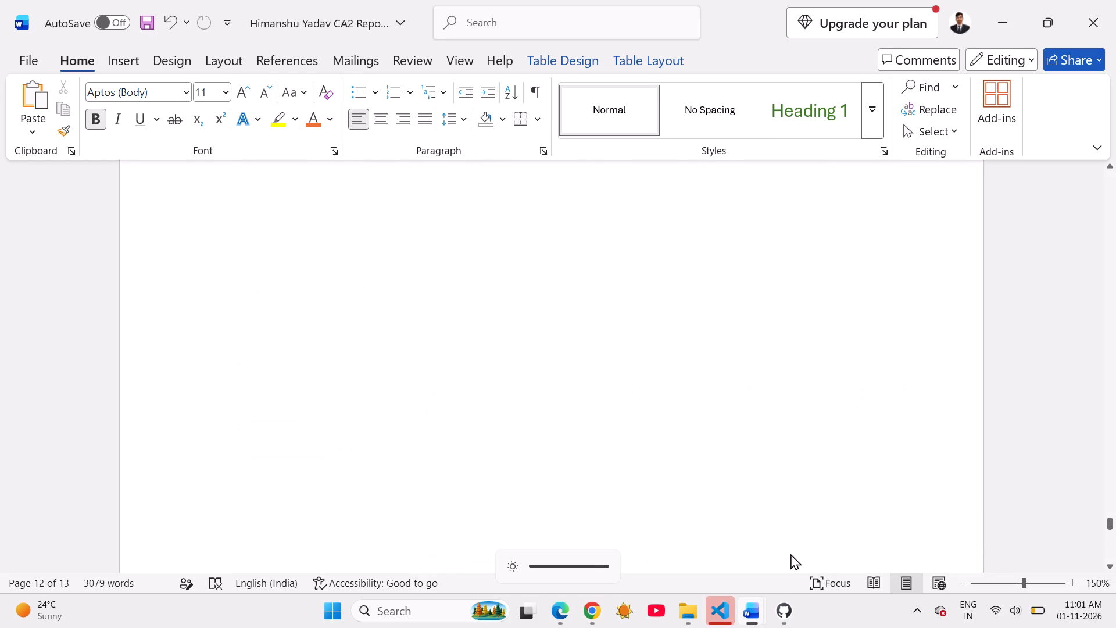
Move the Platform / Profile URL / Status table from the last page to directly below the GitHub profile screenshot.
scroll(496, 447, down, 2)
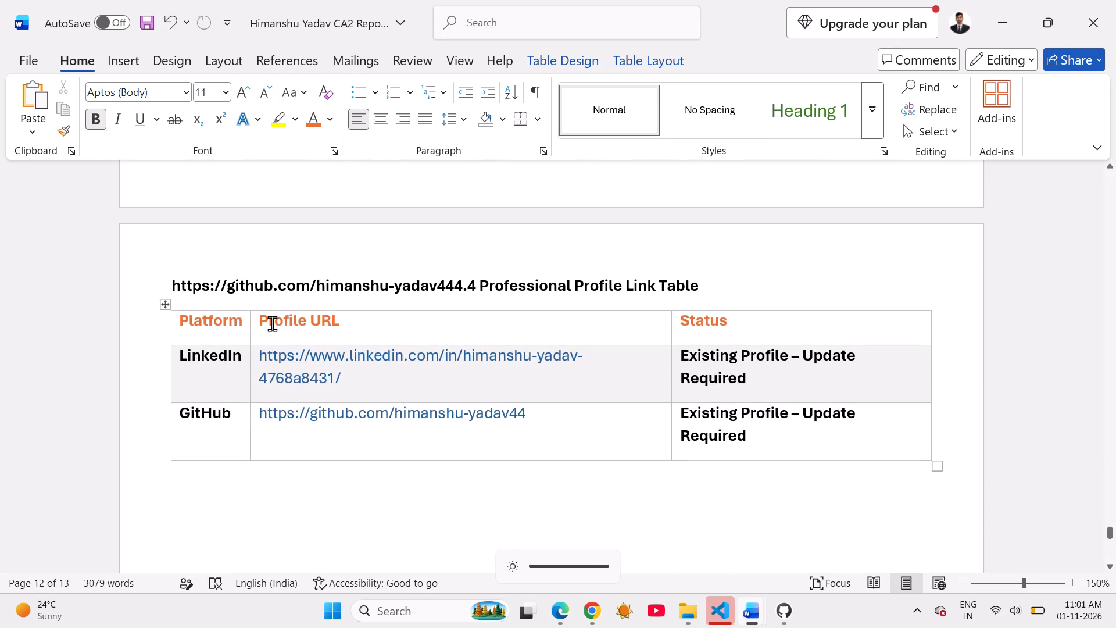
drag(164, 302, 141, 187)
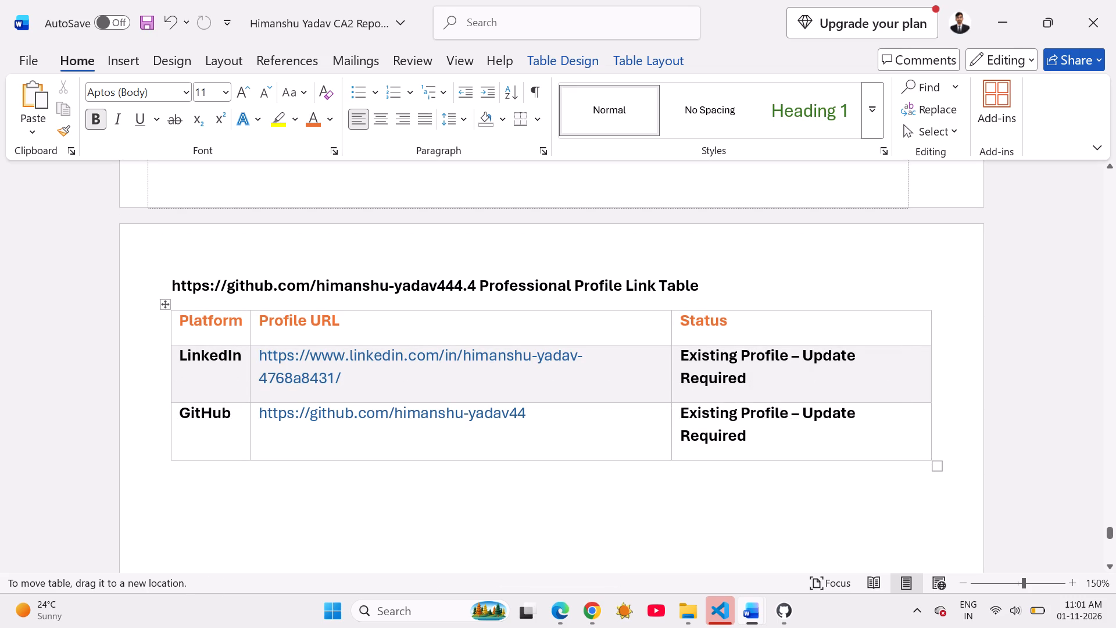
drag(141, 187, 152, 235)
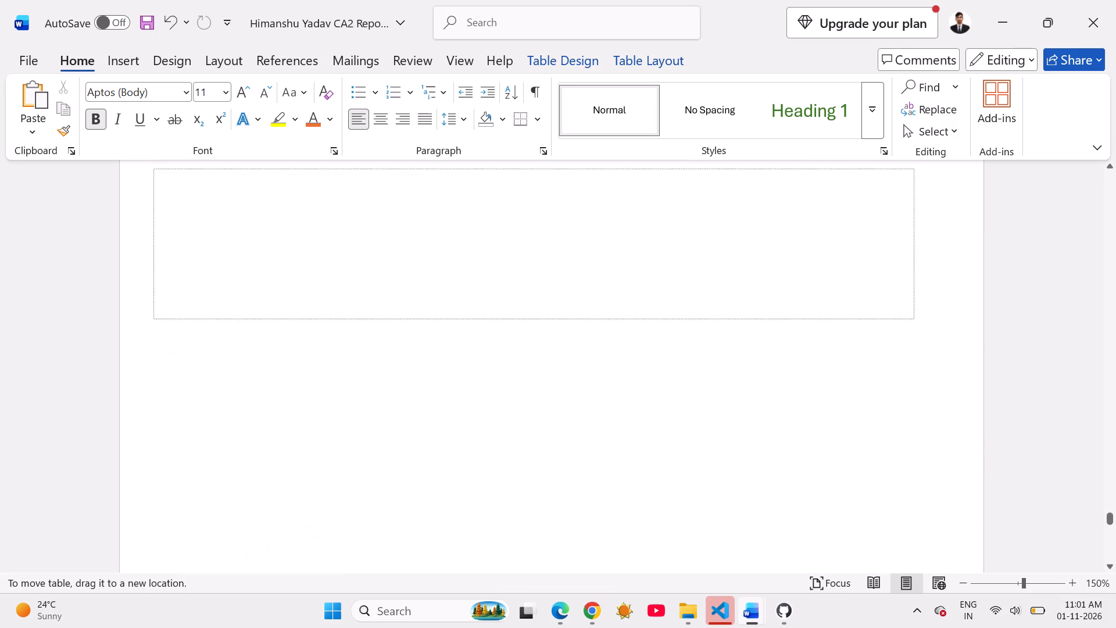
drag(152, 235, 182, 545)
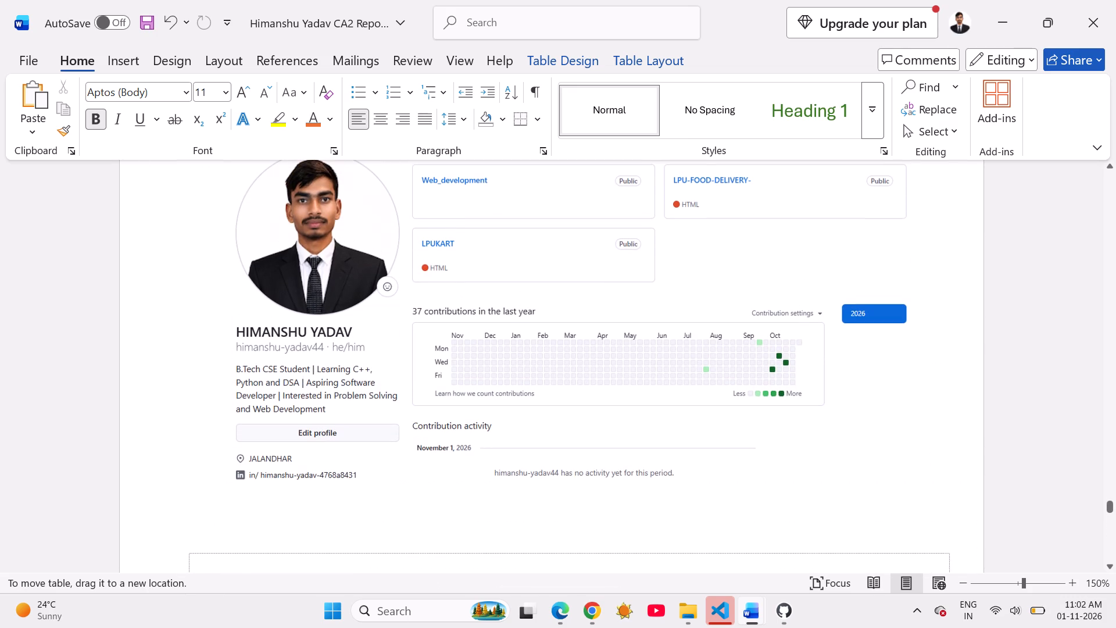
drag(182, 545, 153, 551)
scroll(267, 576, down, 5)
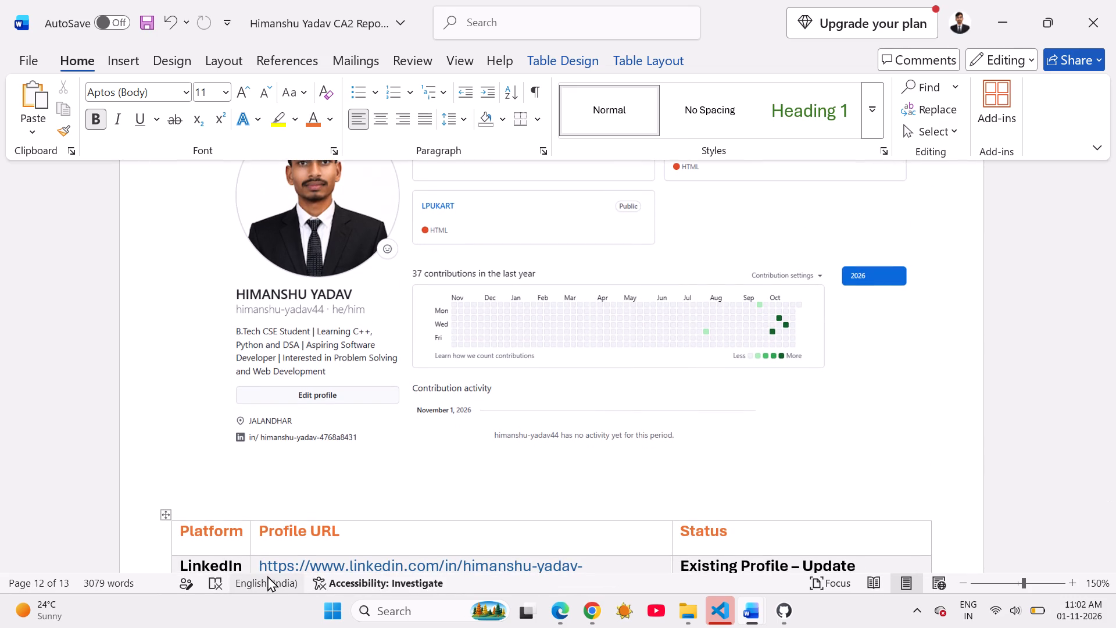
scroll(267, 527, down, 6)
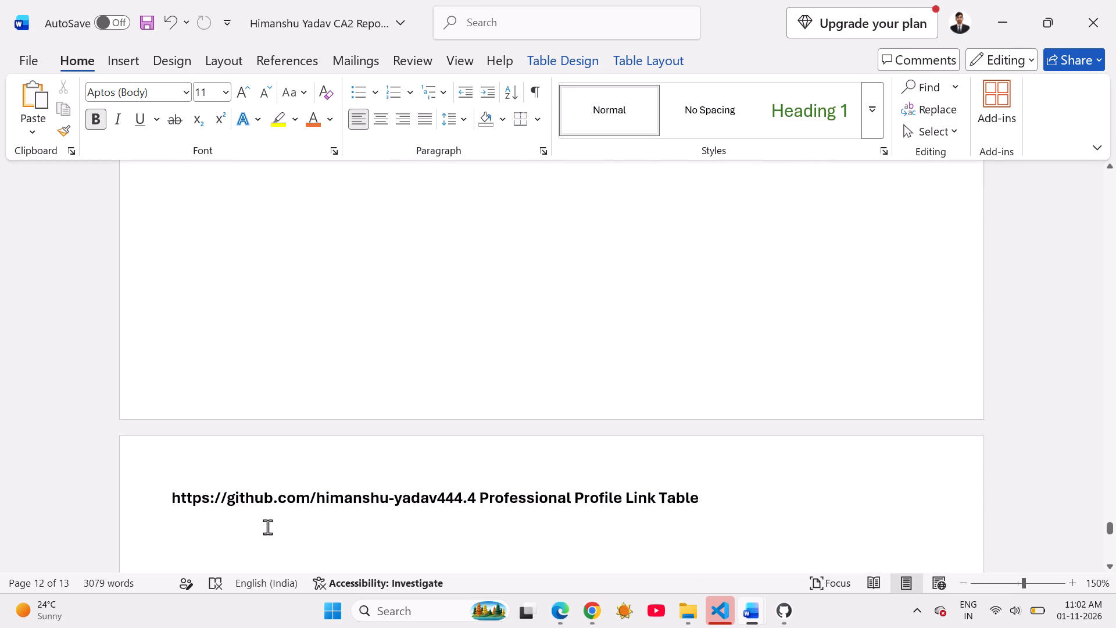
drag(707, 498, 176, 473)
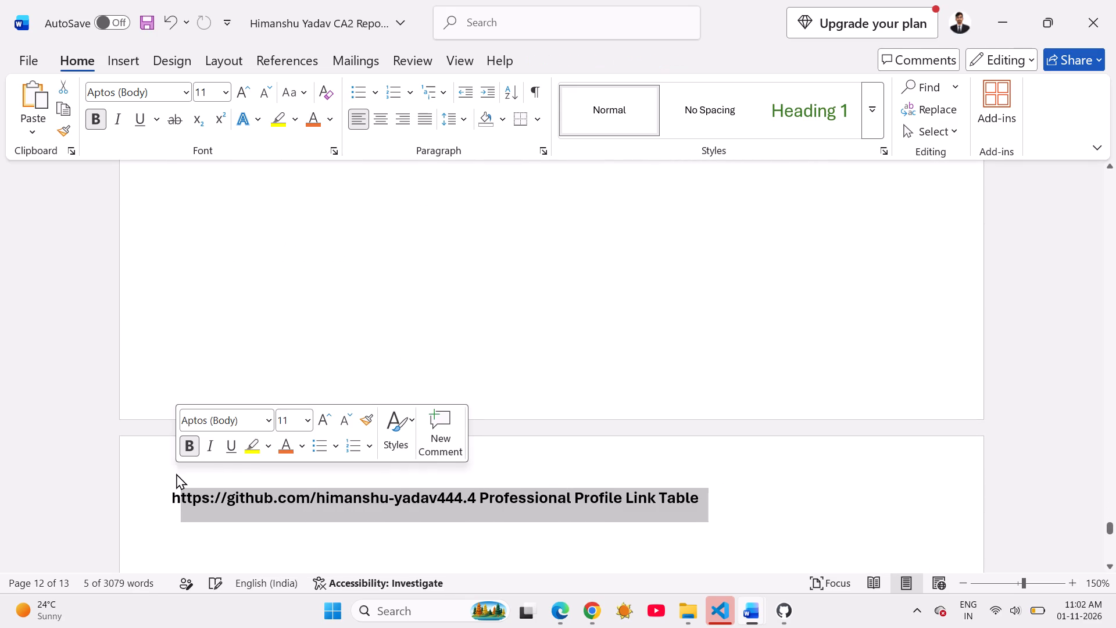
key(BackSpace)
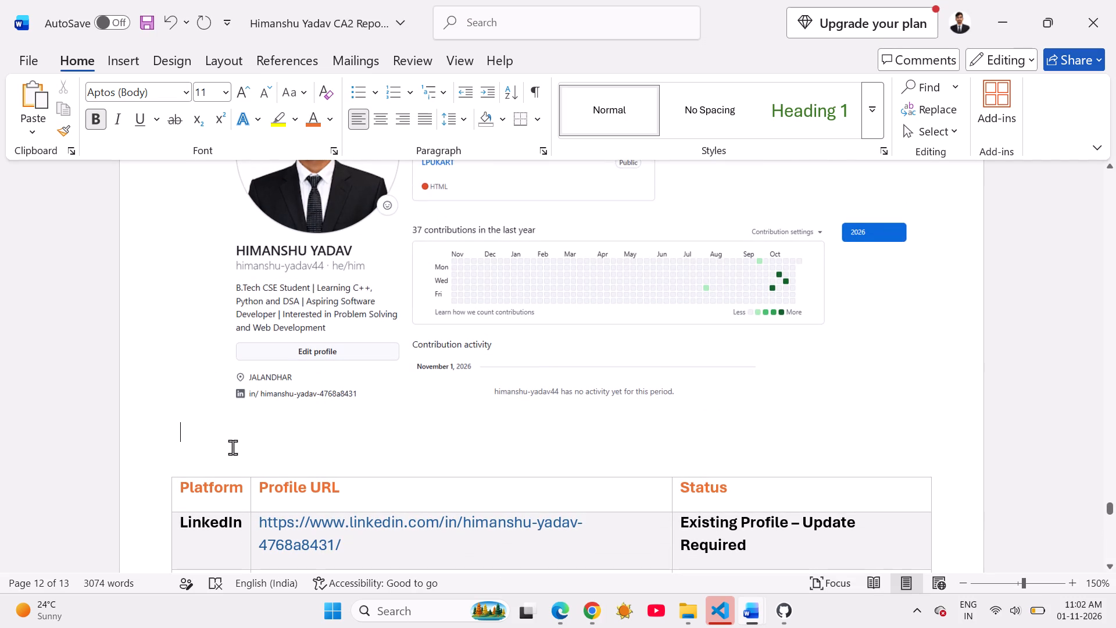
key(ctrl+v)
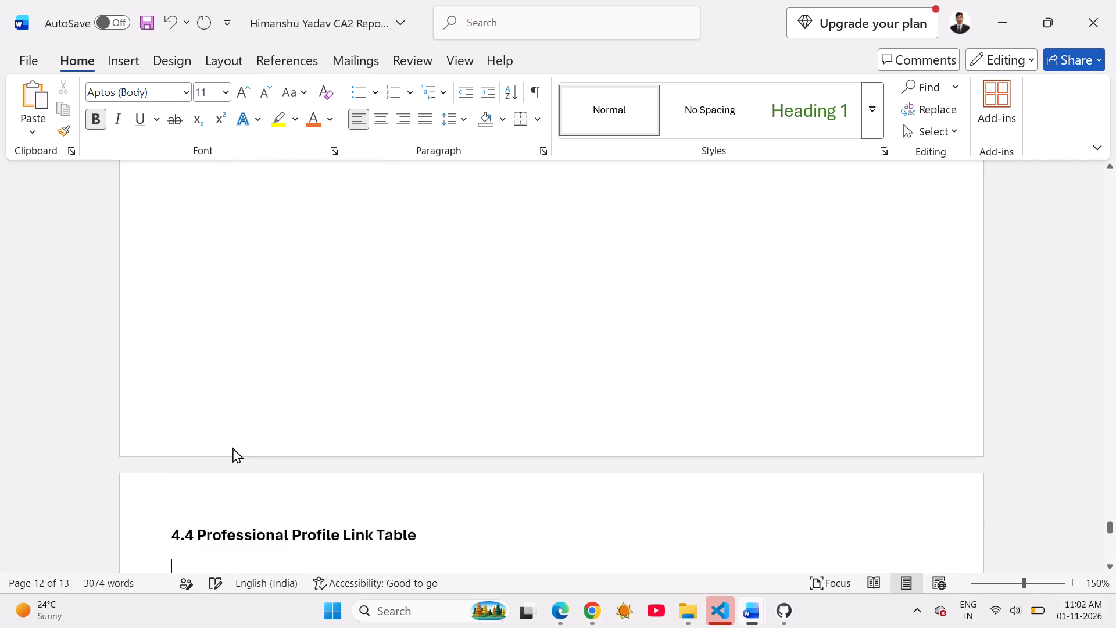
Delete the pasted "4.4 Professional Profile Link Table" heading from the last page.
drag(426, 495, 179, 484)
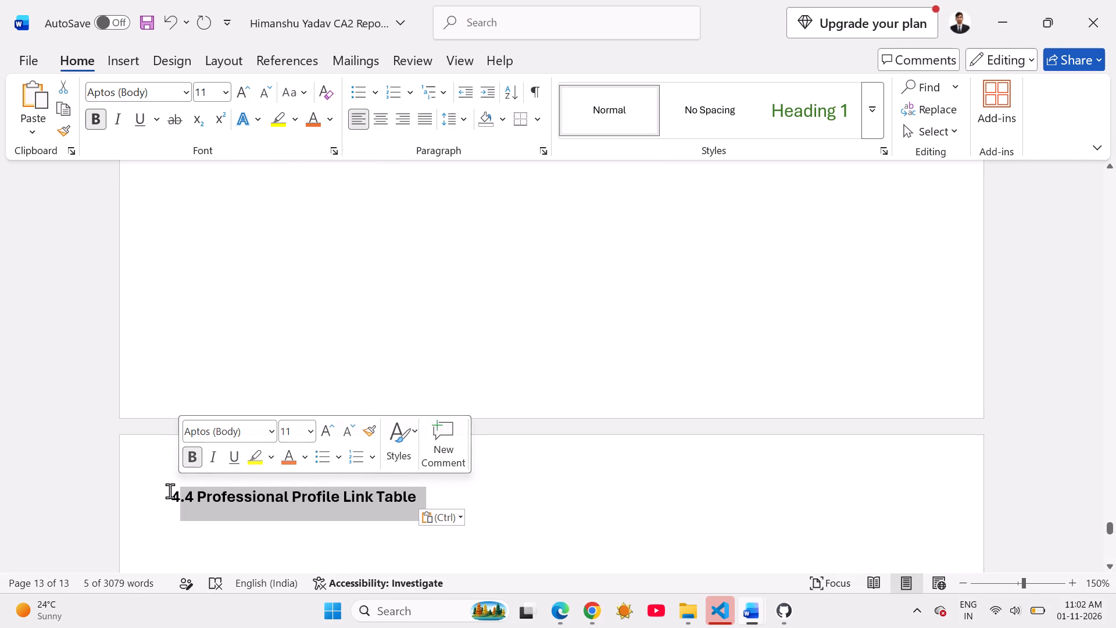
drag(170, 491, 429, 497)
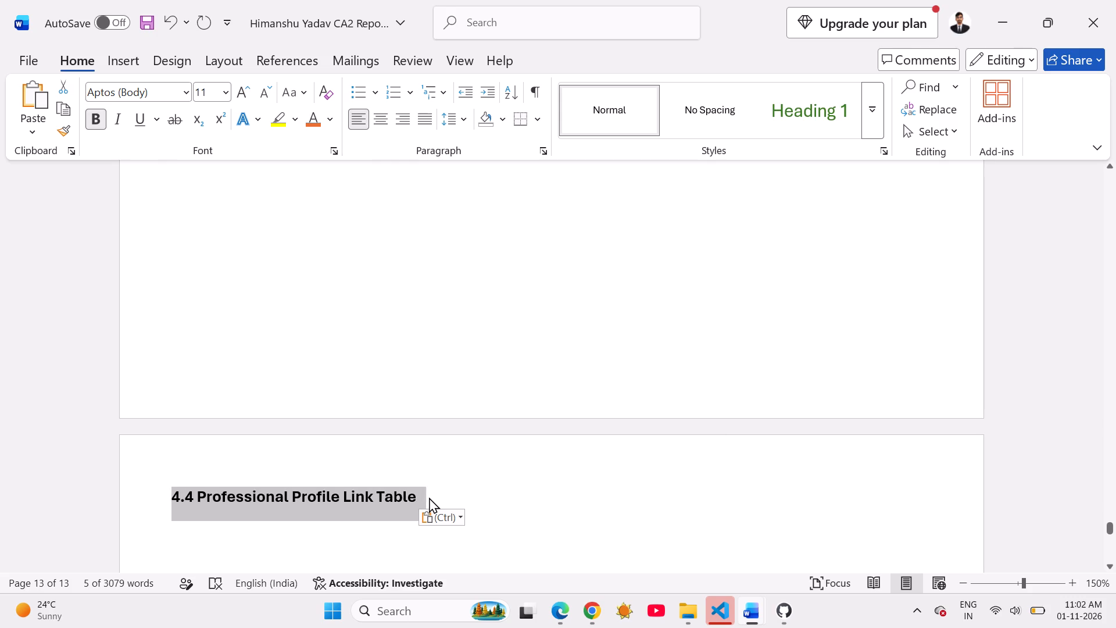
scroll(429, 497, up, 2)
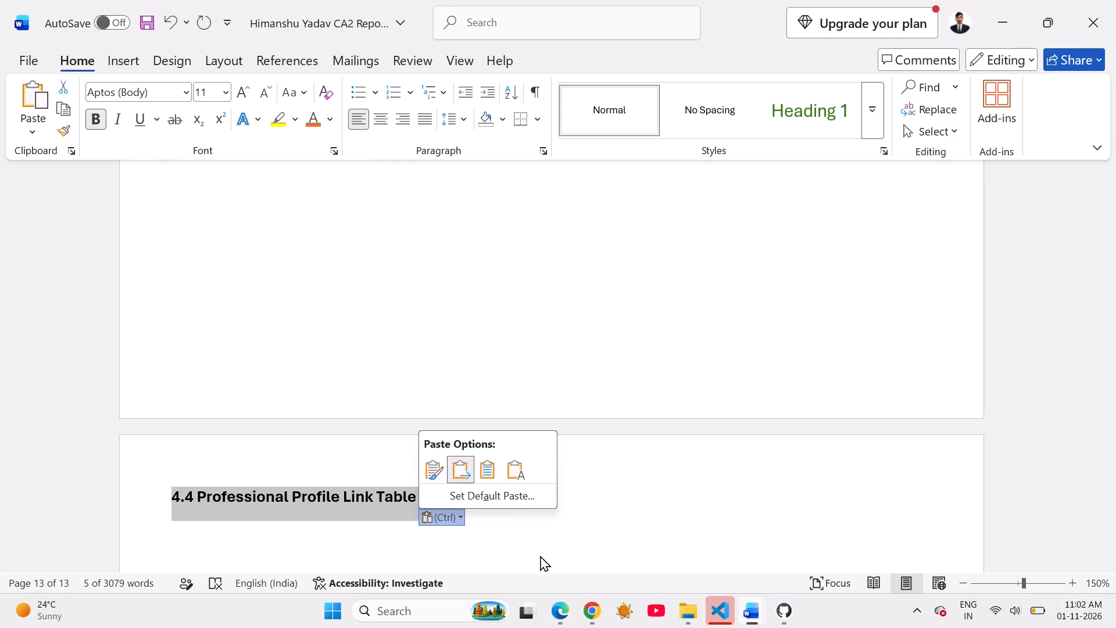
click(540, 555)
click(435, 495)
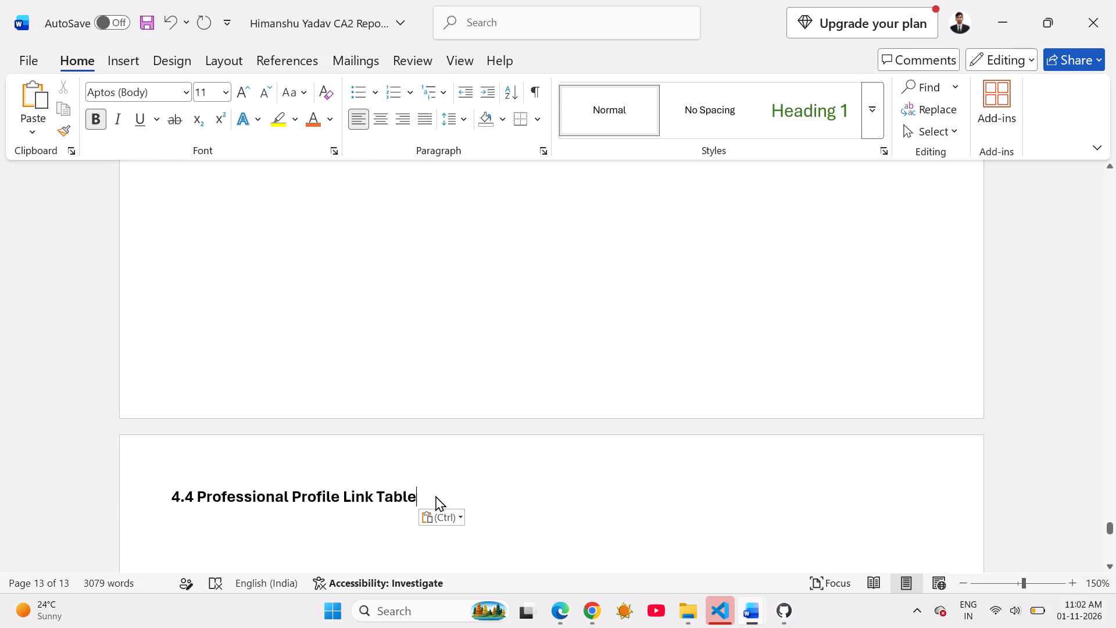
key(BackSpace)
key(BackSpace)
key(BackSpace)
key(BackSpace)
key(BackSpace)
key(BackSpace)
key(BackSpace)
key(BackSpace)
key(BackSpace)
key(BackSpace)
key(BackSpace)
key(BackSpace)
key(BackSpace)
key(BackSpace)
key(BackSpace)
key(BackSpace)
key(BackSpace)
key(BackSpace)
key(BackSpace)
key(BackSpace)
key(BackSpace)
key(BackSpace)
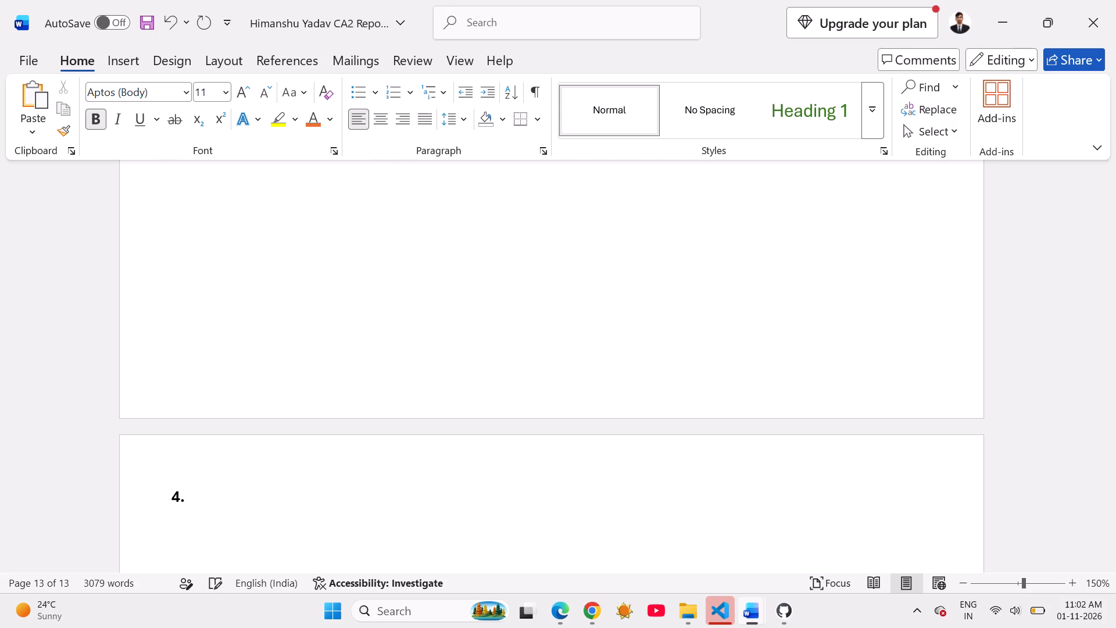
Try to add a new line at the GitHub profile screenshot and paste the 4.4 heading there.
scroll(251, 337, up, 1)
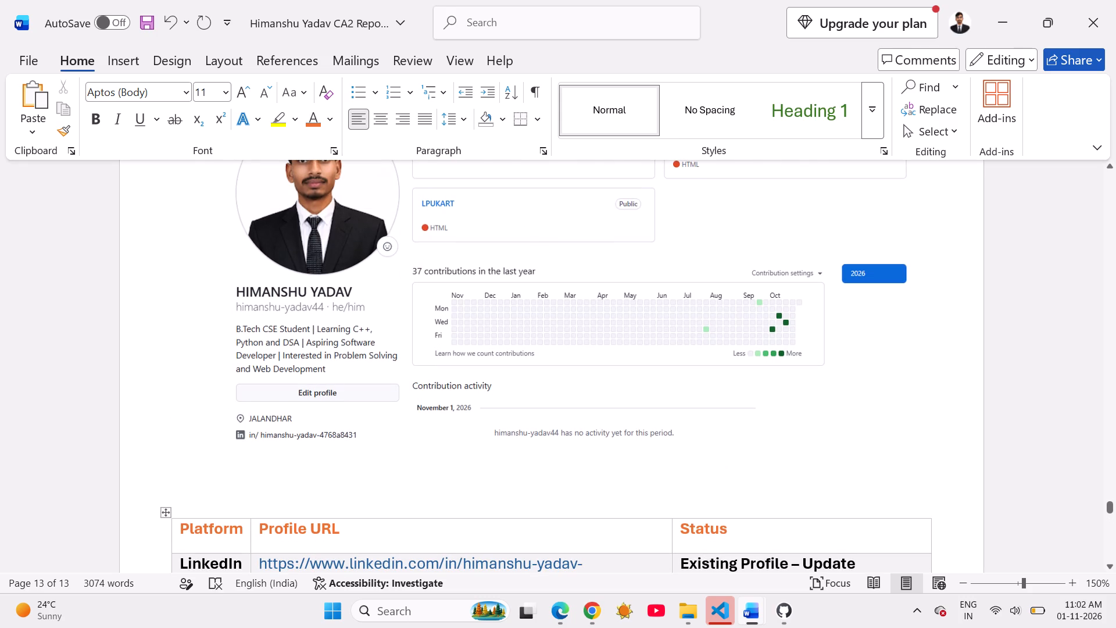
click(857, 364)
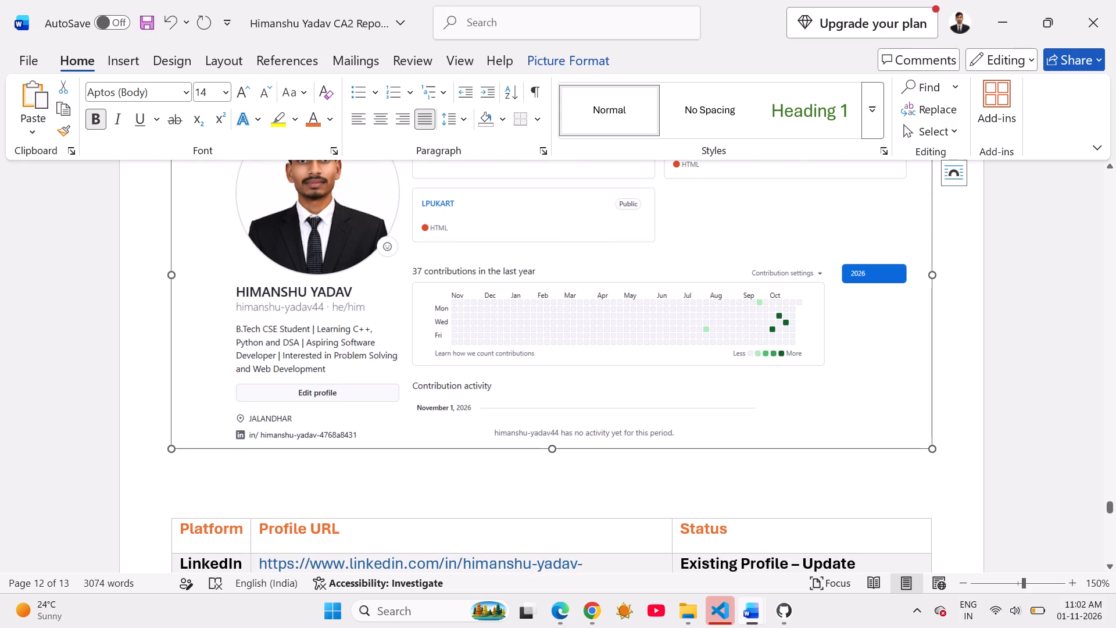
key(Return)
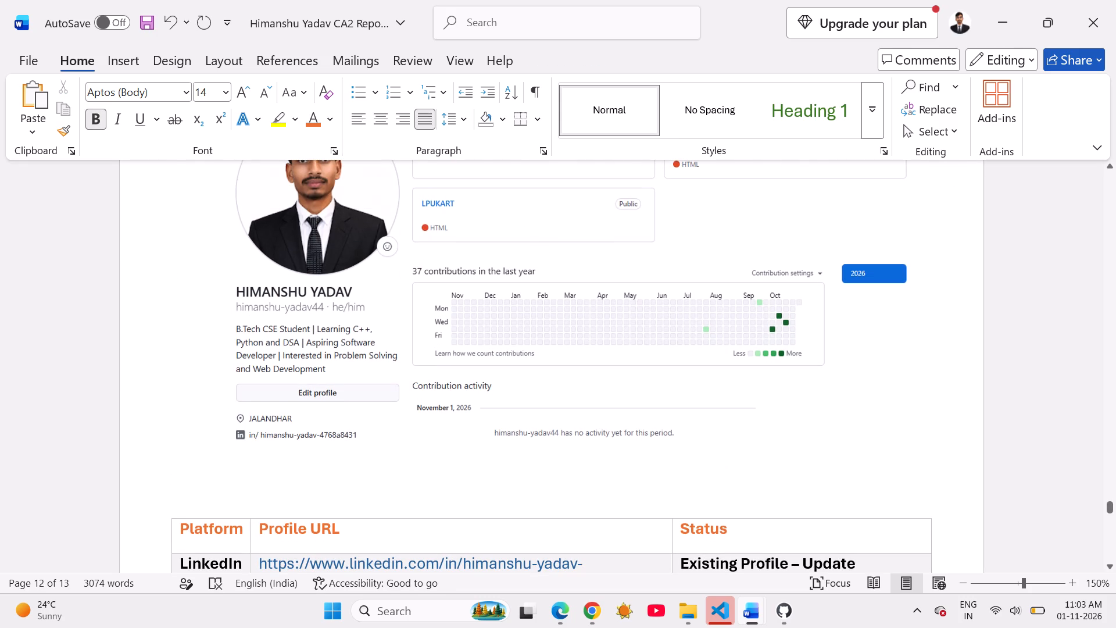
key(ctrl+c)
key(ctrl+c)
key(ctrl+v)
Paste the 4.4 heading again at the blank line just above the link table and check where it landed.
scroll(455, 441, down, 3)
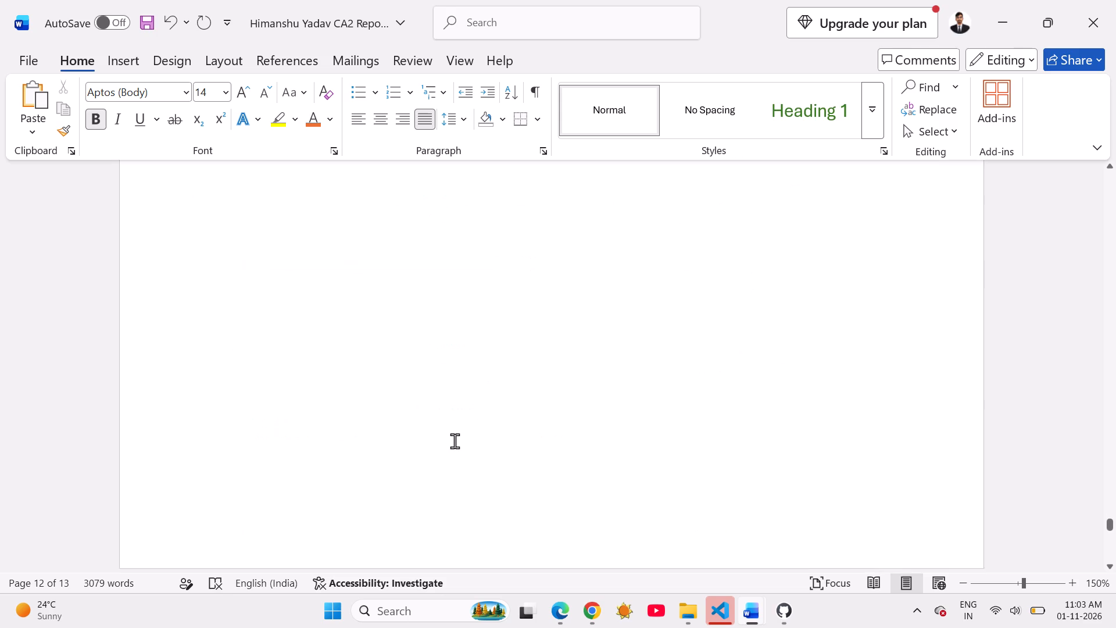
scroll(455, 441, up, 5)
scroll(455, 441, down, 1)
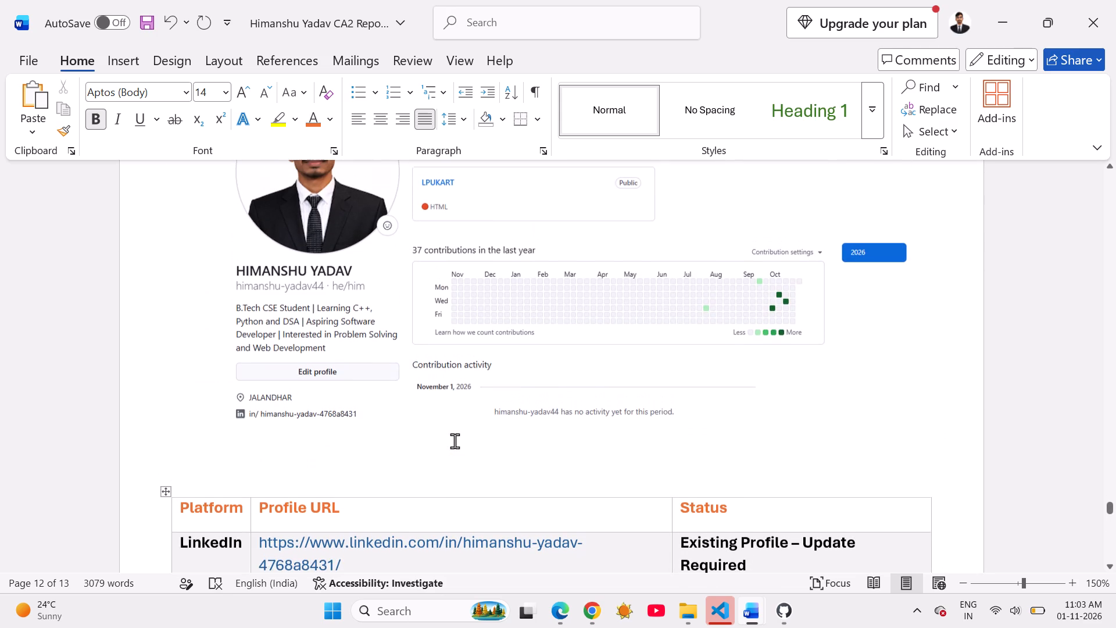
click(195, 449)
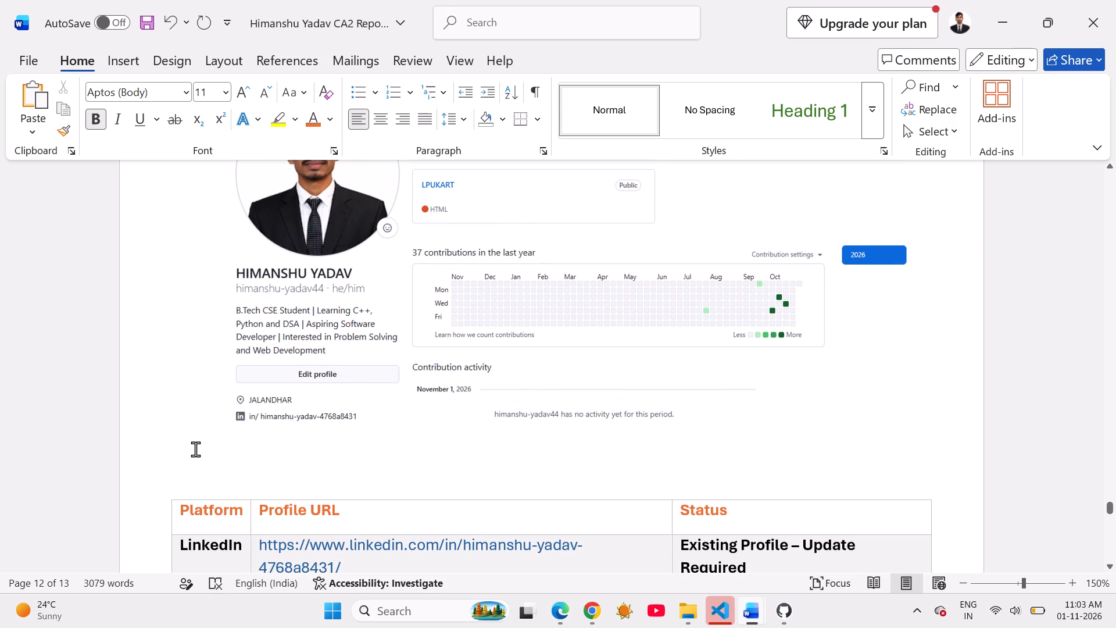
key(ctrl+v)
scroll(296, 485, up, 1)
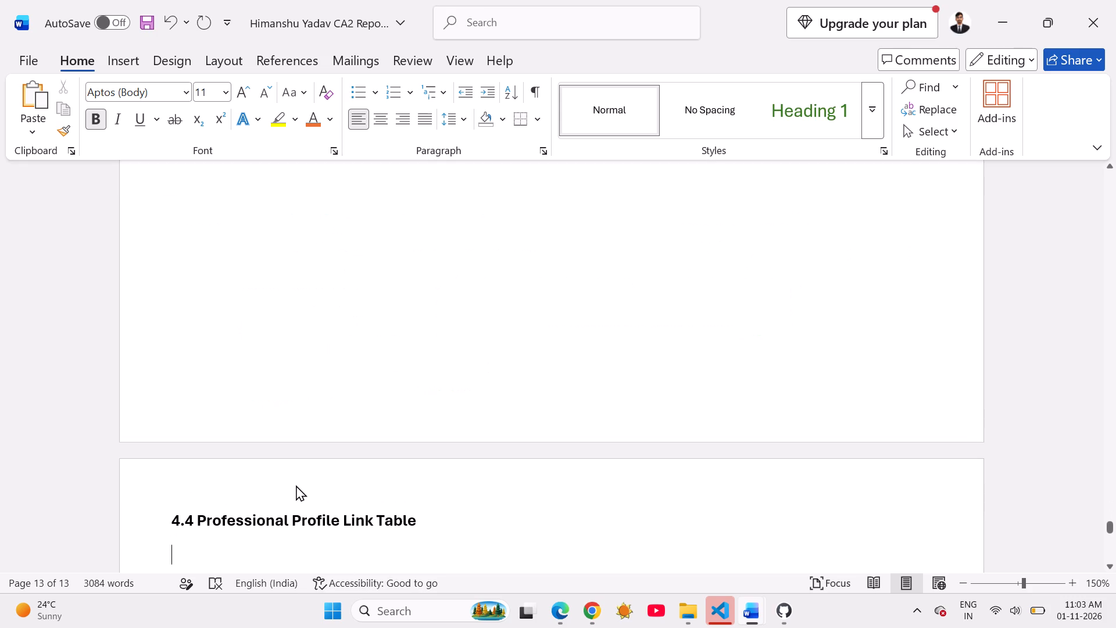
scroll(296, 485, up, 2)
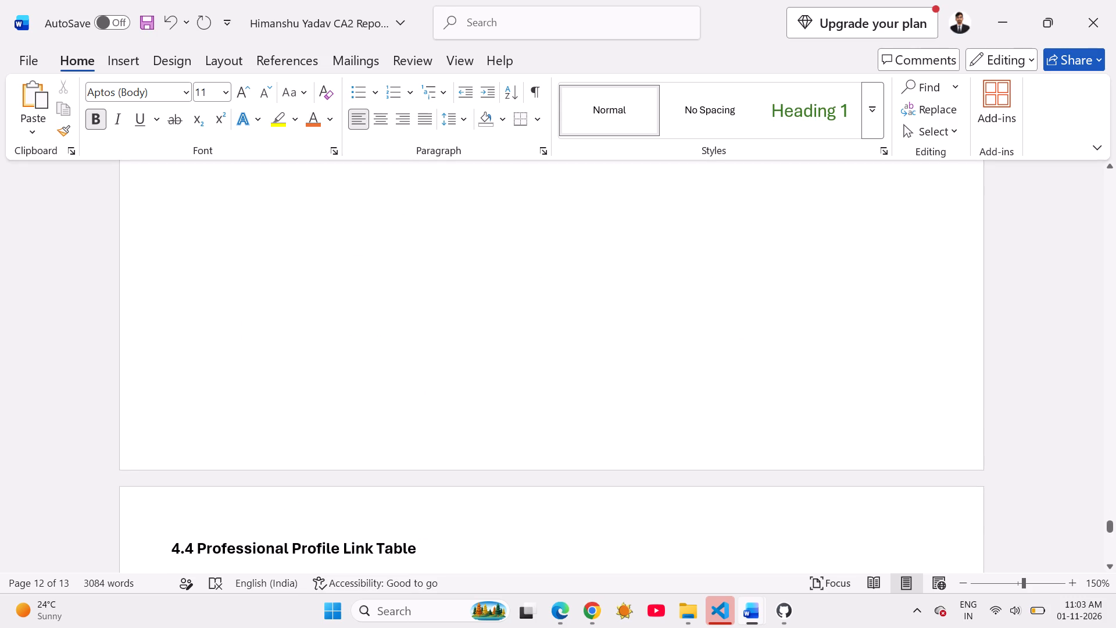
scroll(296, 485, up, 2)
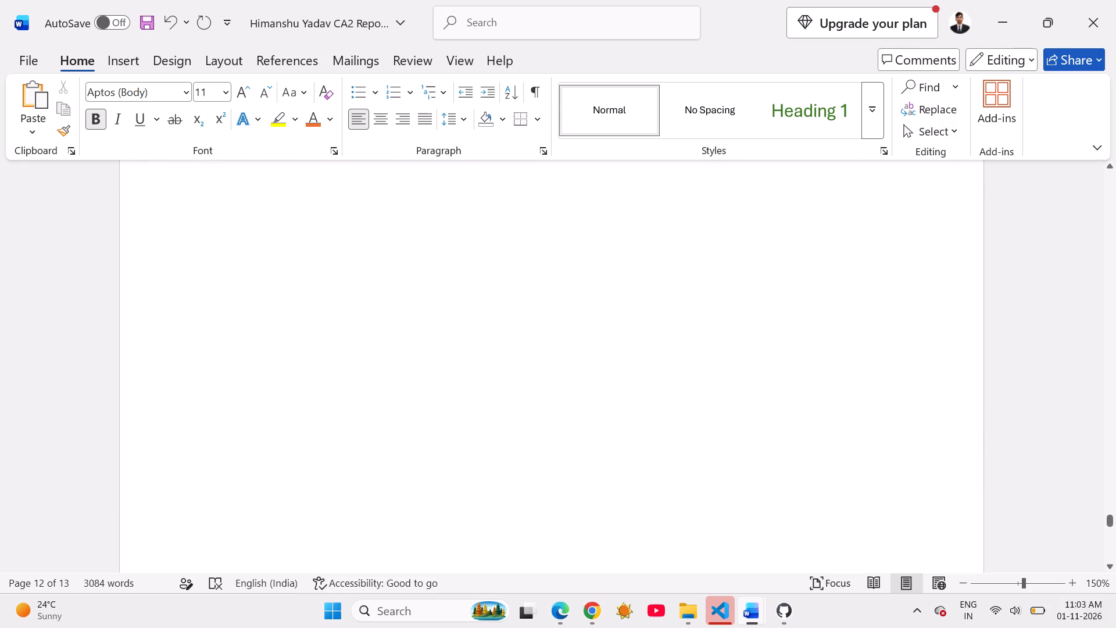
scroll(296, 485, down, 1)
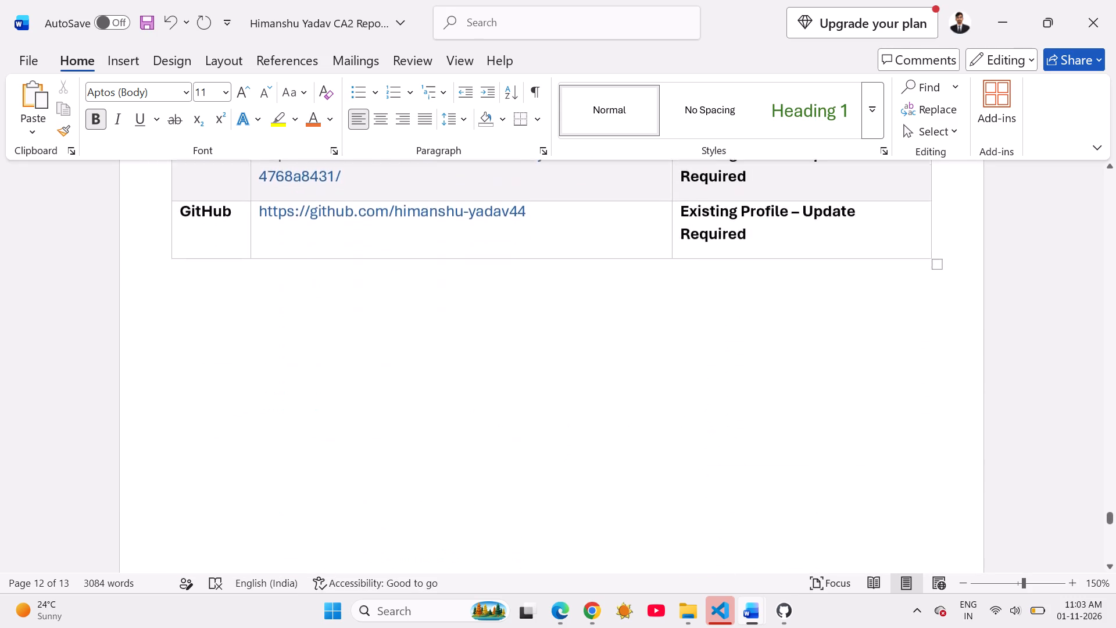
scroll(296, 485, down, 1)
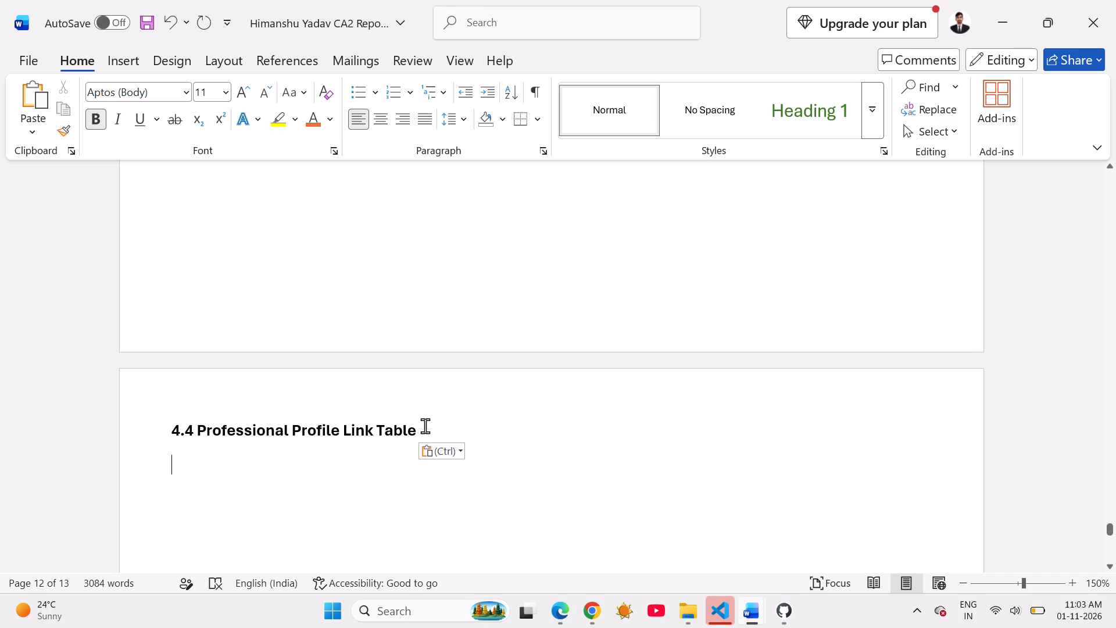
Add an empty line in the blank space between the GitHub screenshot and the link table.
drag(417, 429, 121, 423)
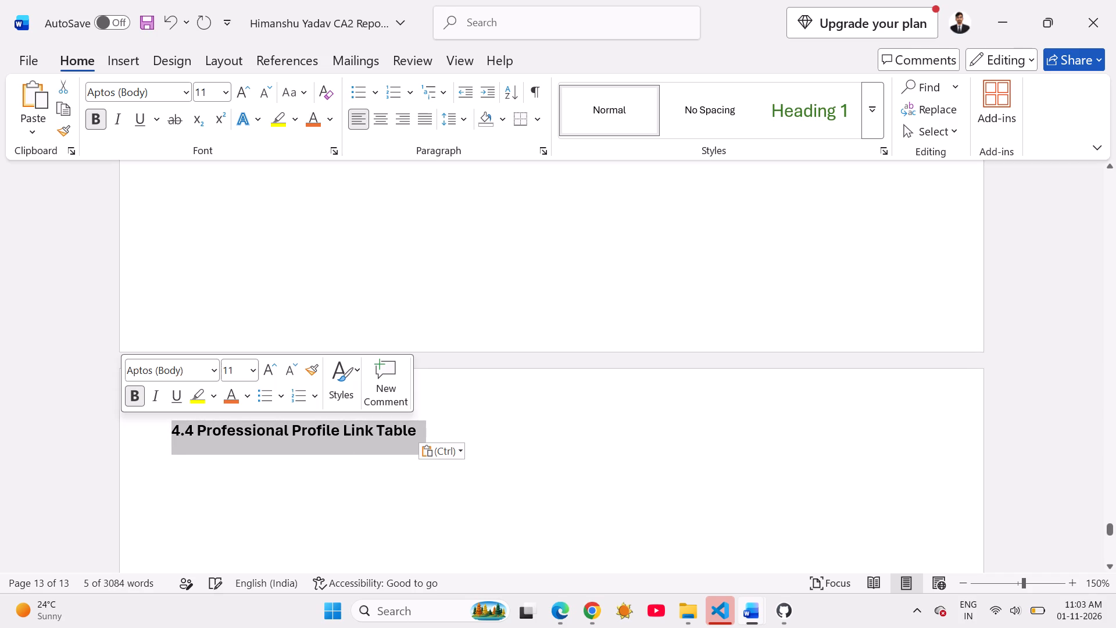
scroll(281, 285, up, 5)
scroll(281, 285, down, 1)
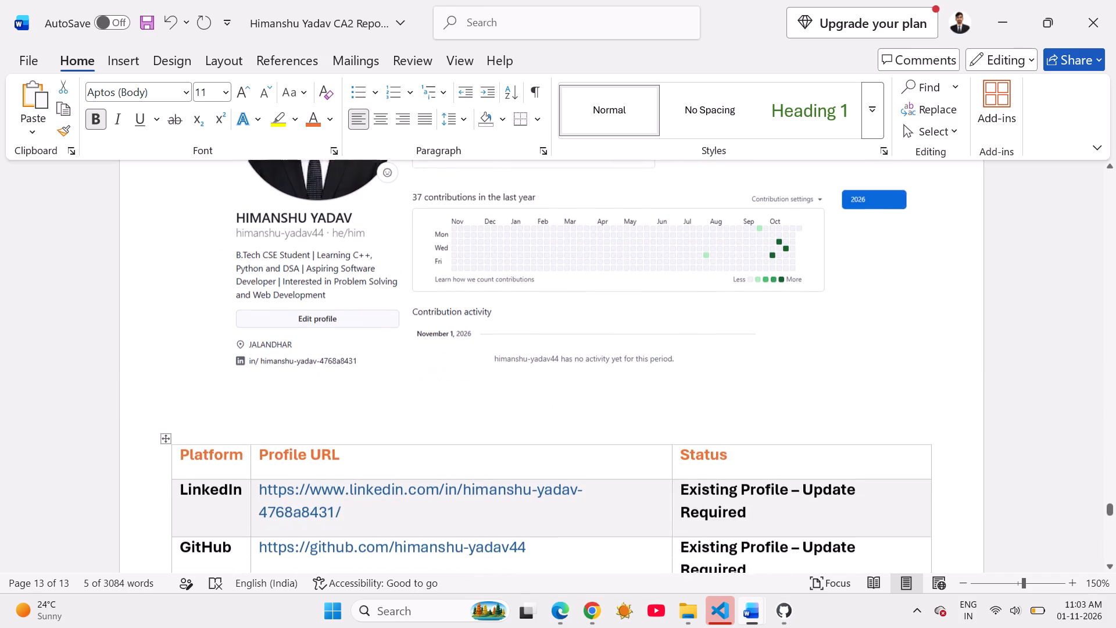
scroll(281, 285, down, 1)
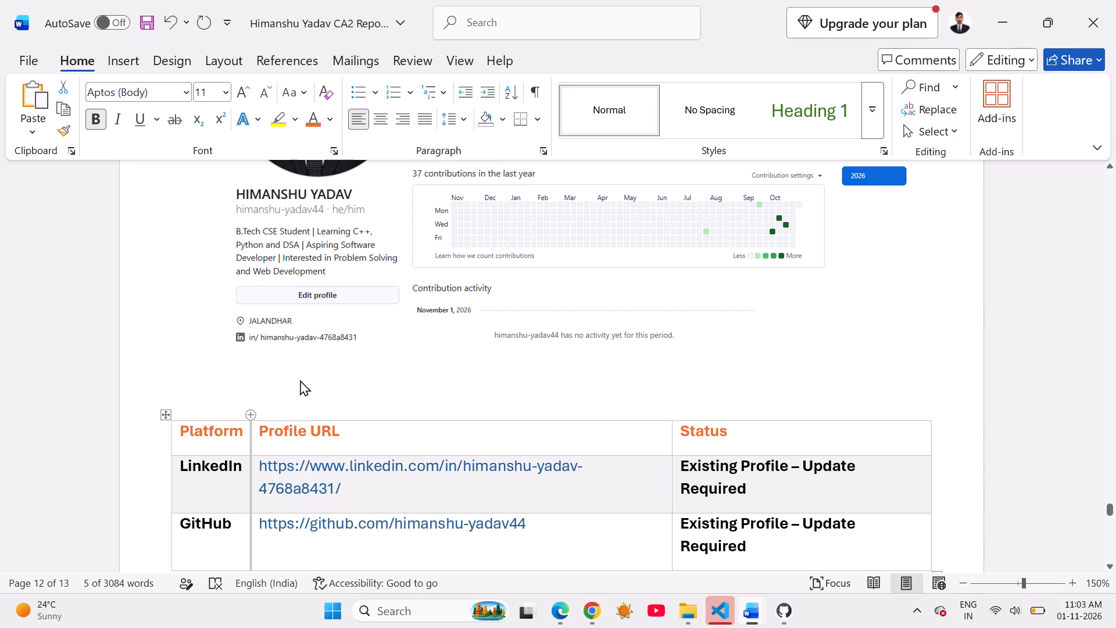
click(203, 379)
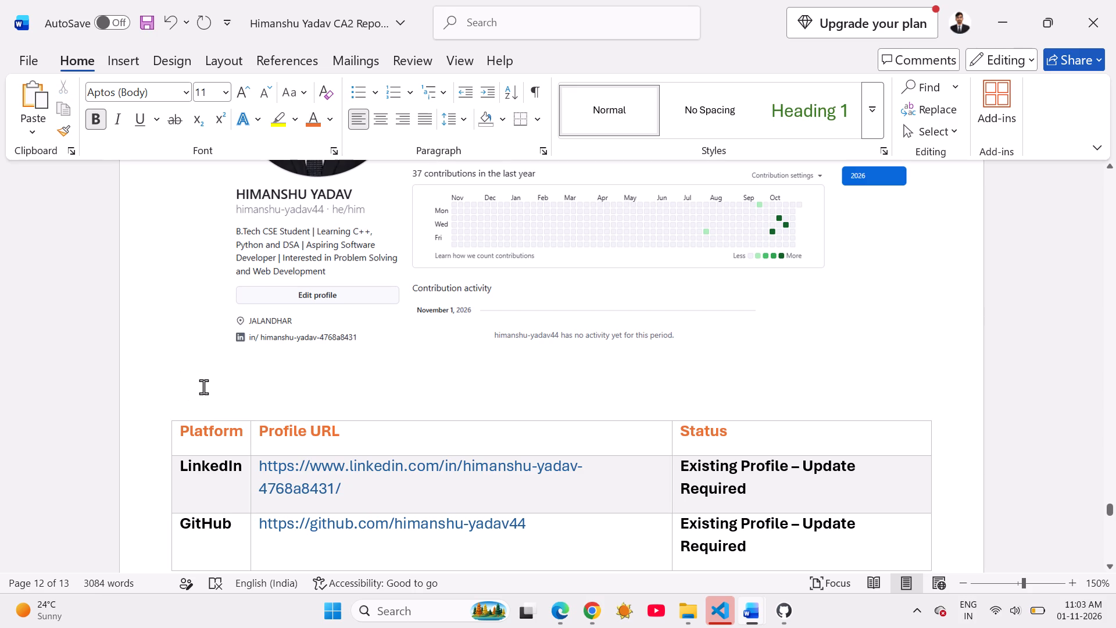
key(Return)
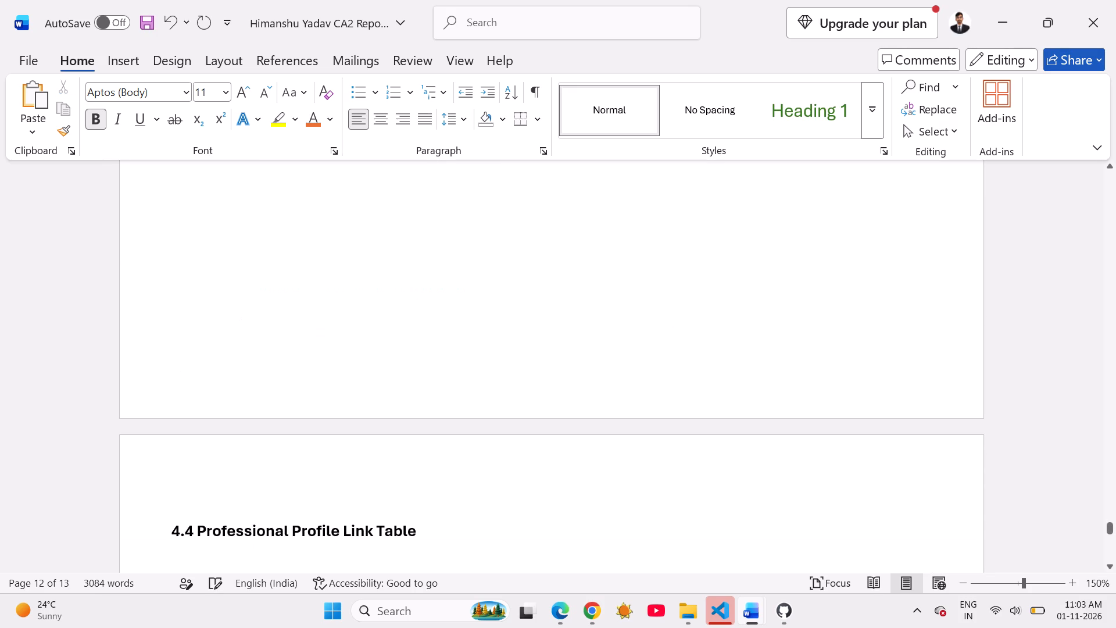
Move the profile link table further down the page to widen the gap below the GitHub profile screenshot.
scroll(151, 425, up, 3)
scroll(151, 425, down, 2)
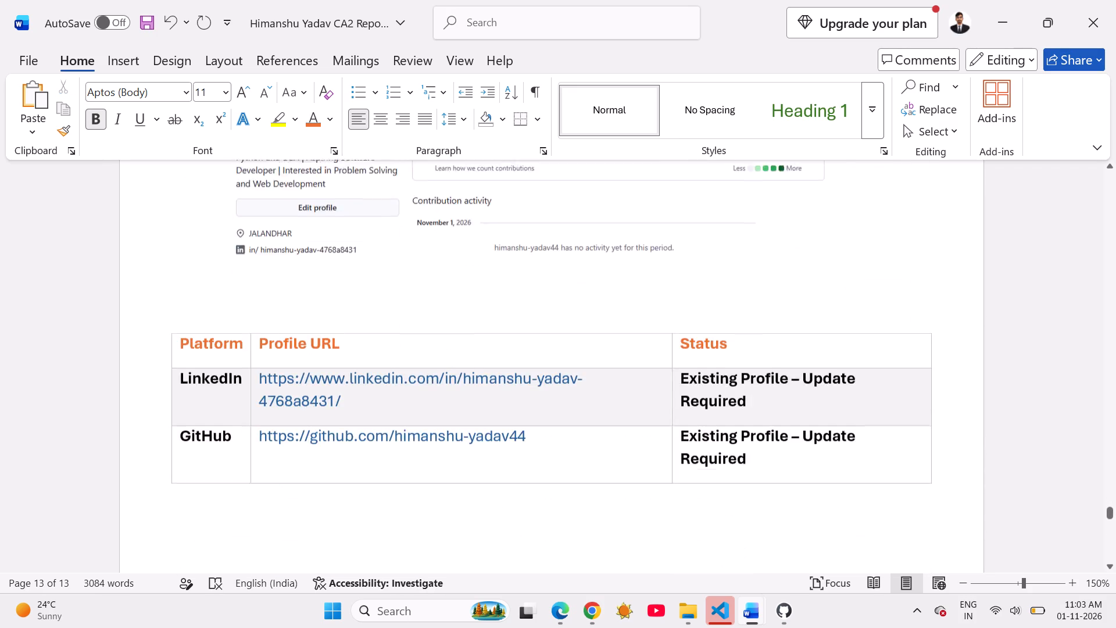
scroll(151, 425, down, 1)
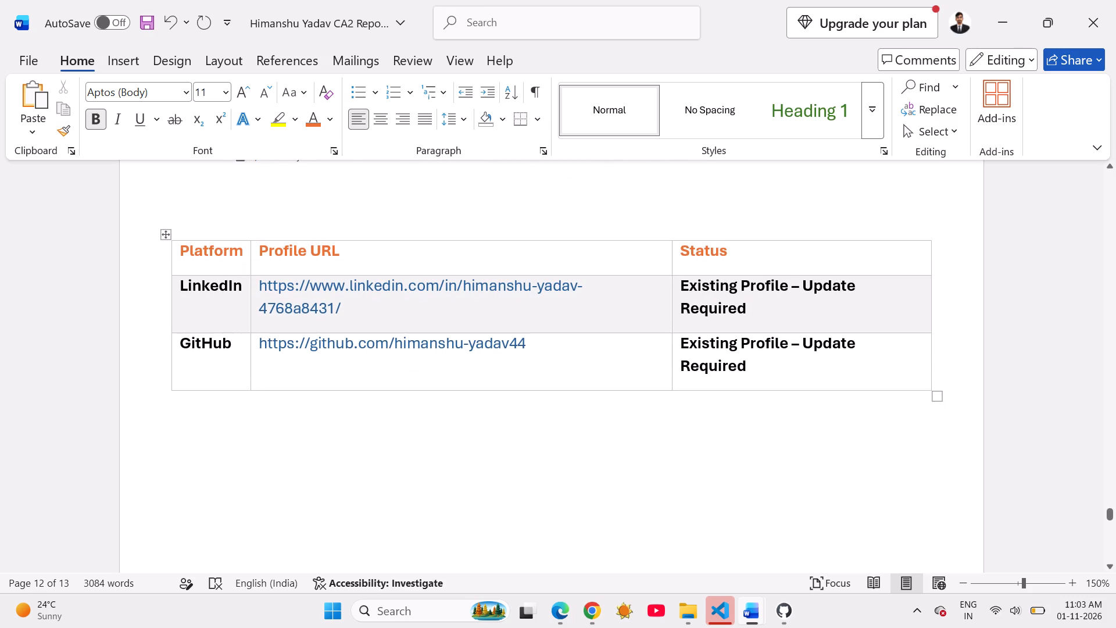
drag(167, 235, 159, 345)
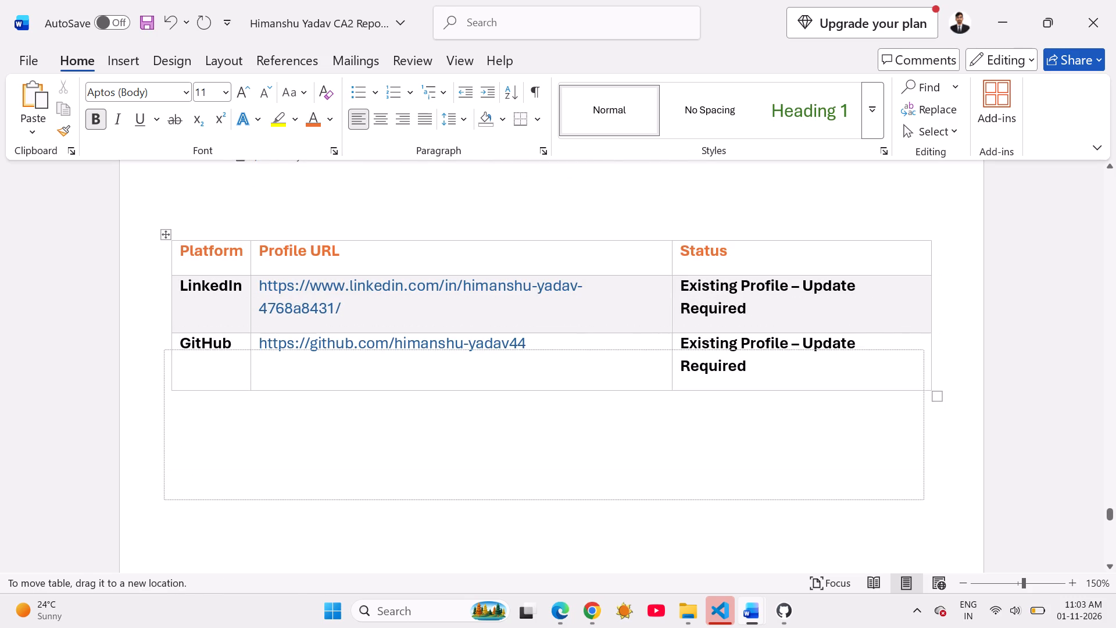
drag(159, 345, 162, 344)
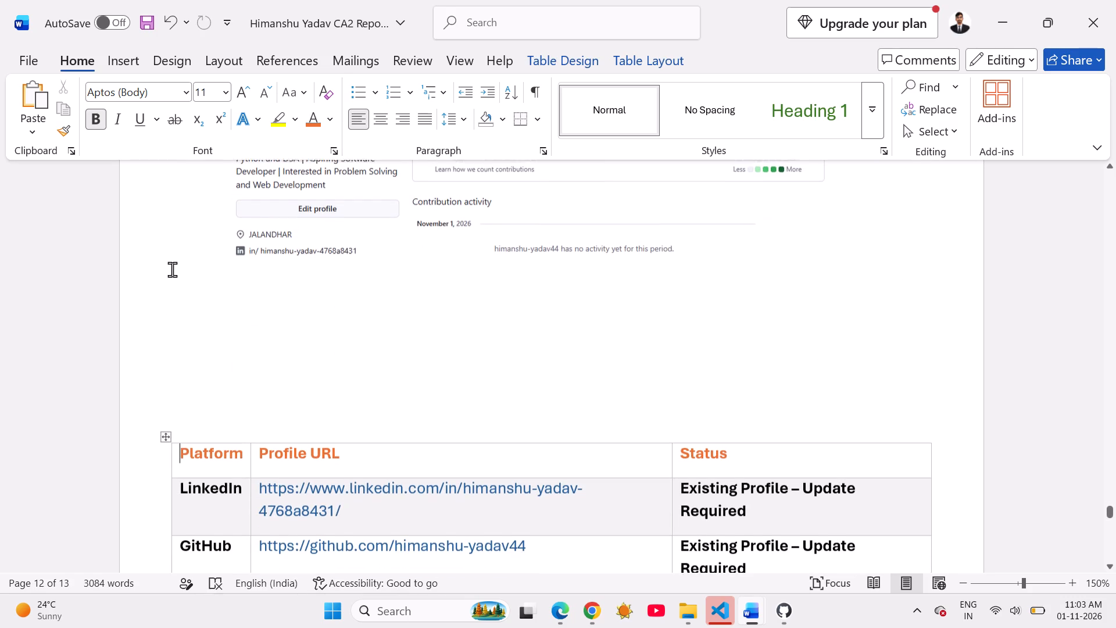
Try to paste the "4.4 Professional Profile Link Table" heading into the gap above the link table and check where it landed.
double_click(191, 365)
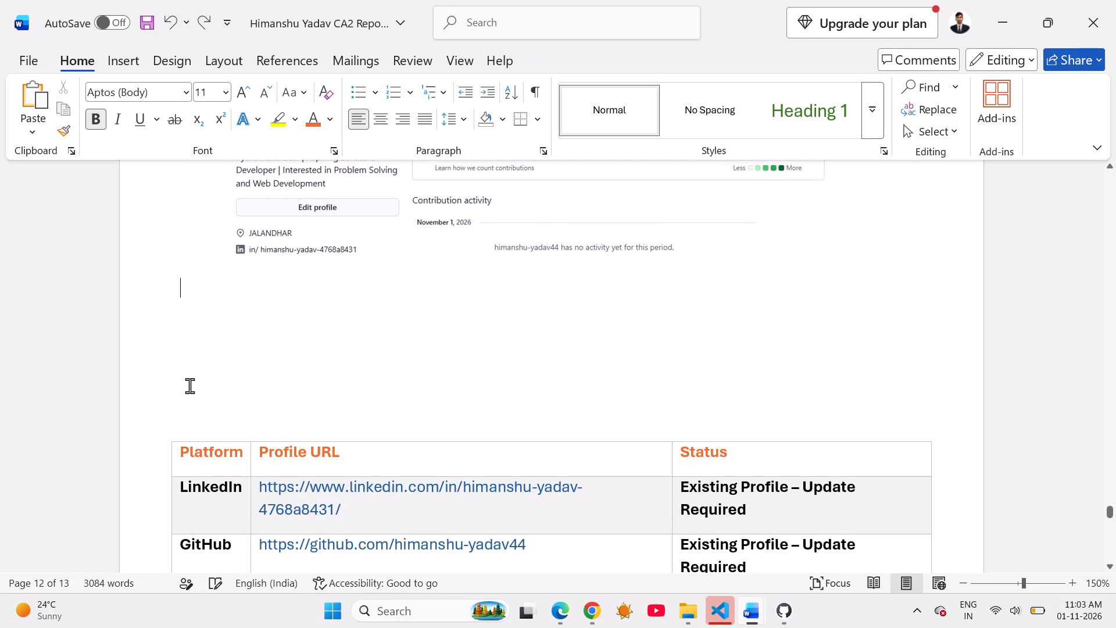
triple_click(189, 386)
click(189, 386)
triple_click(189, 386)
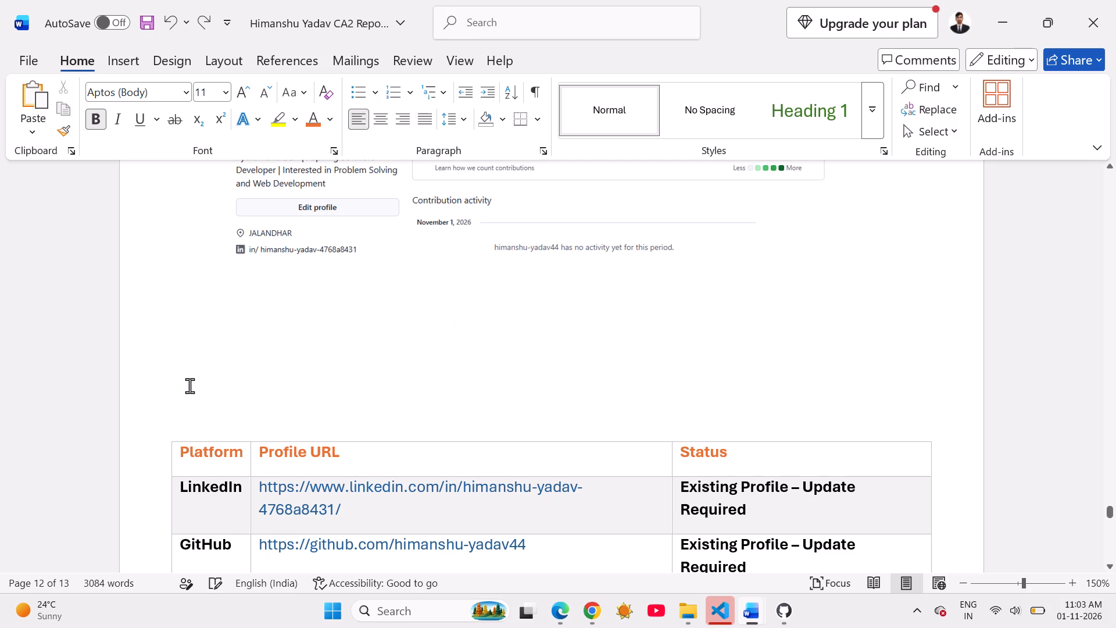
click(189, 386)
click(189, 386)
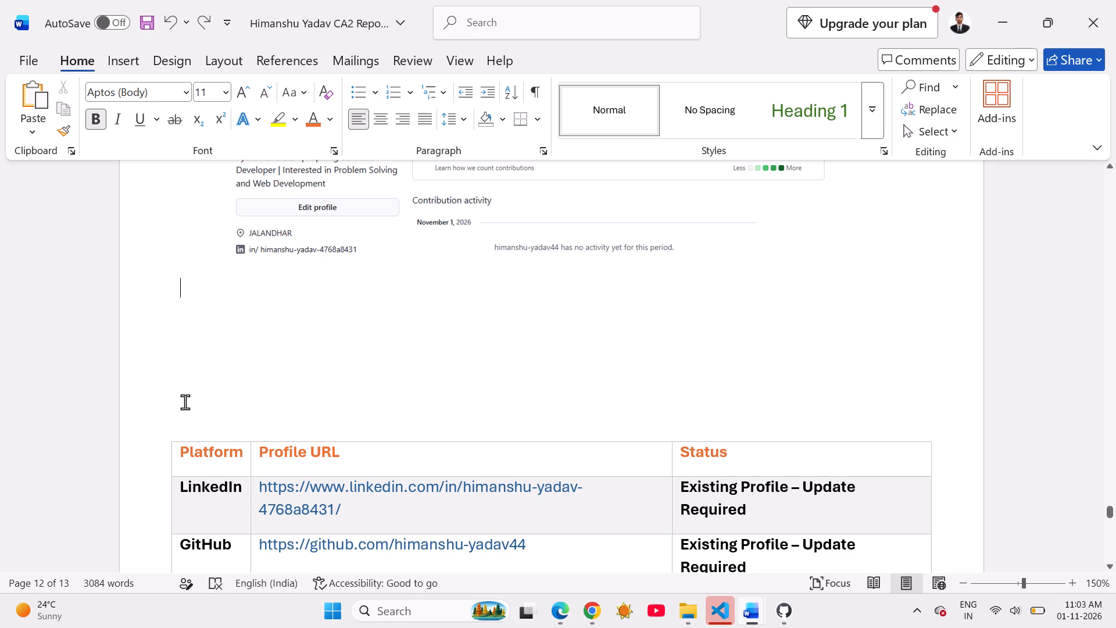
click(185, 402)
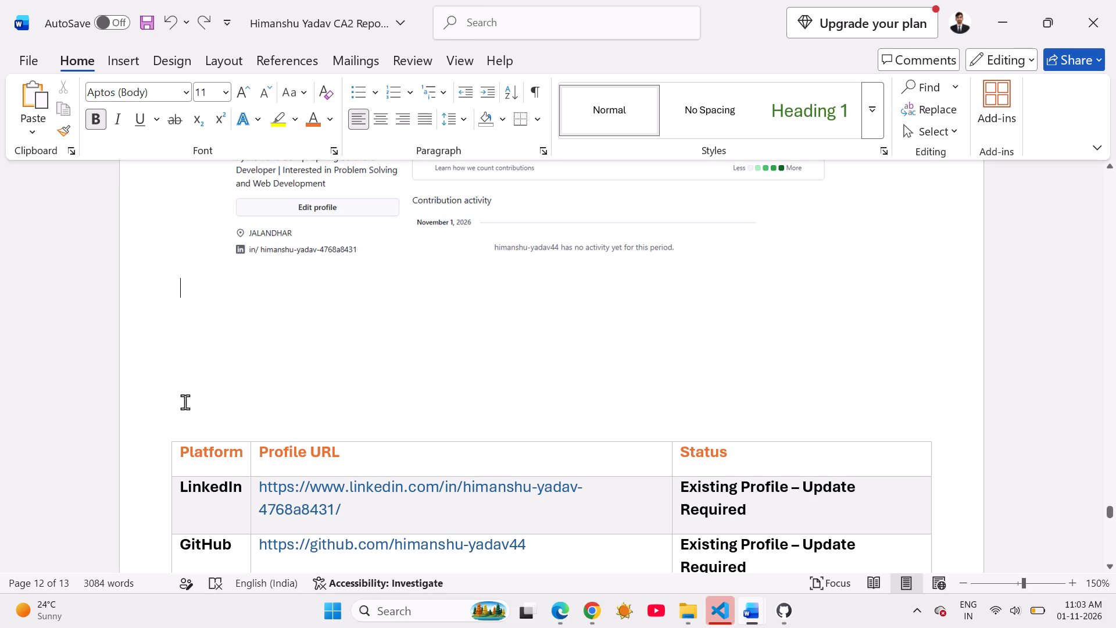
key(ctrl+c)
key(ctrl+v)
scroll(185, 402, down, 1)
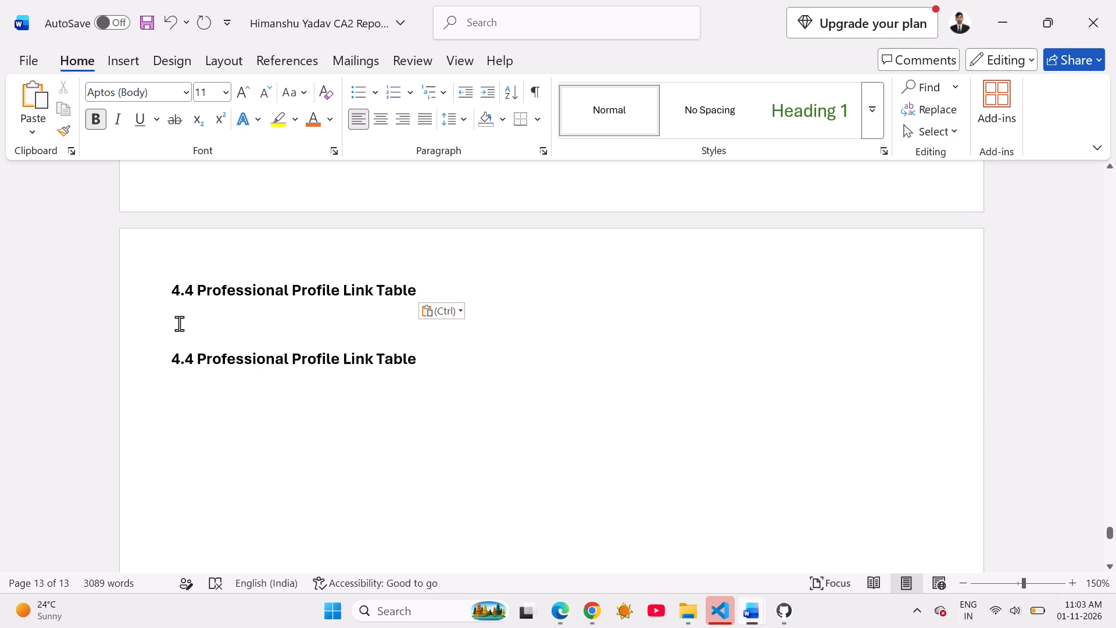
Delete both "4.4 Professional Profile Link Table" headings from the last page.
drag(167, 286, 354, 380)
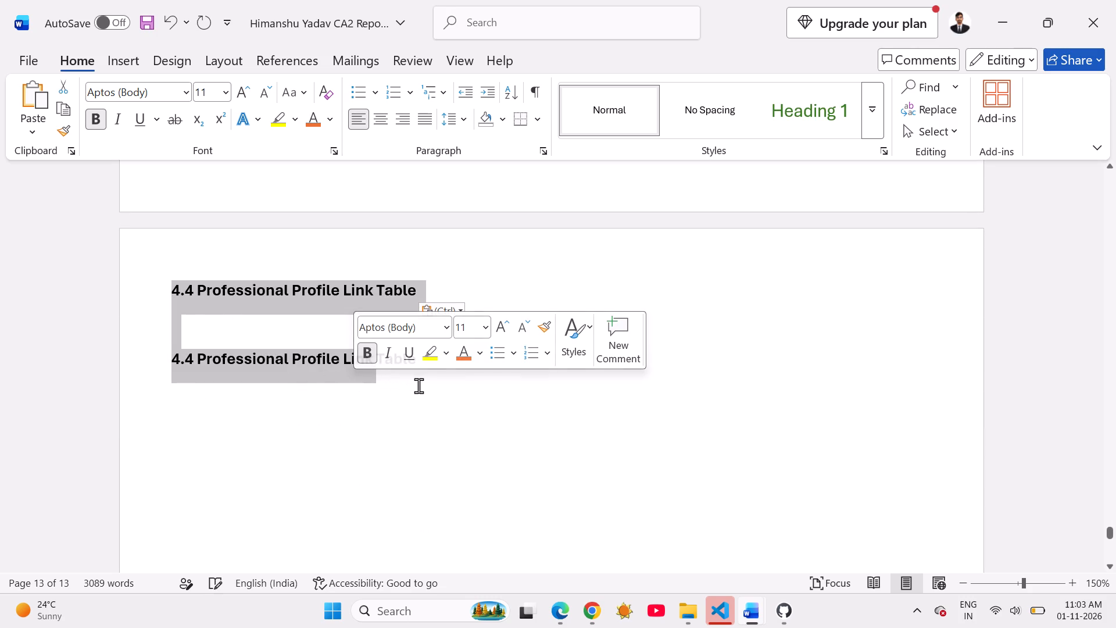
click(450, 386)
drag(435, 365, 162, 246)
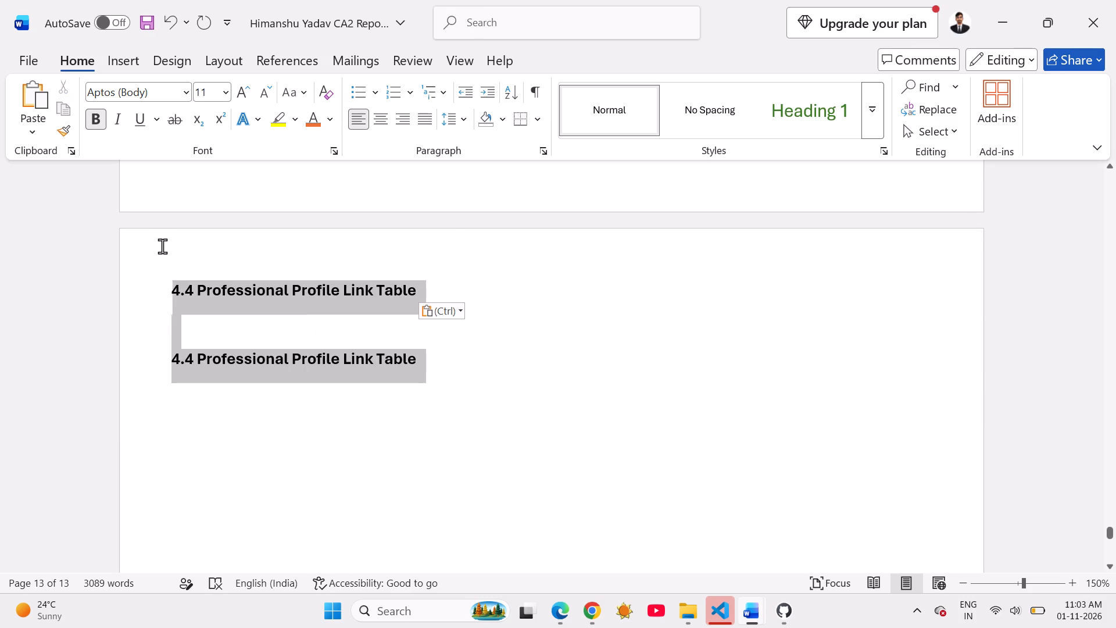
drag(162, 246, 162, 249)
key(BackSpace)
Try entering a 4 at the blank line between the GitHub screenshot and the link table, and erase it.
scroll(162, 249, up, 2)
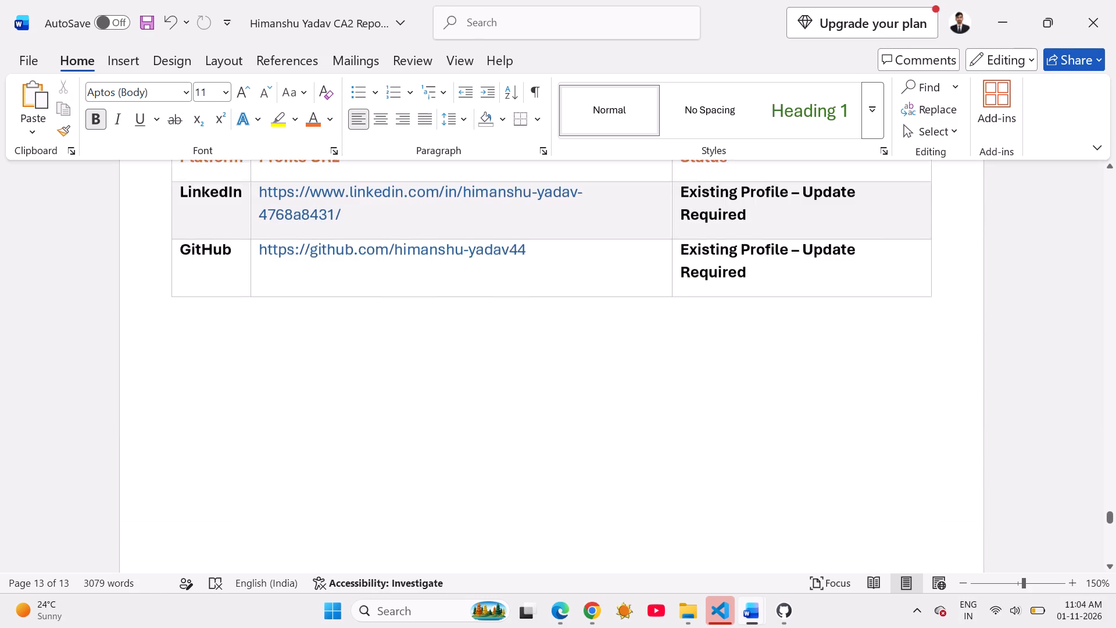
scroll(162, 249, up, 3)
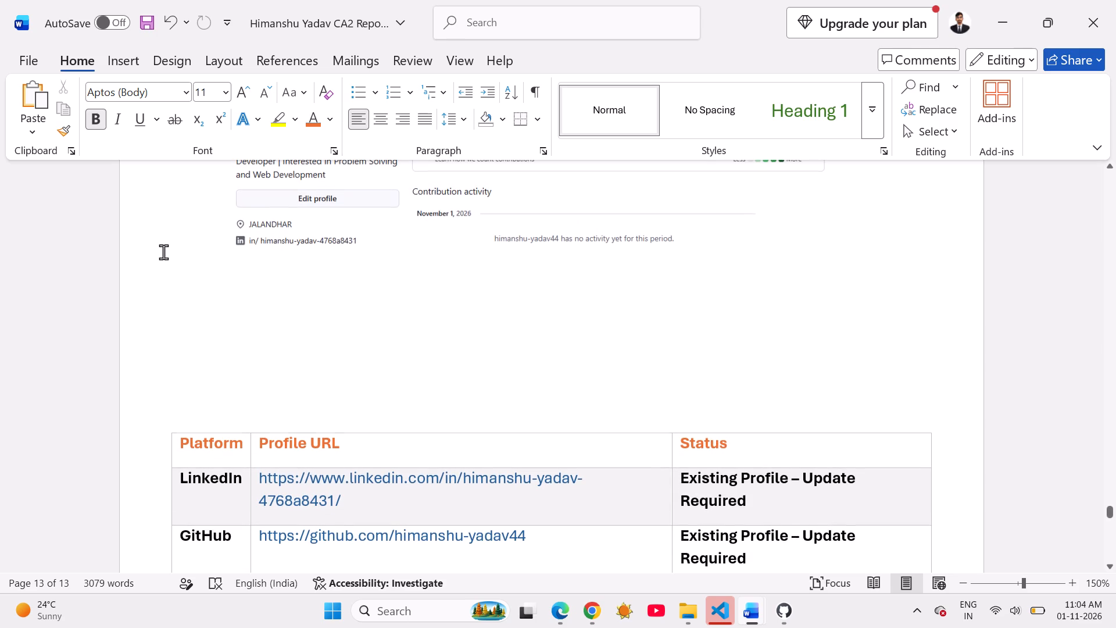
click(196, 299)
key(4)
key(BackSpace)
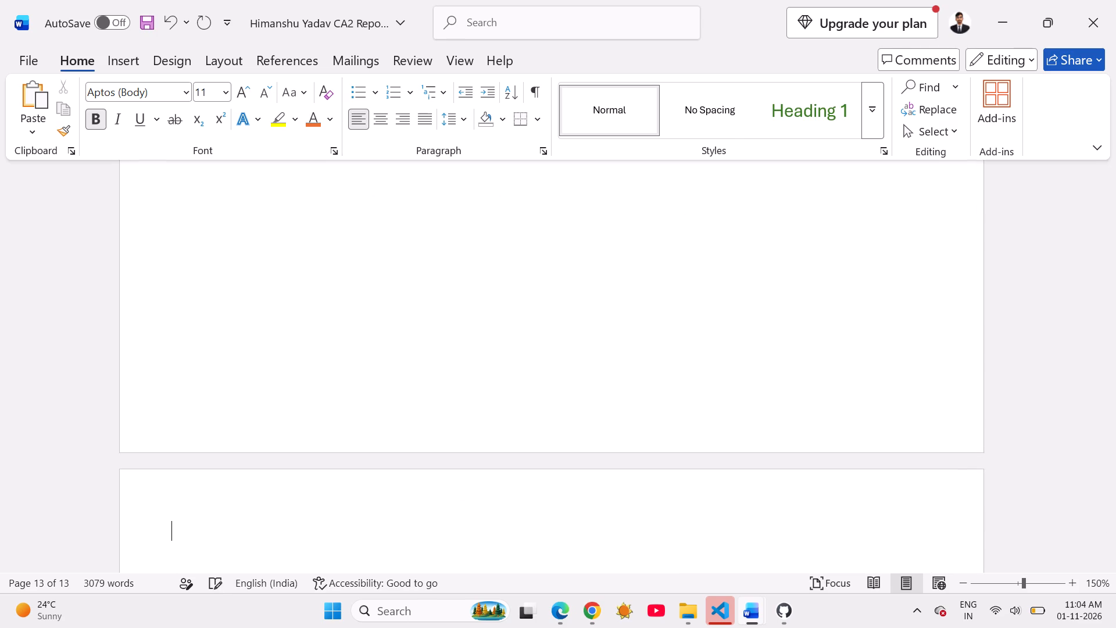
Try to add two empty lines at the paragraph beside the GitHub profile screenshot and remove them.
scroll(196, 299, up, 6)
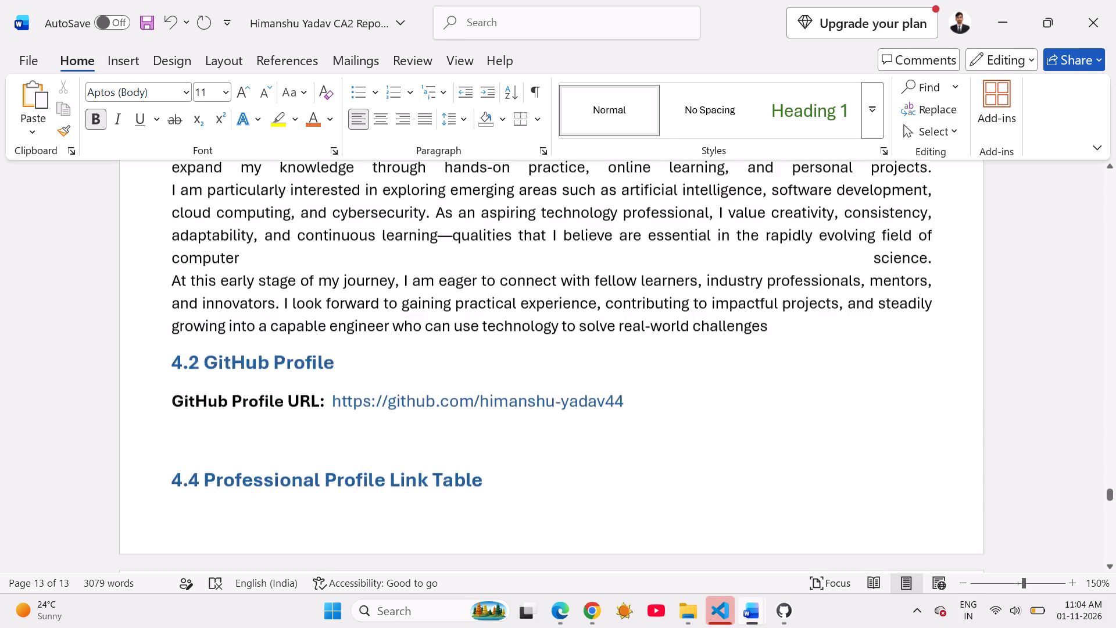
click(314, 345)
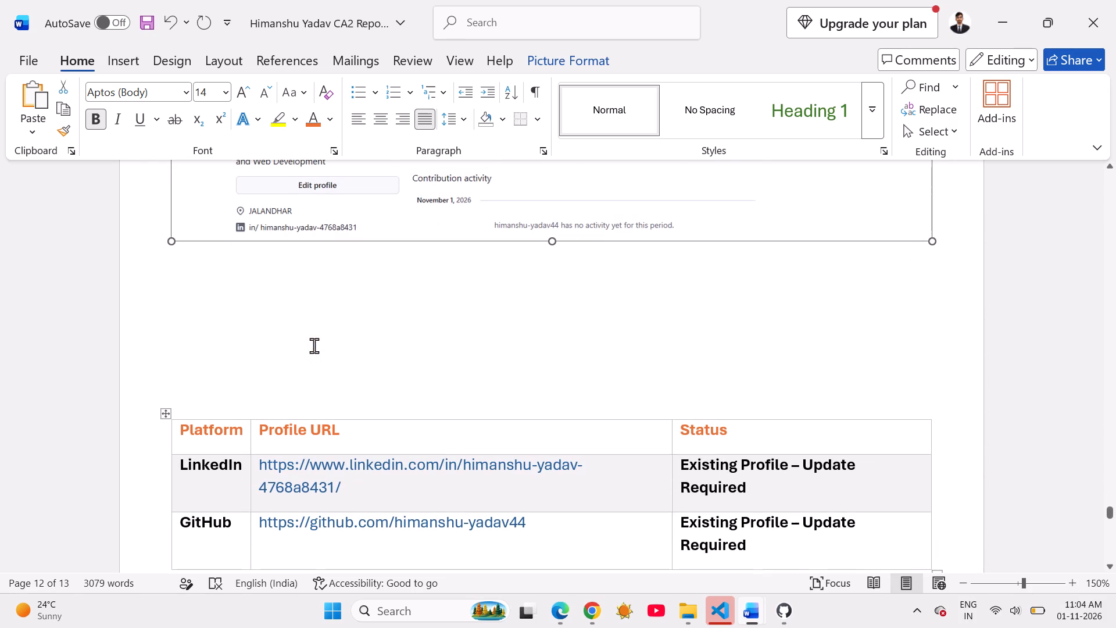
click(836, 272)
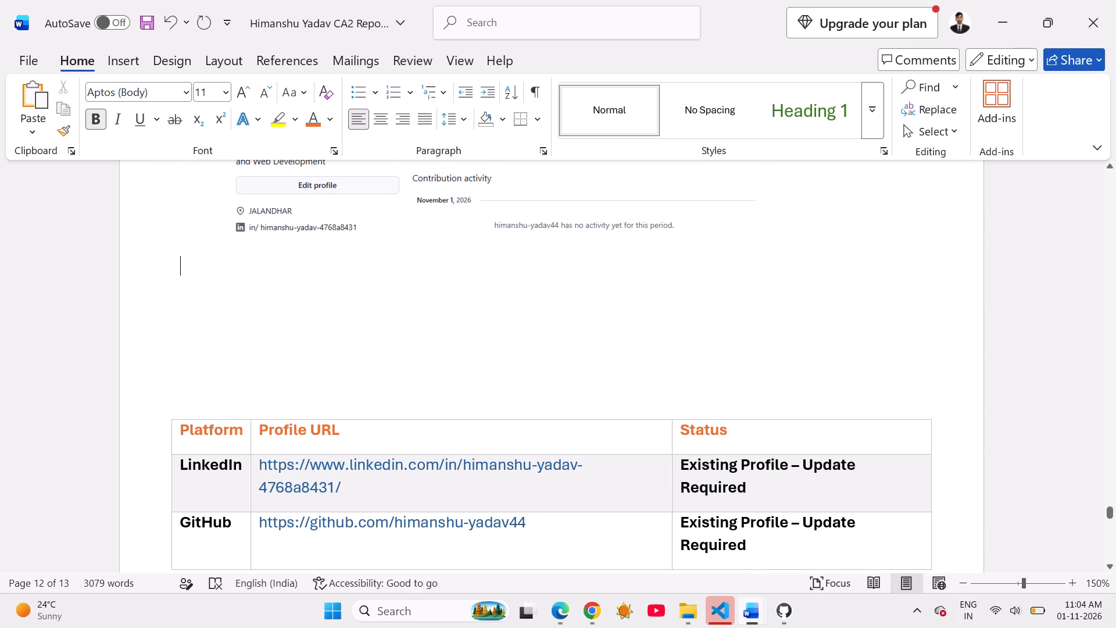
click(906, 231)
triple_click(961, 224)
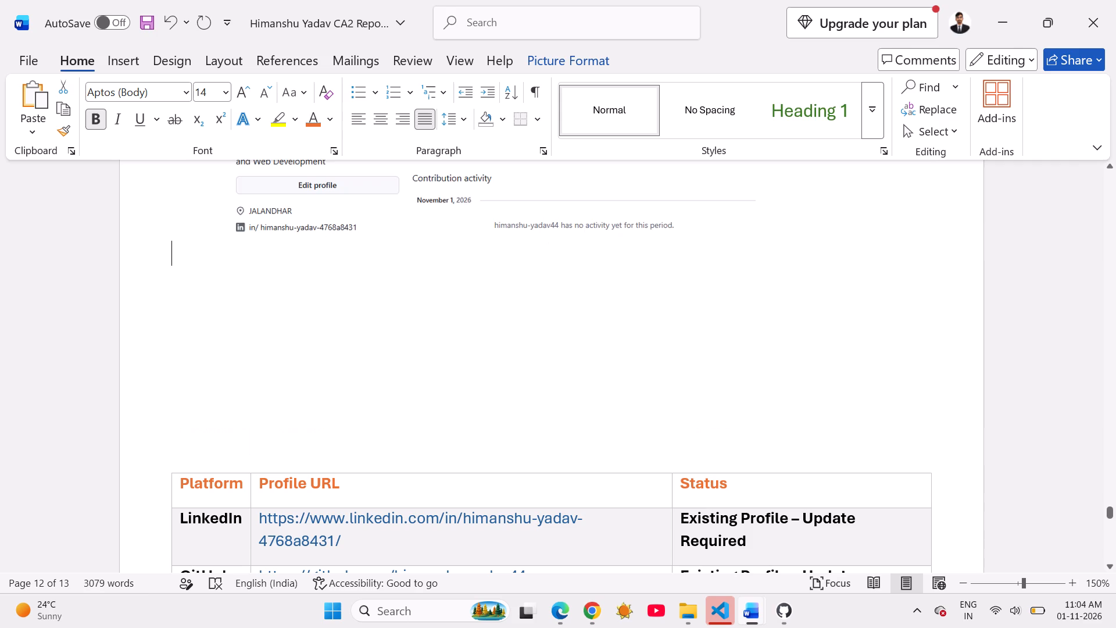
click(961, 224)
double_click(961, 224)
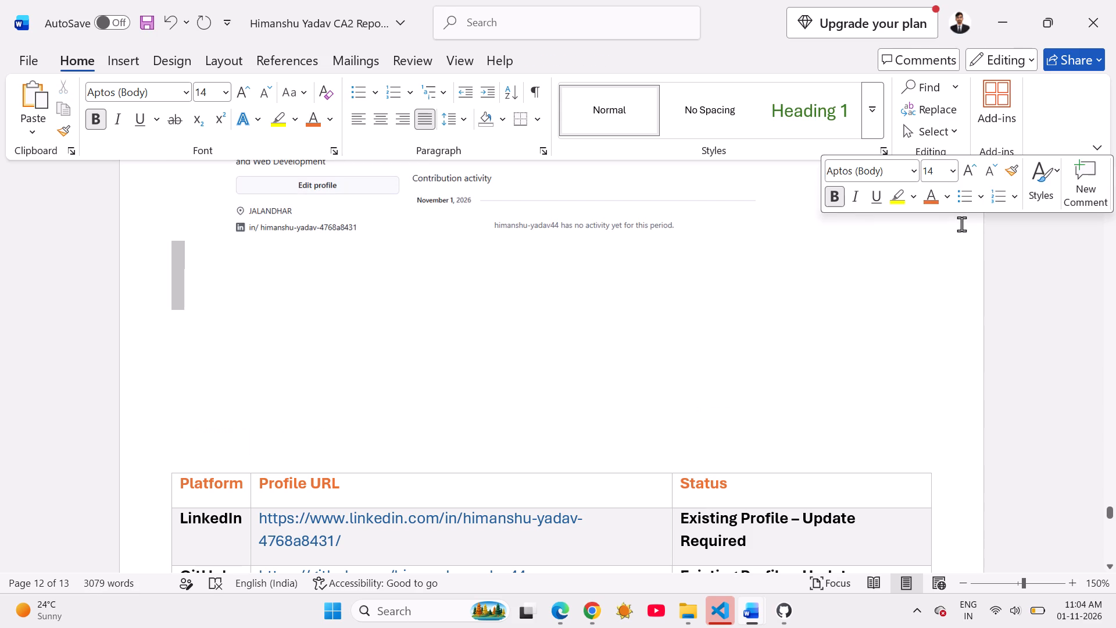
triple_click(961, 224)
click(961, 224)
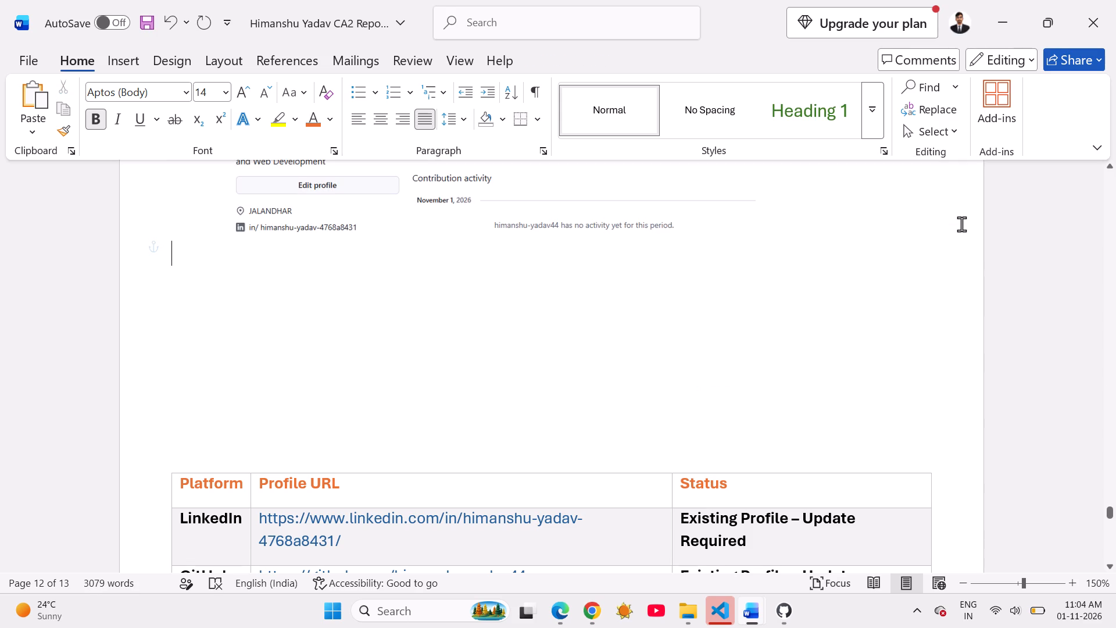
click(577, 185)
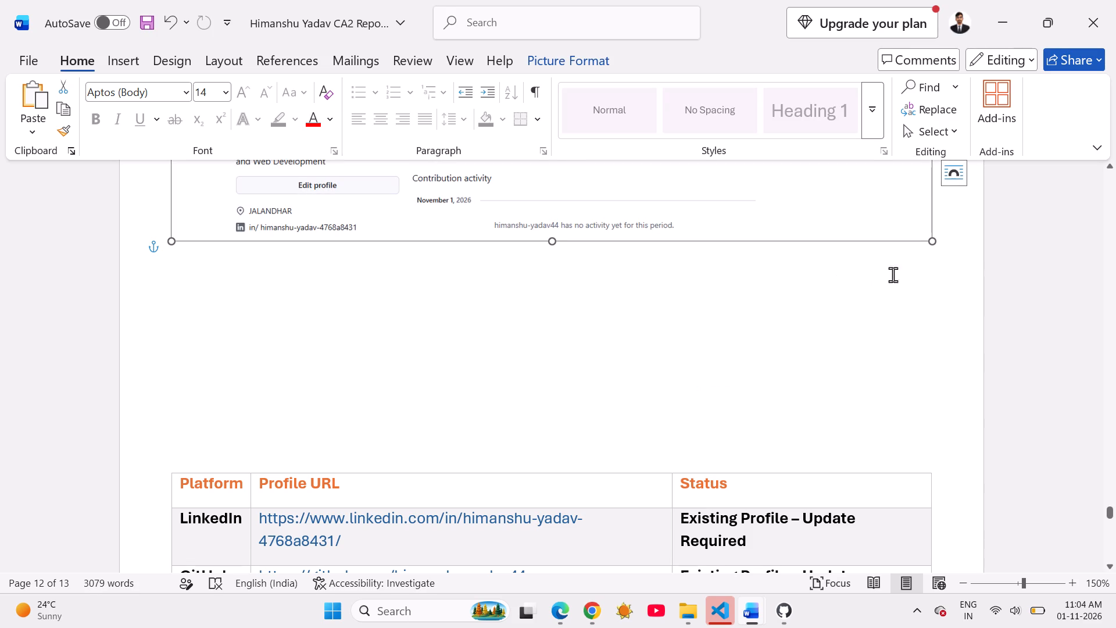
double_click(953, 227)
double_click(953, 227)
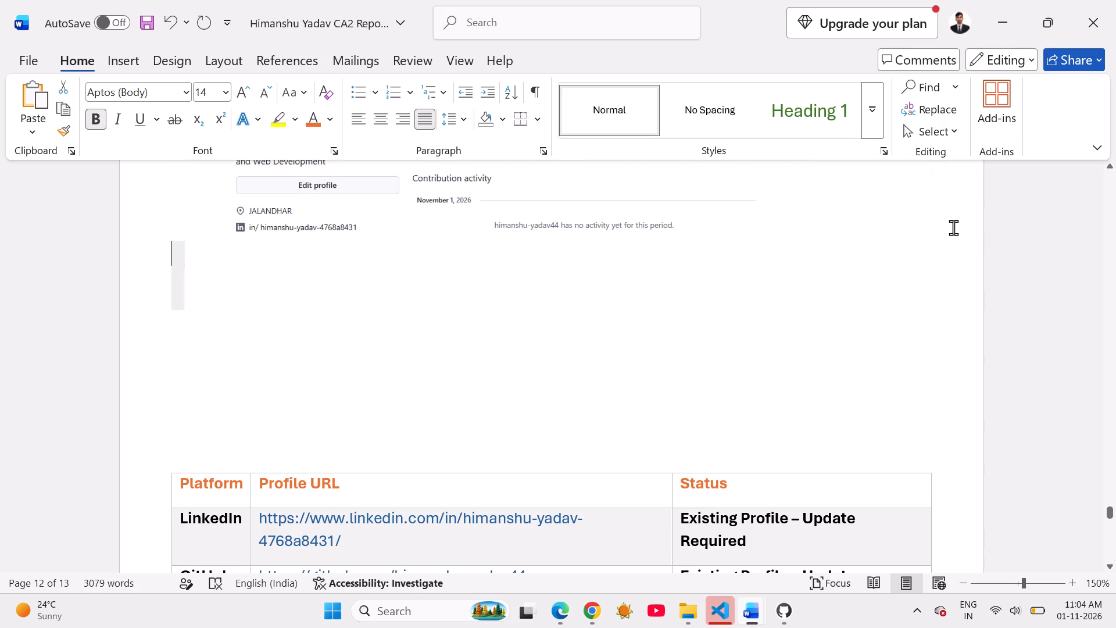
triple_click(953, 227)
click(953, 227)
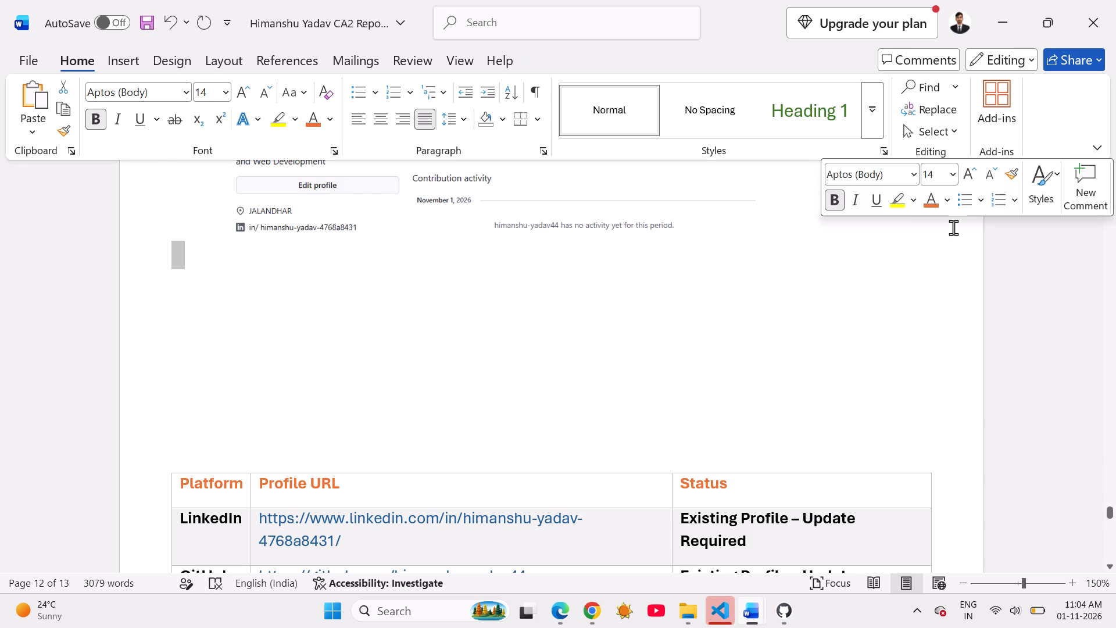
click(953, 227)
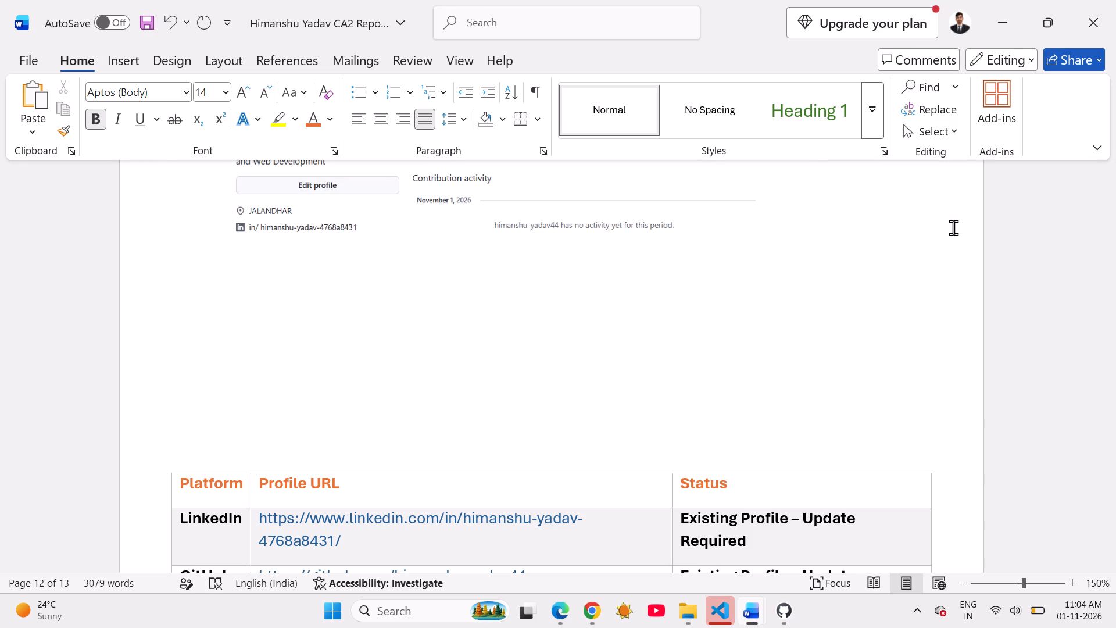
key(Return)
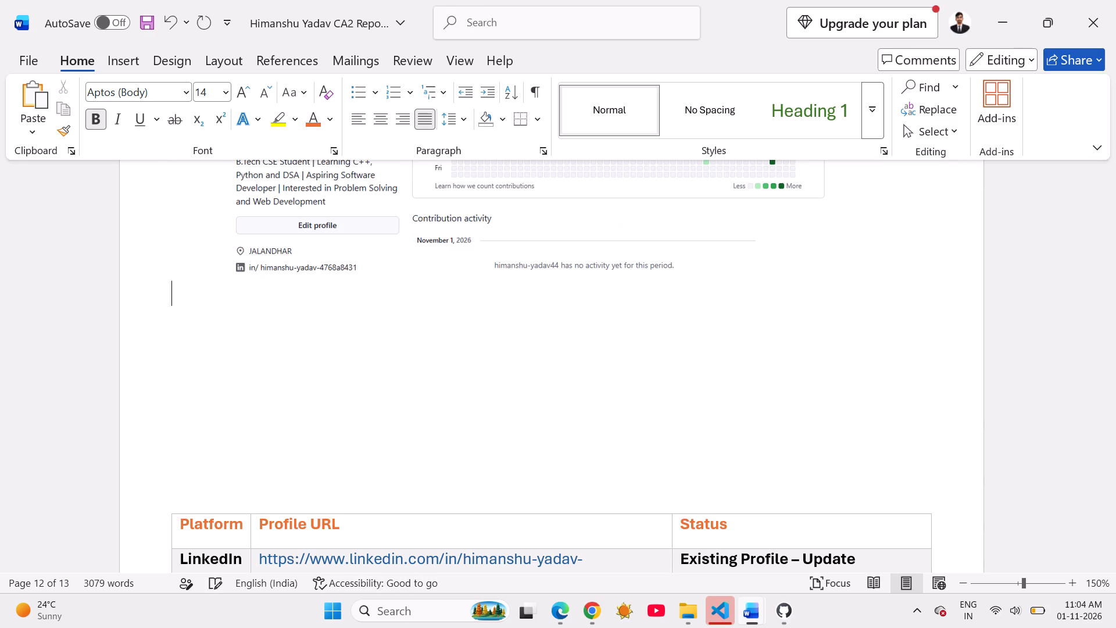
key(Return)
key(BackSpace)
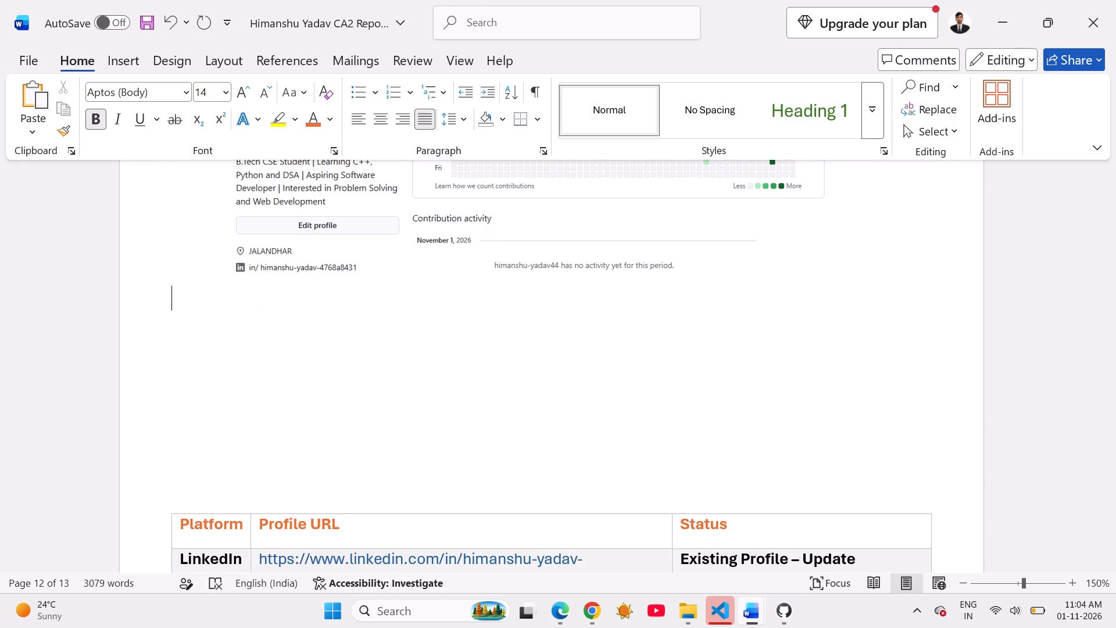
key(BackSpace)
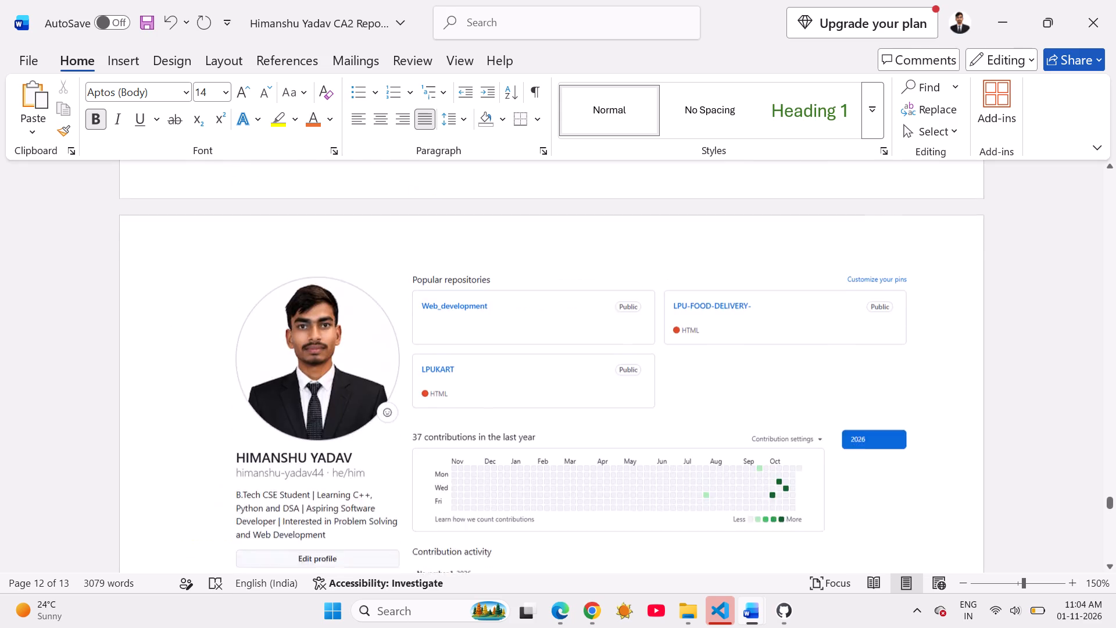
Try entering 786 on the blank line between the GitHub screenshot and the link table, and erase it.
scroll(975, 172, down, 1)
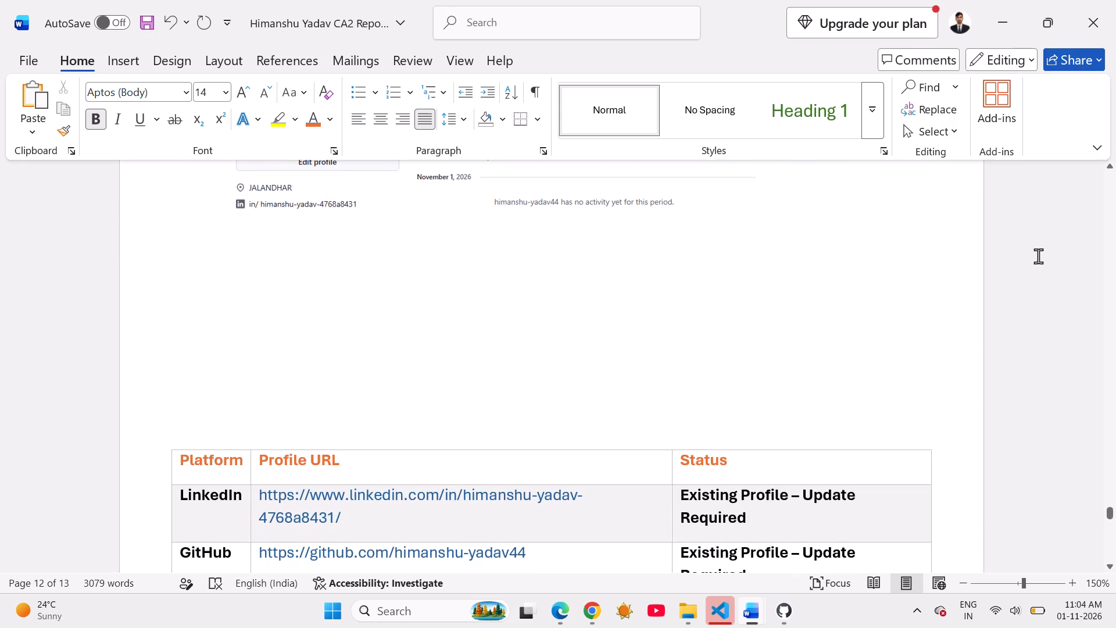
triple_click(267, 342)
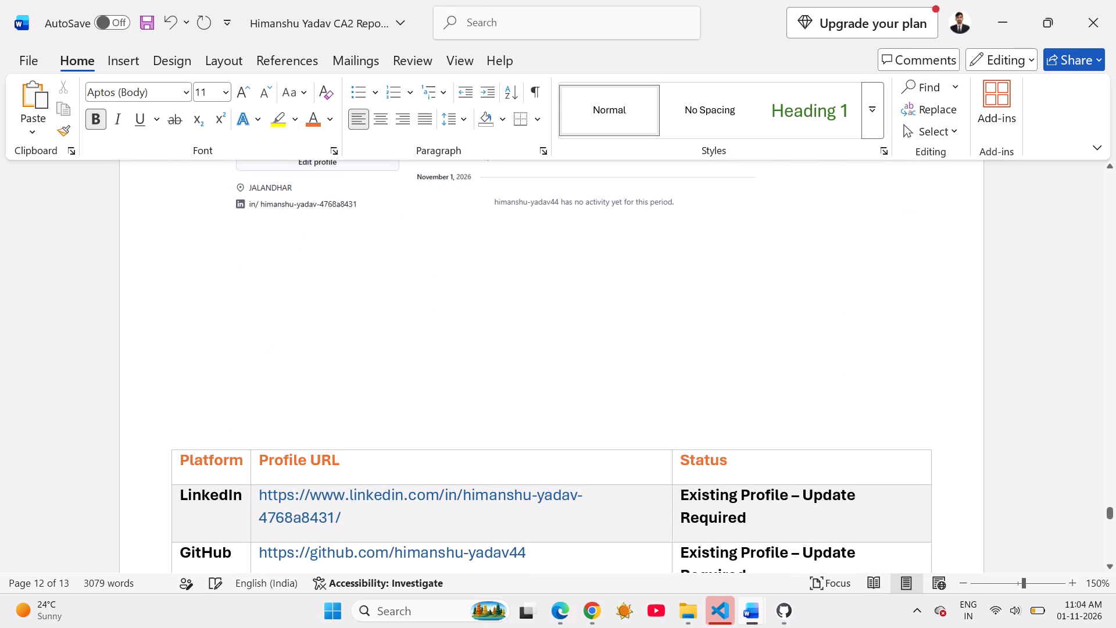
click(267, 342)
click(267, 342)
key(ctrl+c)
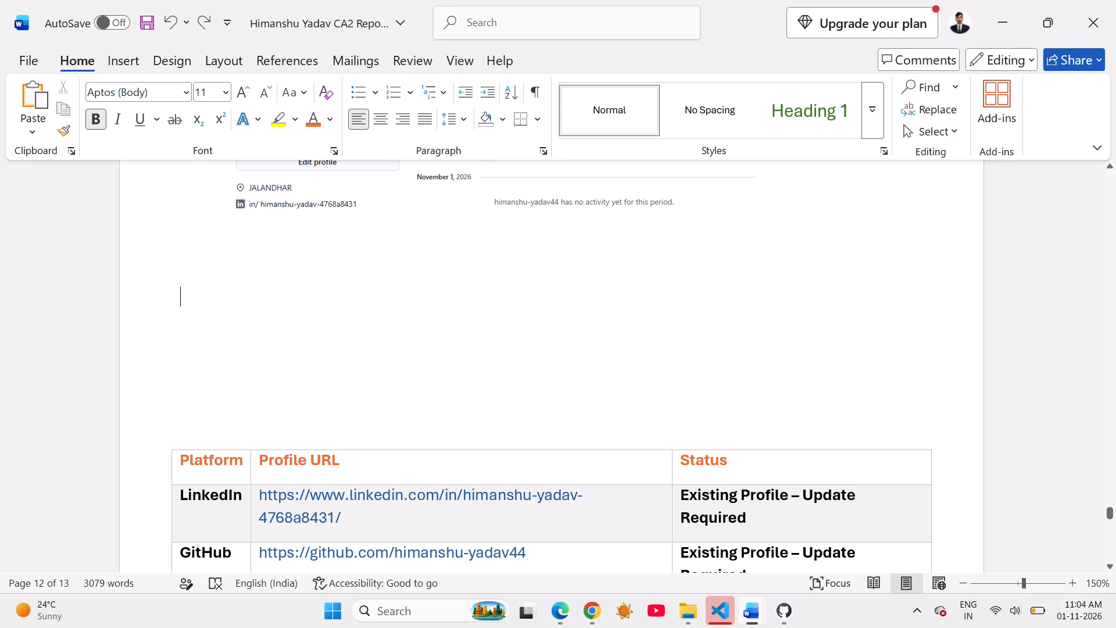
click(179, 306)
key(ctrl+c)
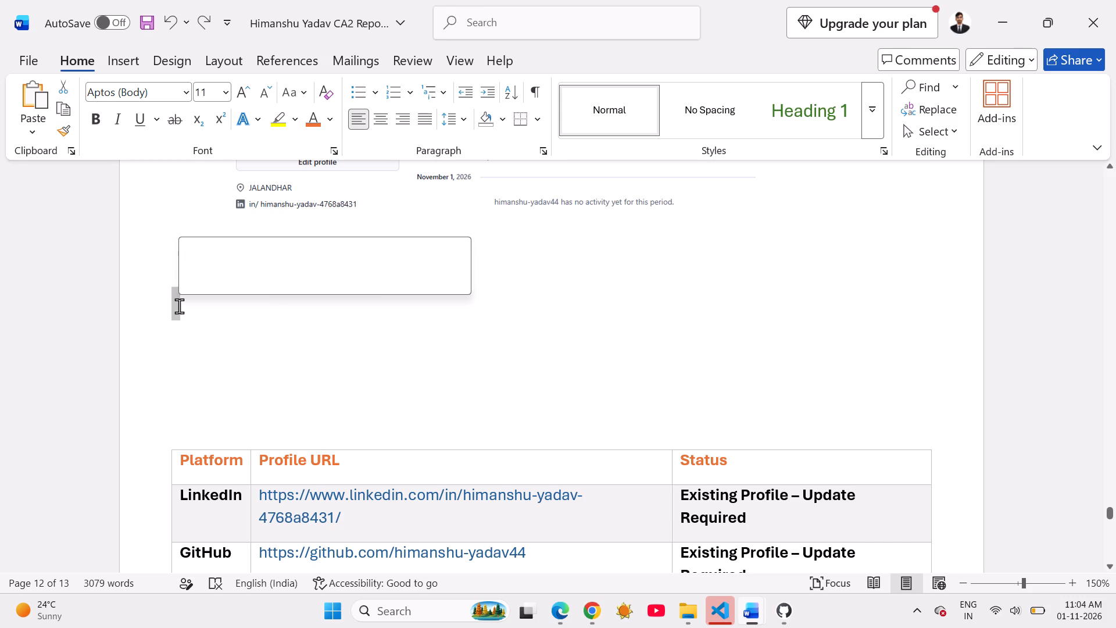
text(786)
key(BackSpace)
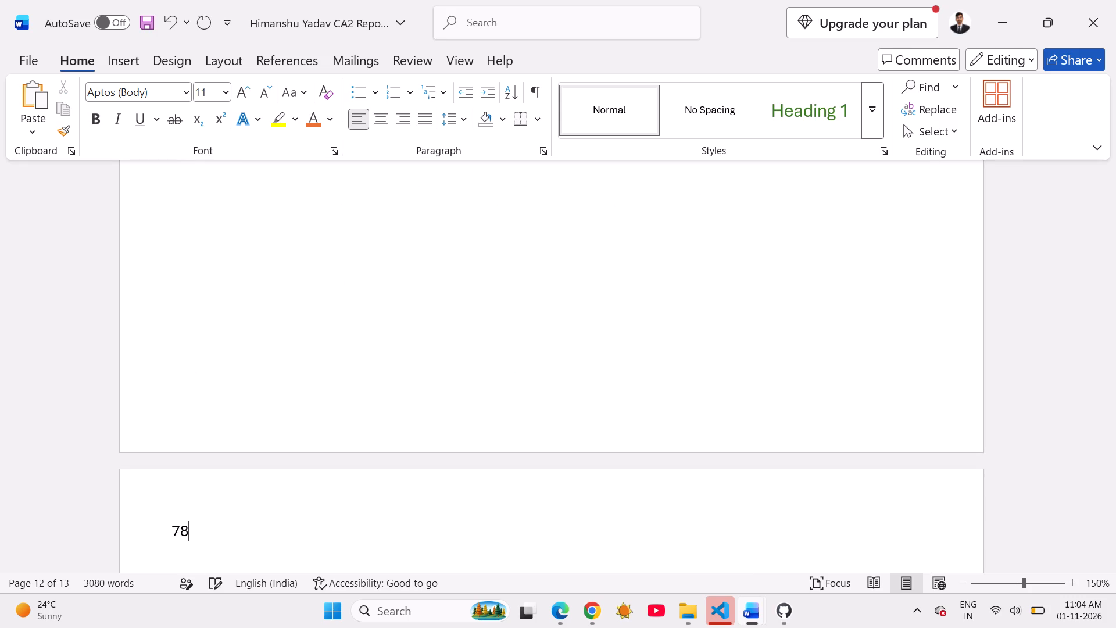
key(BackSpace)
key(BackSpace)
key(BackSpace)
Start a line in the gap below the GitHub profile screenshot, testing it with FVRFV and erasing that text.
scroll(226, 405, right, 1)
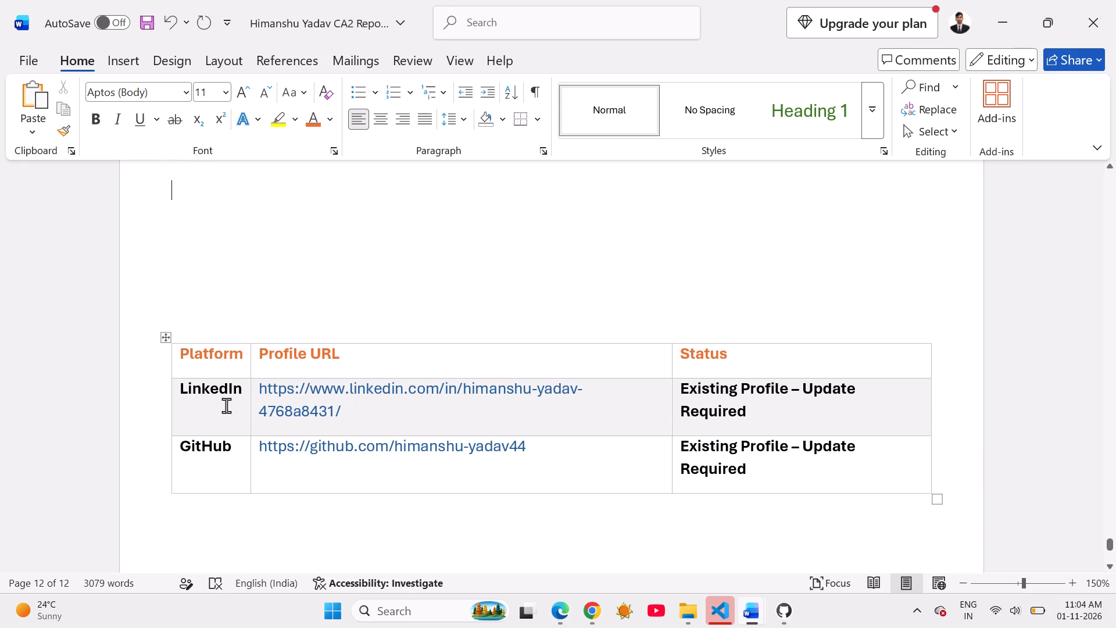
scroll(226, 405, right, 1)
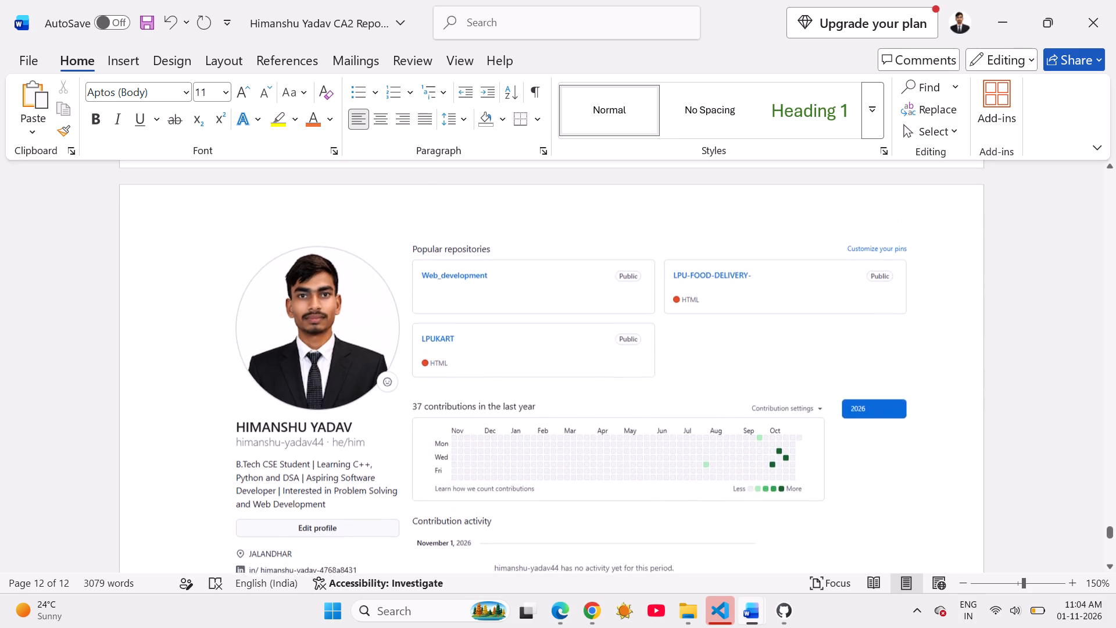
scroll(226, 405, right, 1)
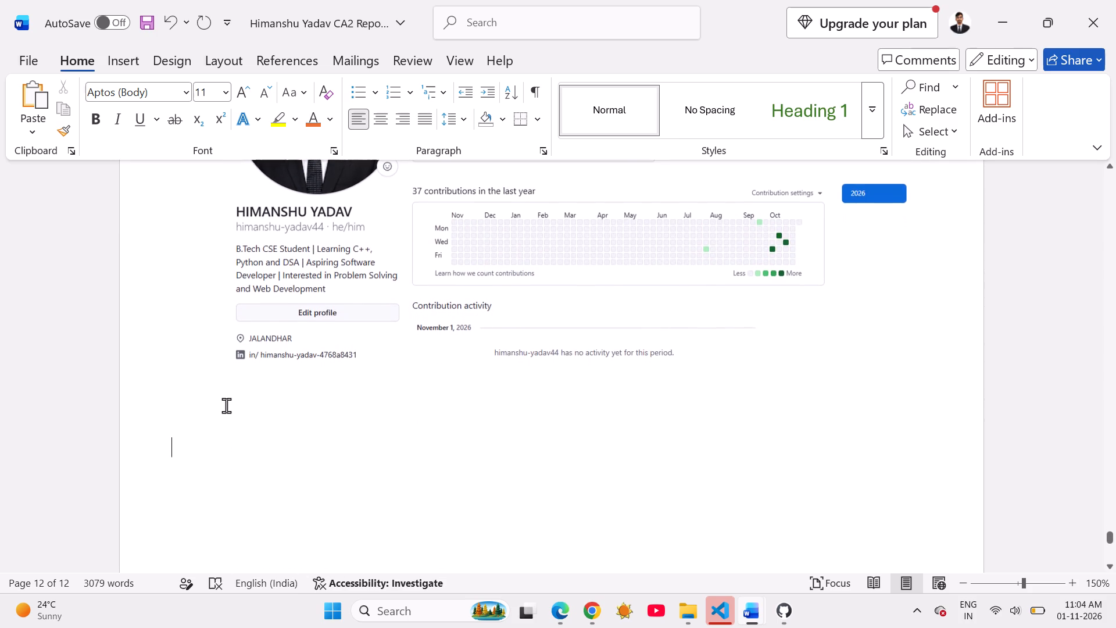
scroll(226, 405, right, 1)
click(349, 313)
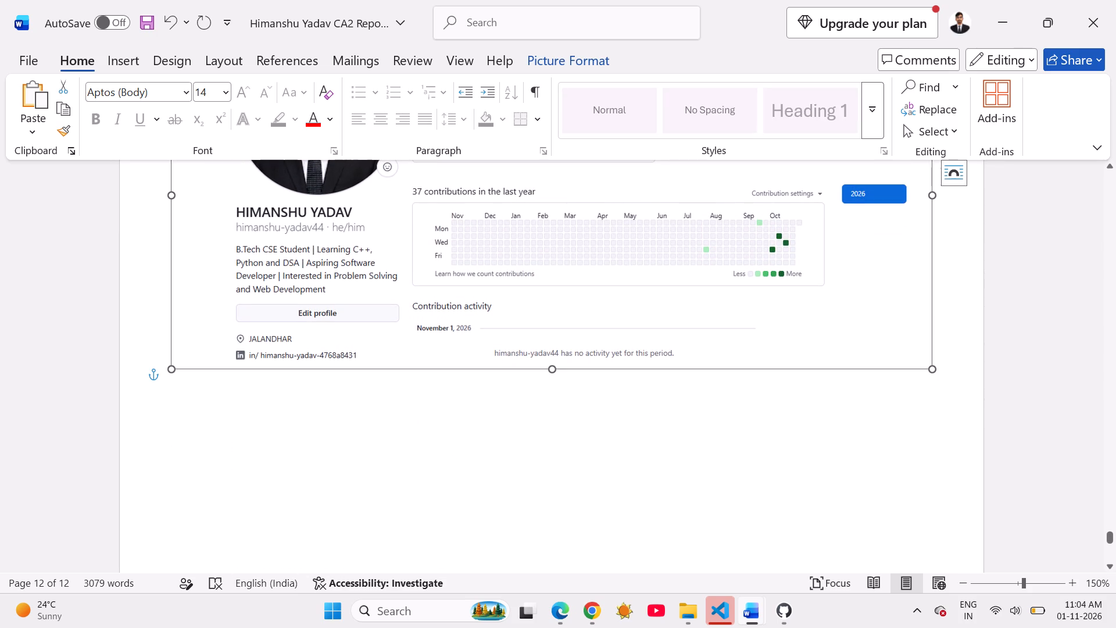
click(314, 495)
double_click(314, 495)
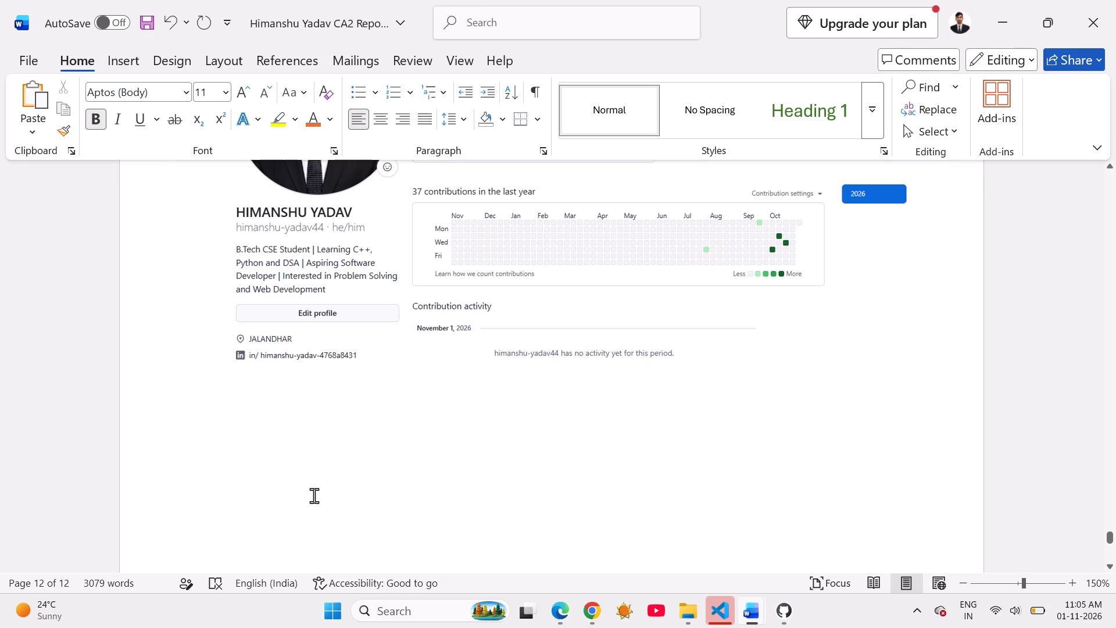
text(FVRFV)
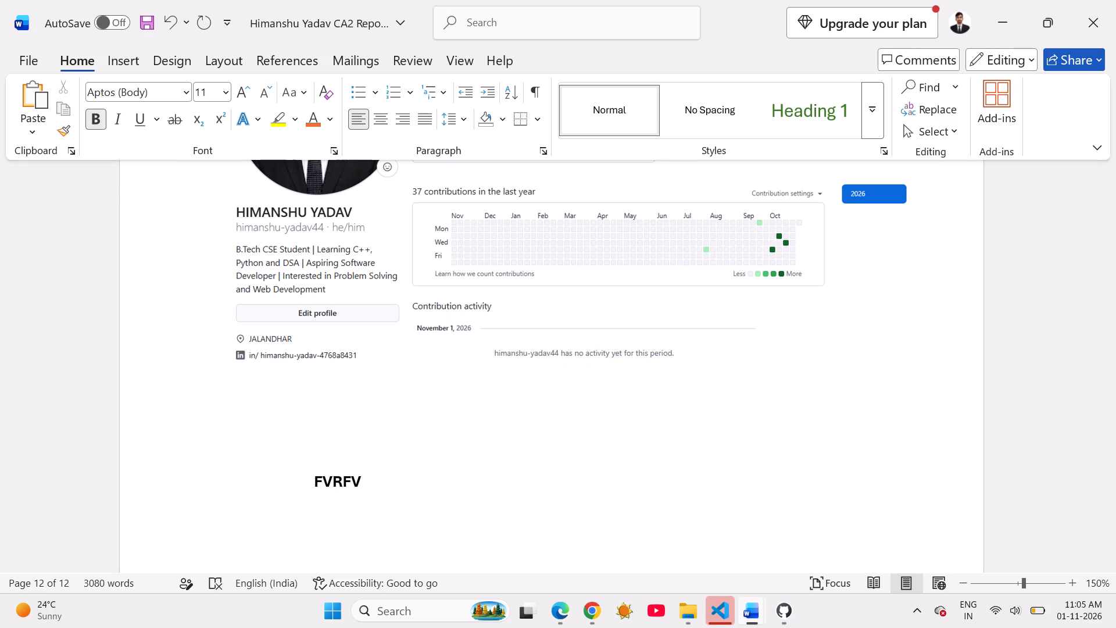
key(BackSpace)
key(BackSpace)
key(BackSpace)
key(BackSpace)
key(BackSpace)
key(BackSpace)
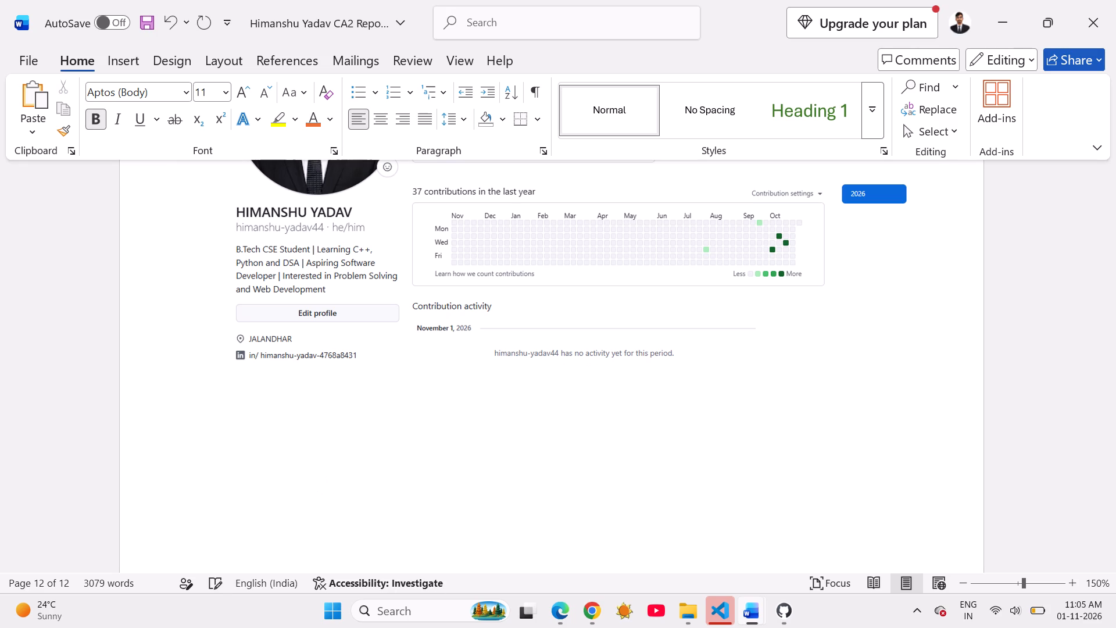
Copy the "4.4 Professional Profile Link Table" heading from ChatGPT in Chrome and paste it into the Word report below the GitHub screenshot.
key(ctrl+c)
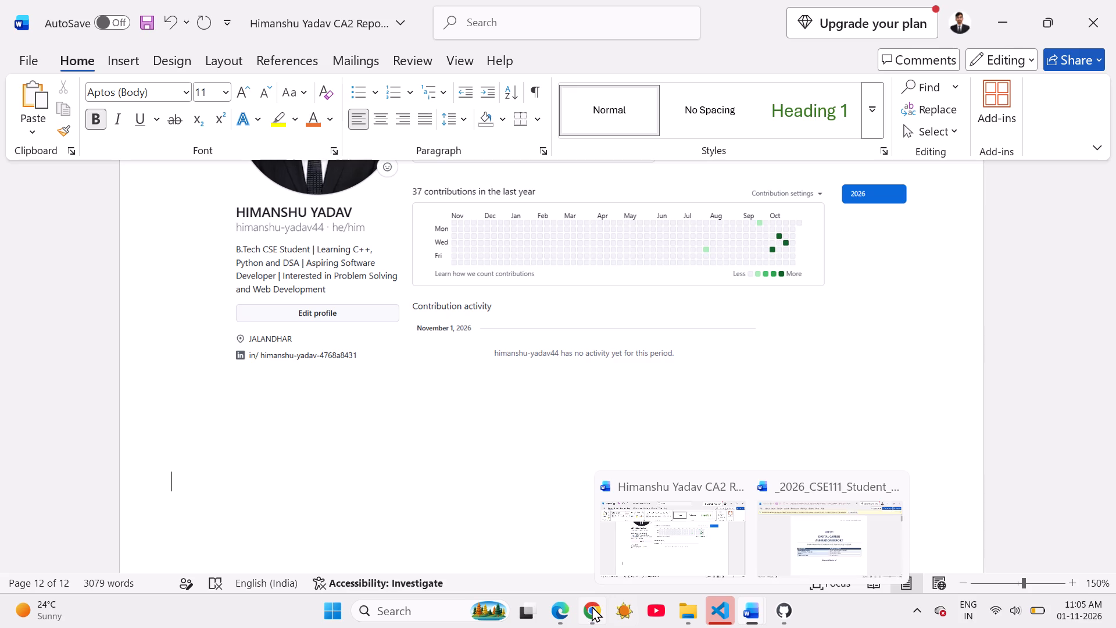
click(592, 537)
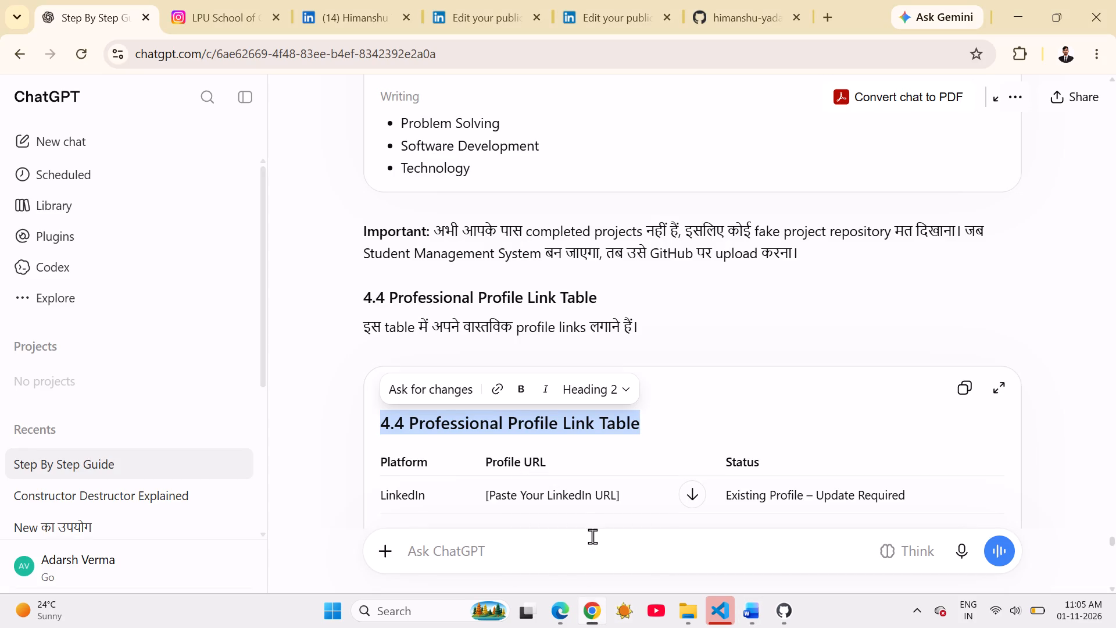
key(ctrl+c)
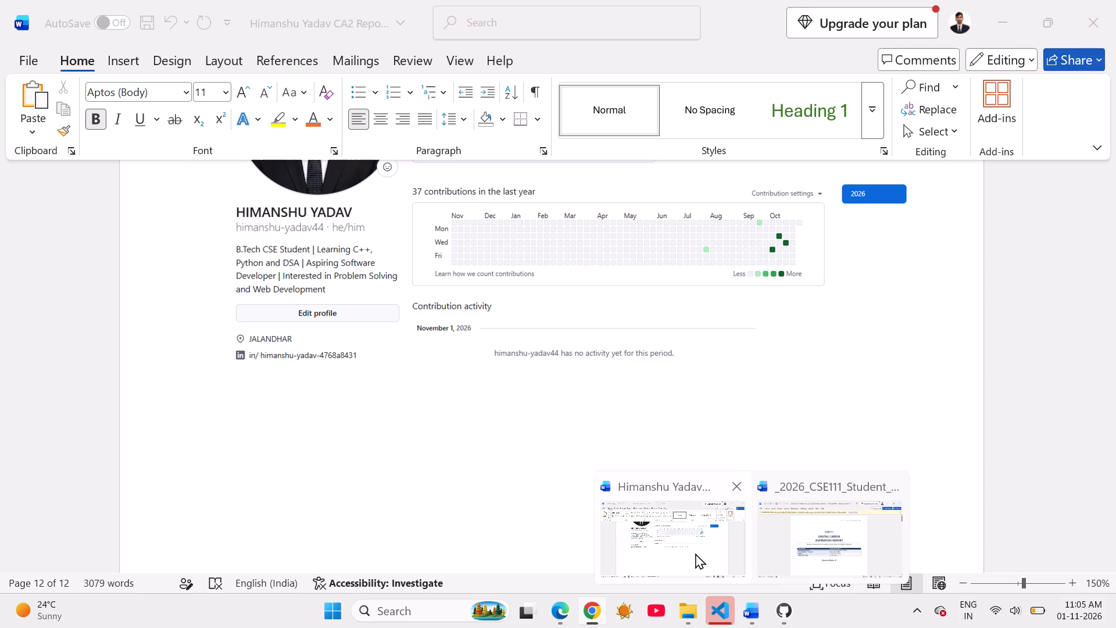
click(695, 553)
key(ctrl+v)
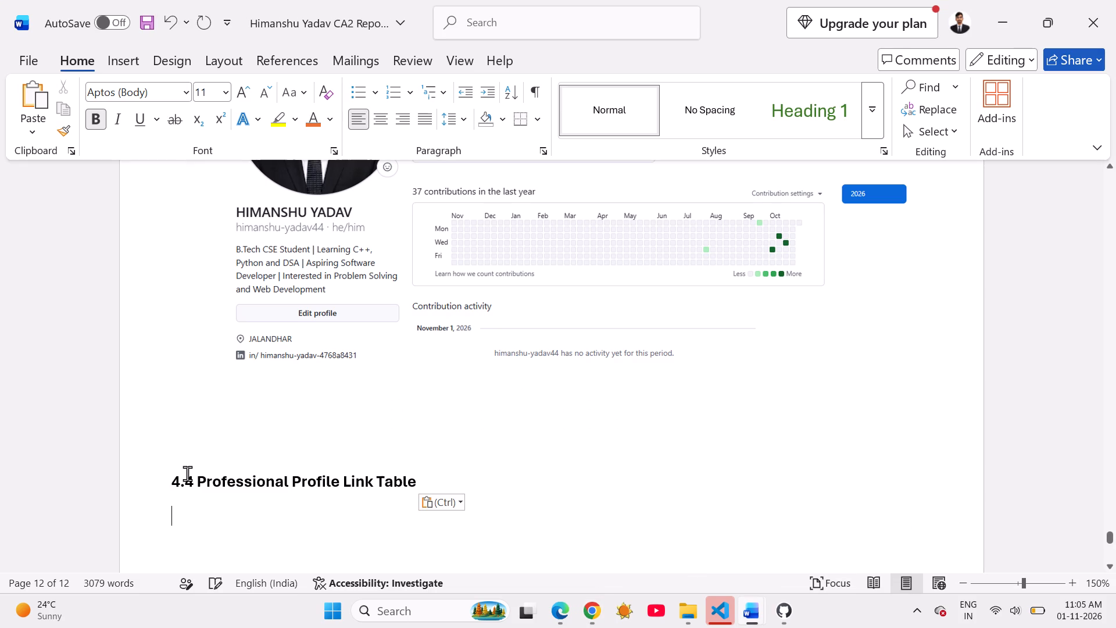
Widen the Profile URL column slightly and move the link table up directly beneath the 4.4 heading.
scroll(322, 519, down, 1)
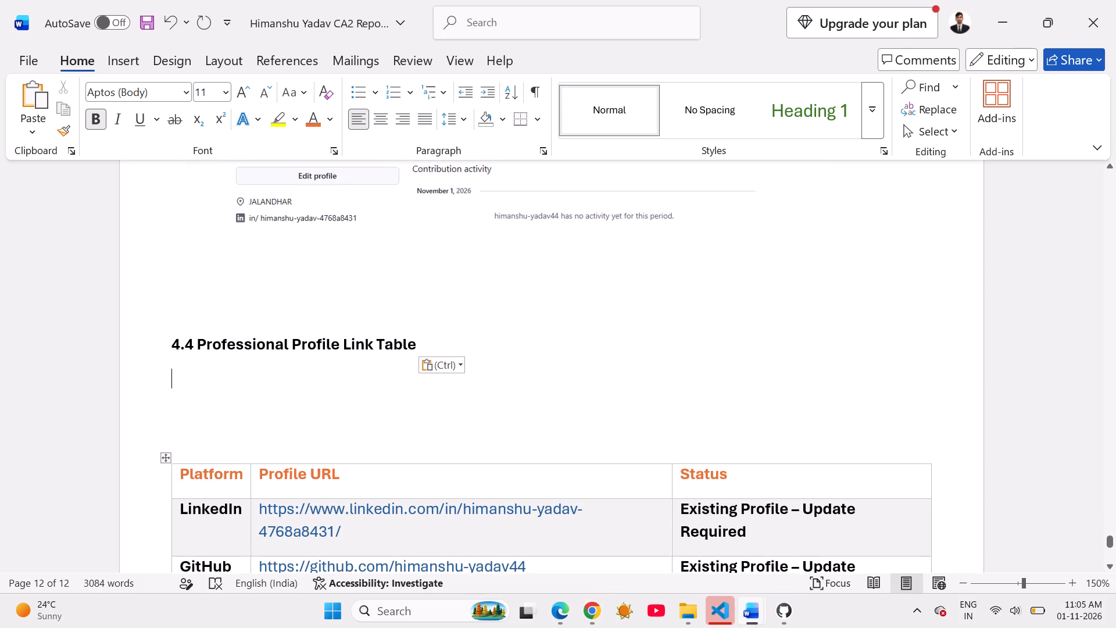
drag(419, 344, 146, 330)
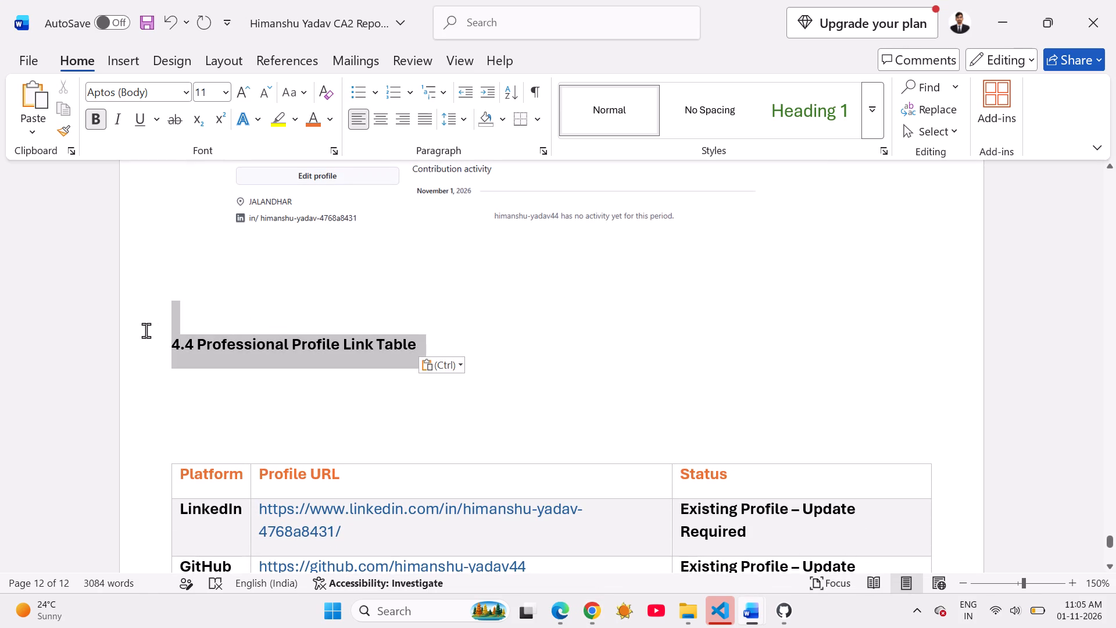
drag(146, 330, 149, 330)
click(241, 429)
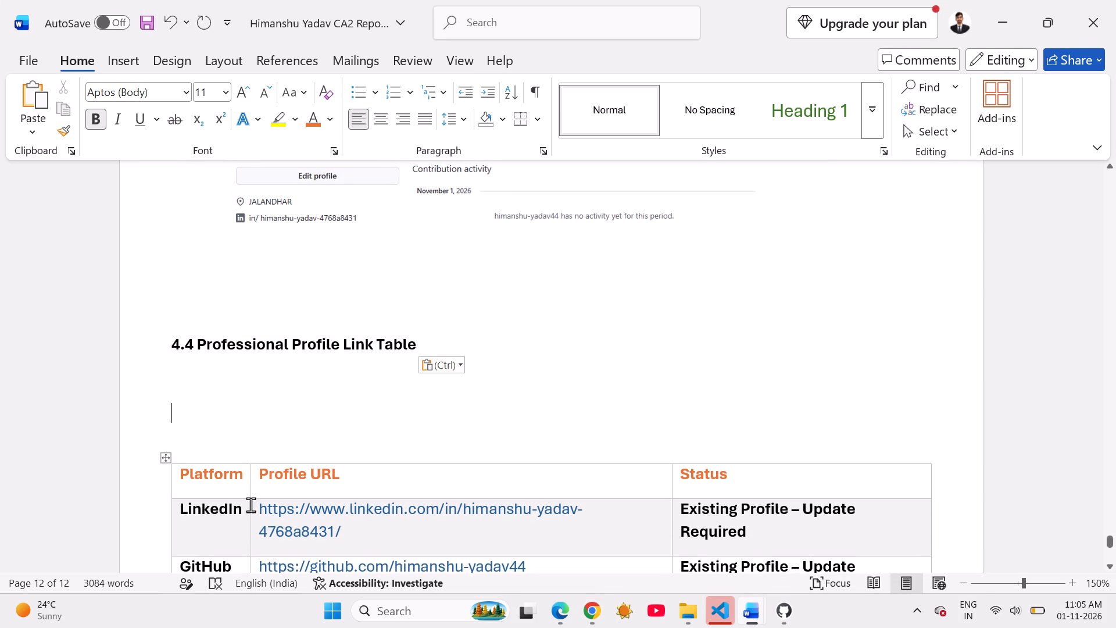
drag(250, 506, 246, 501)
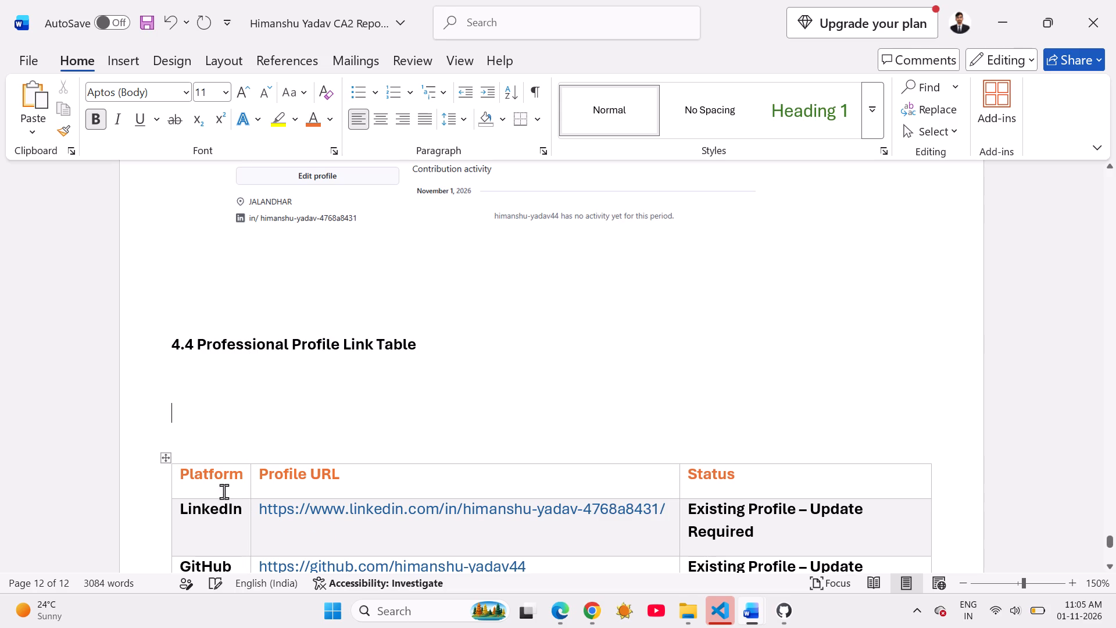
drag(169, 459, 143, 381)
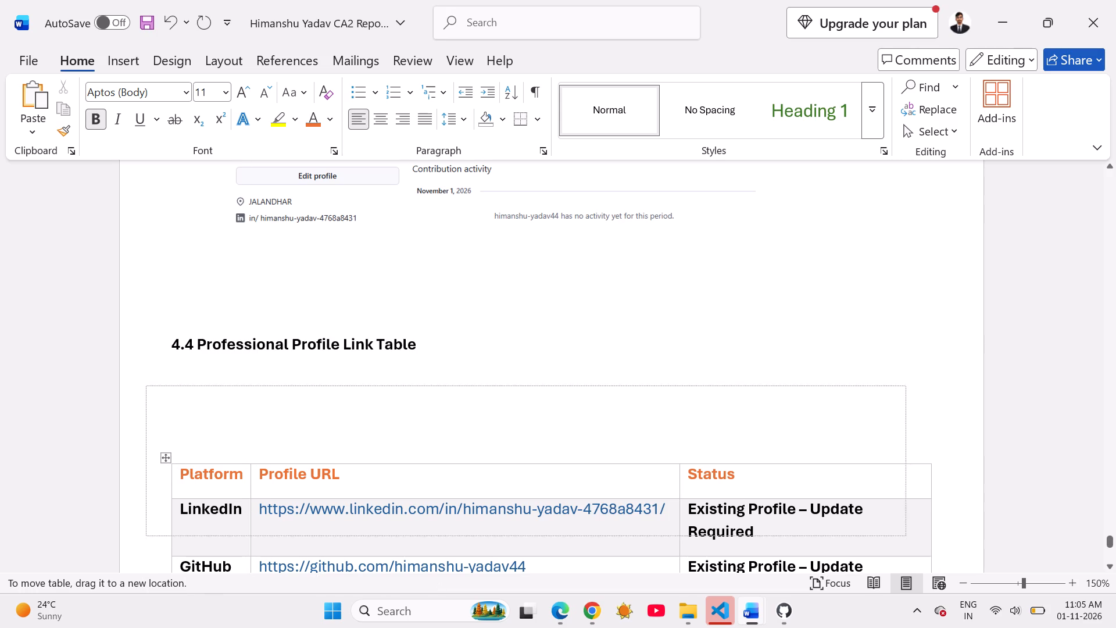
drag(143, 381, 146, 367)
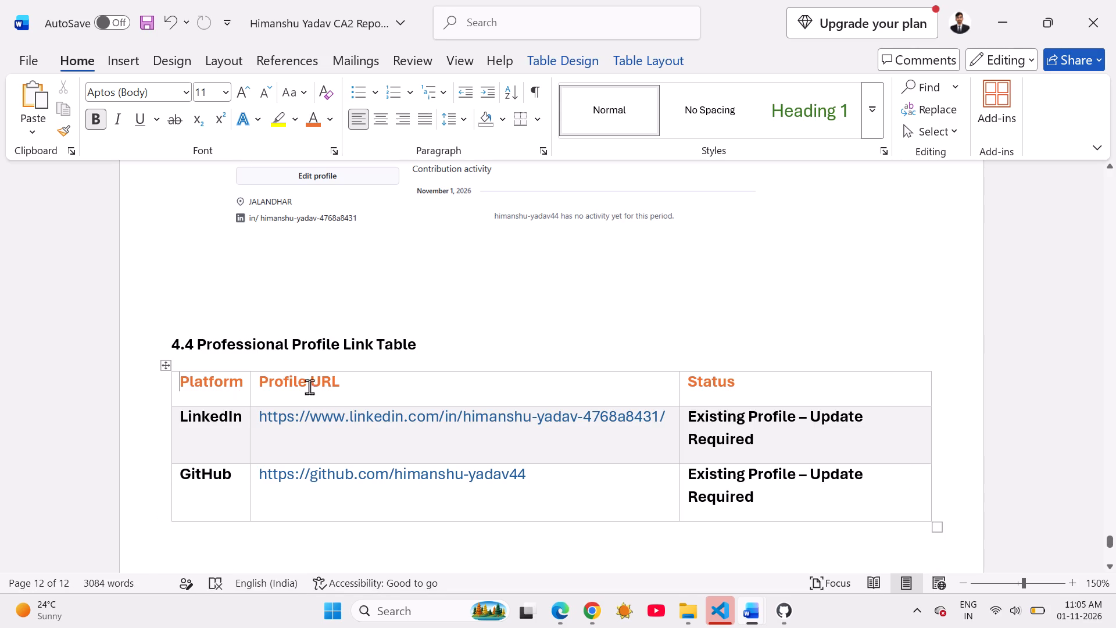
Format the "4.4 Professional Profile Link Table" heading at 14 pt in a medium blue theme colour.
drag(435, 352, 171, 331)
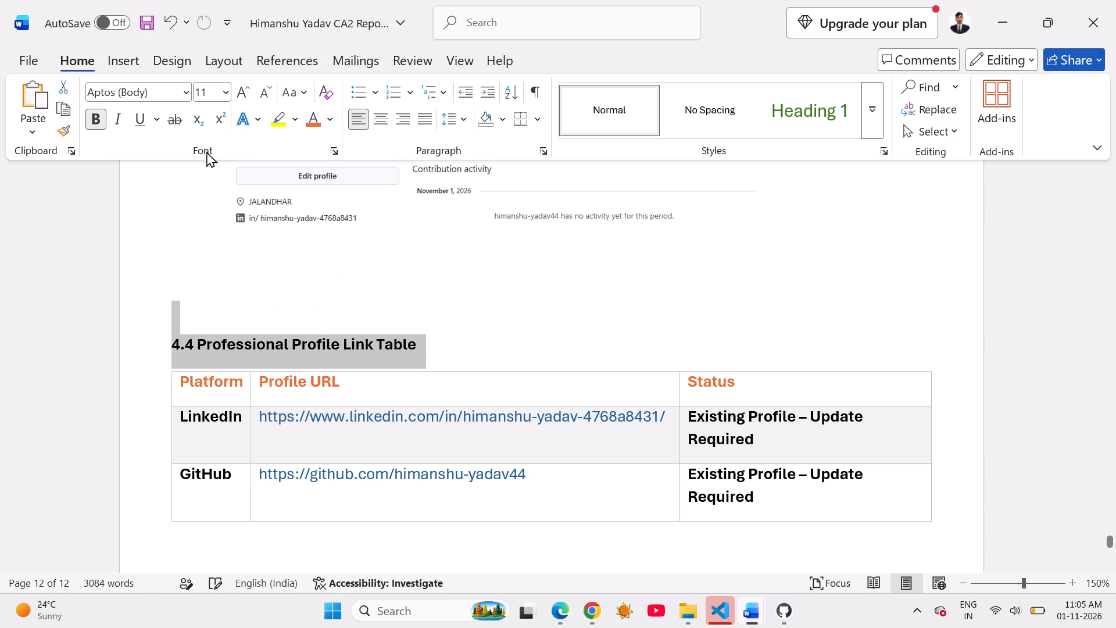
click(223, 92)
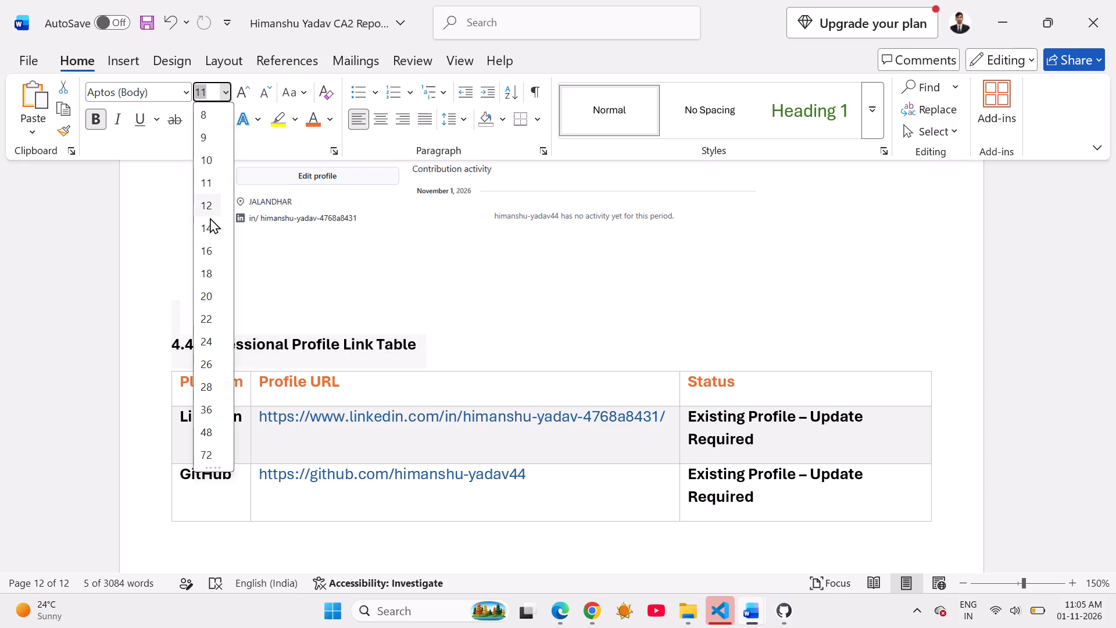
click(210, 221)
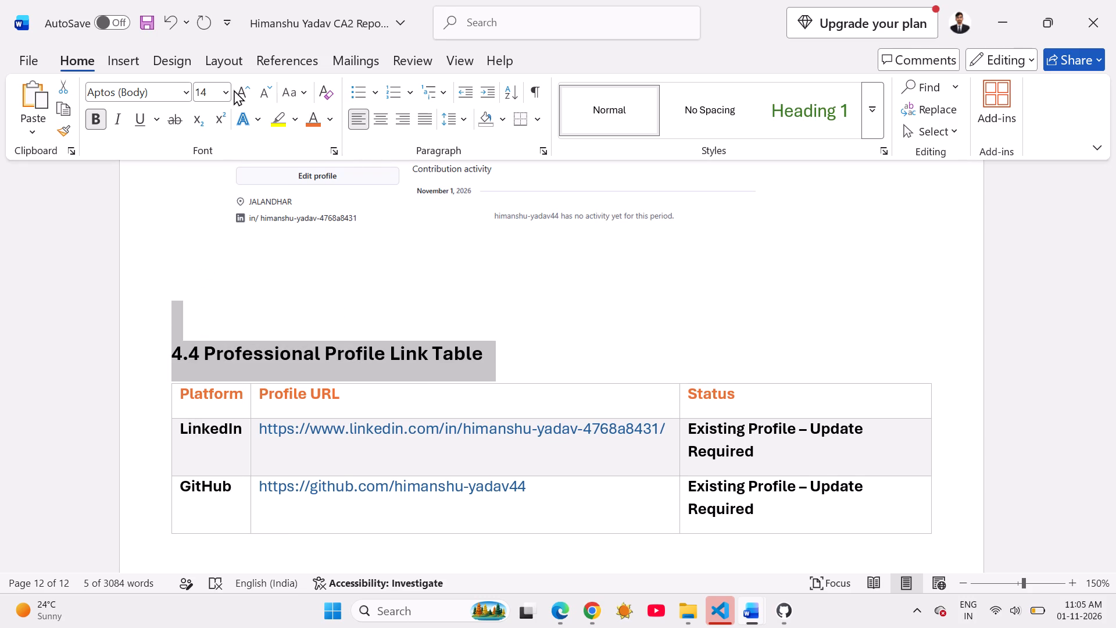
click(327, 123)
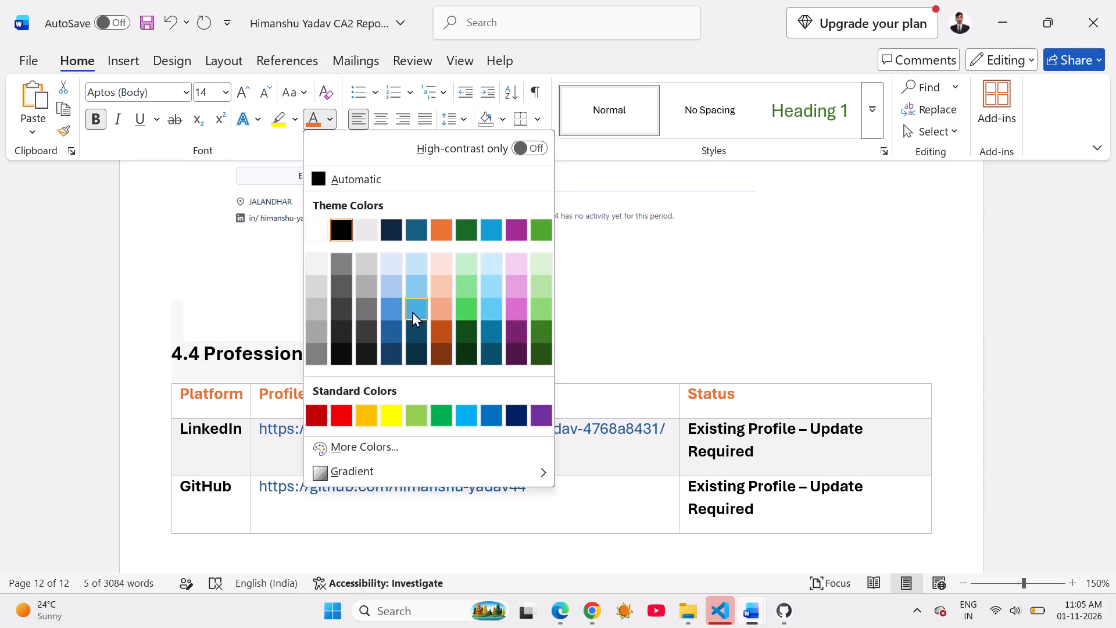
click(389, 313)
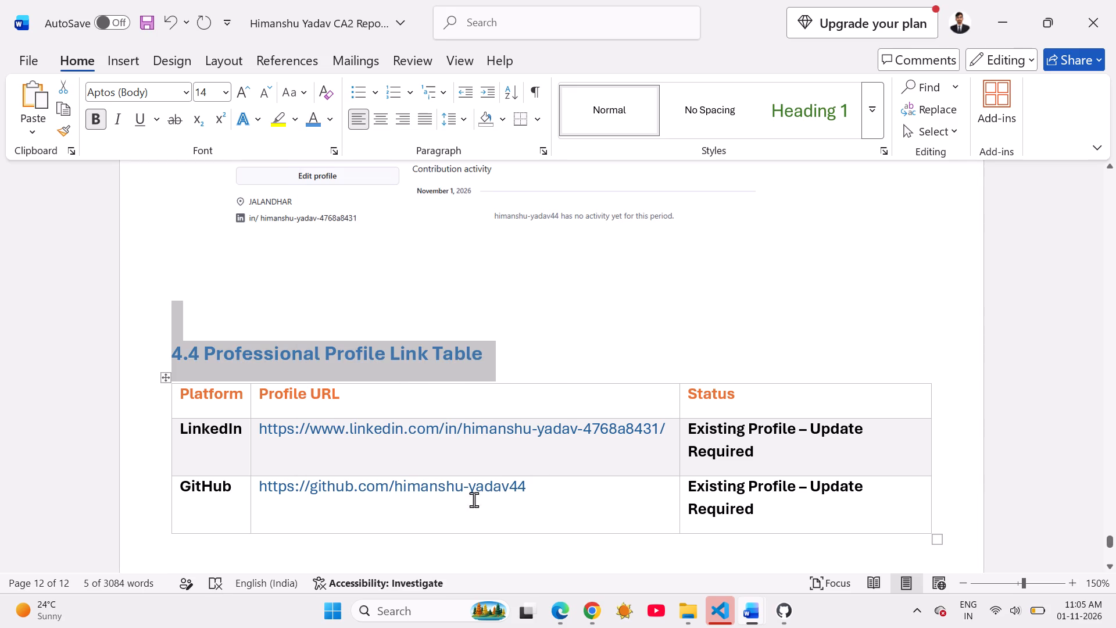
click(532, 550)
scroll(532, 550, down, 1)
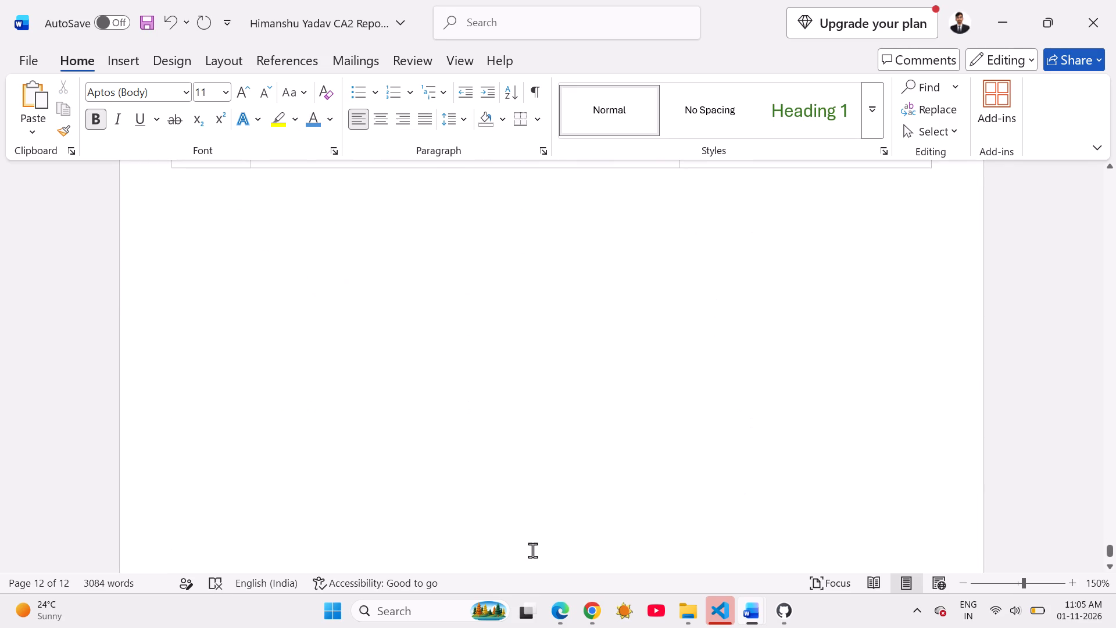
scroll(532, 550, down, 1)
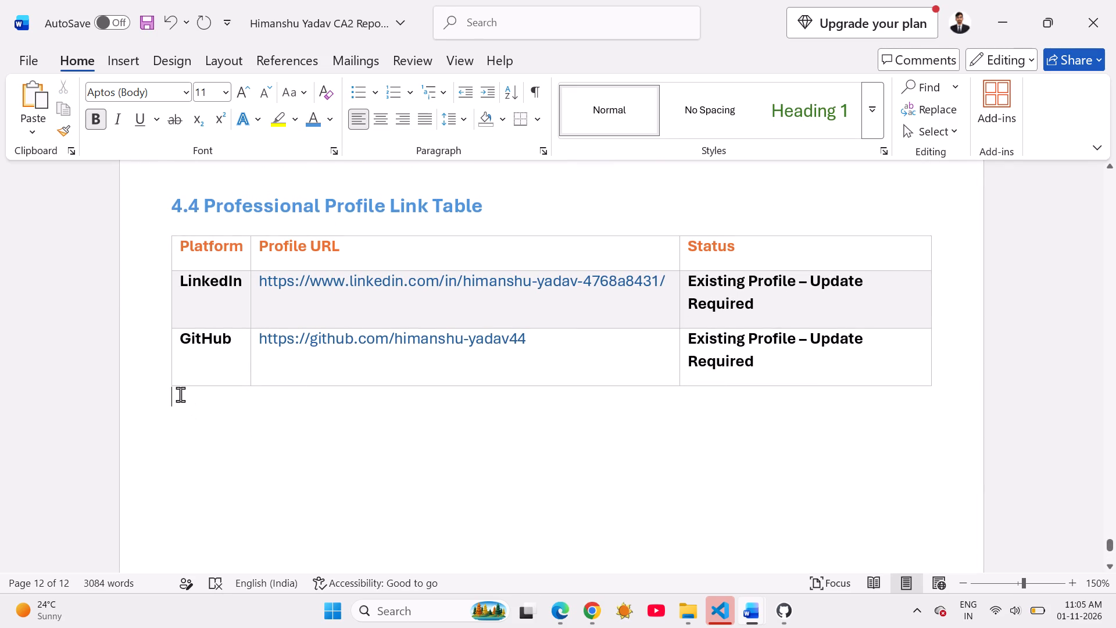
click(180, 394)
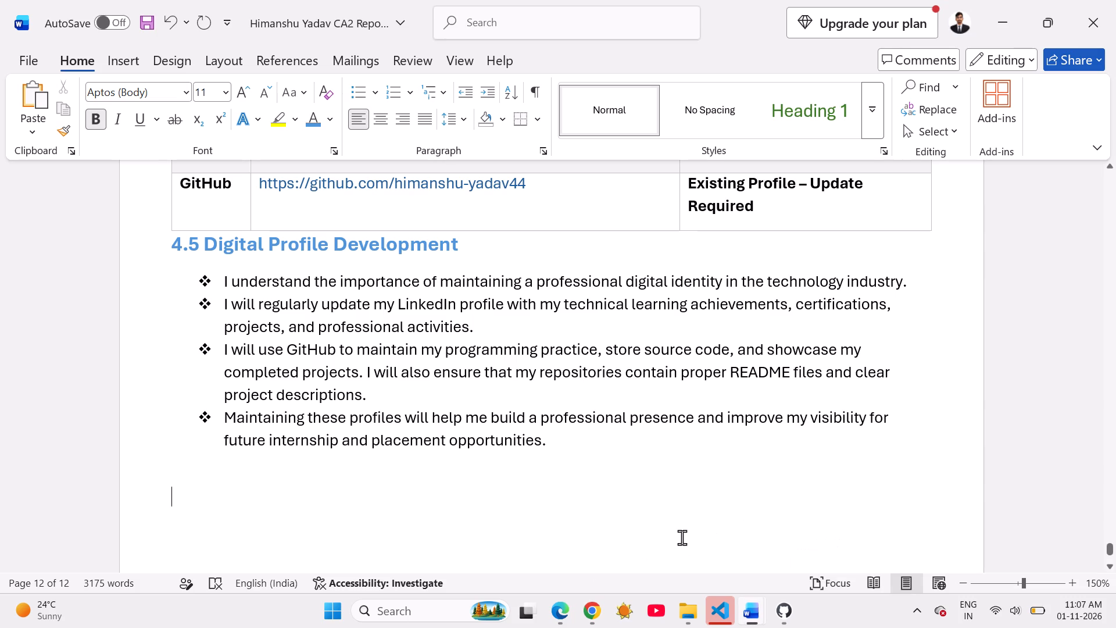
scroll(491, 471, up, 9)
scroll(491, 471, up, 20)
scroll(491, 471, up, 6)
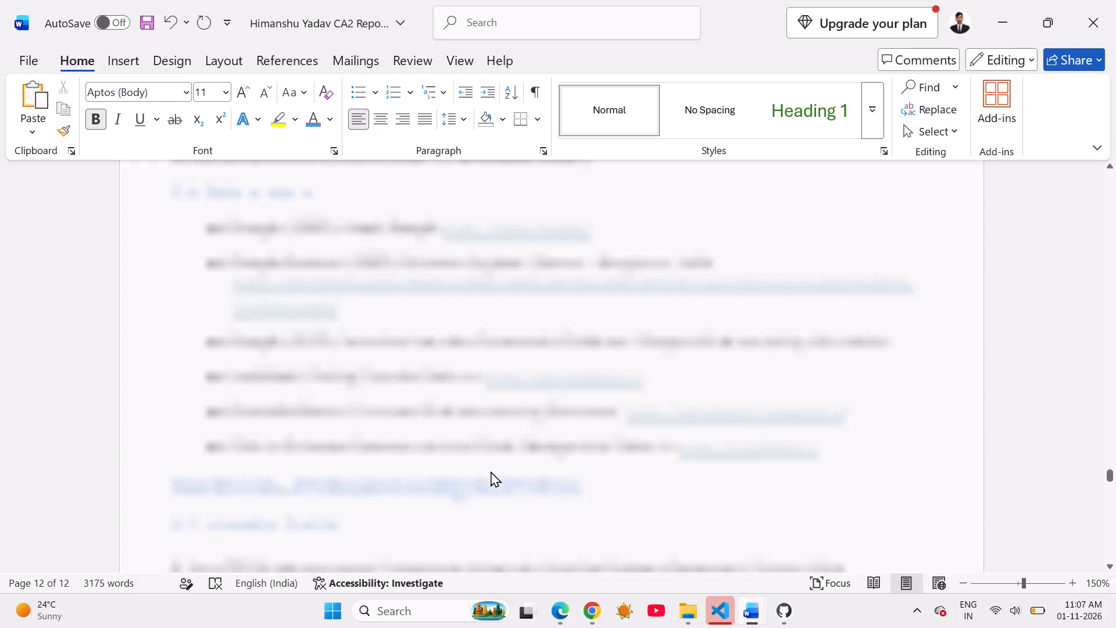
scroll(491, 471, up, 20)
scroll(491, 471, up, 20)
scroll(491, 471, up, 20)
scroll(491, 471, down, 1)
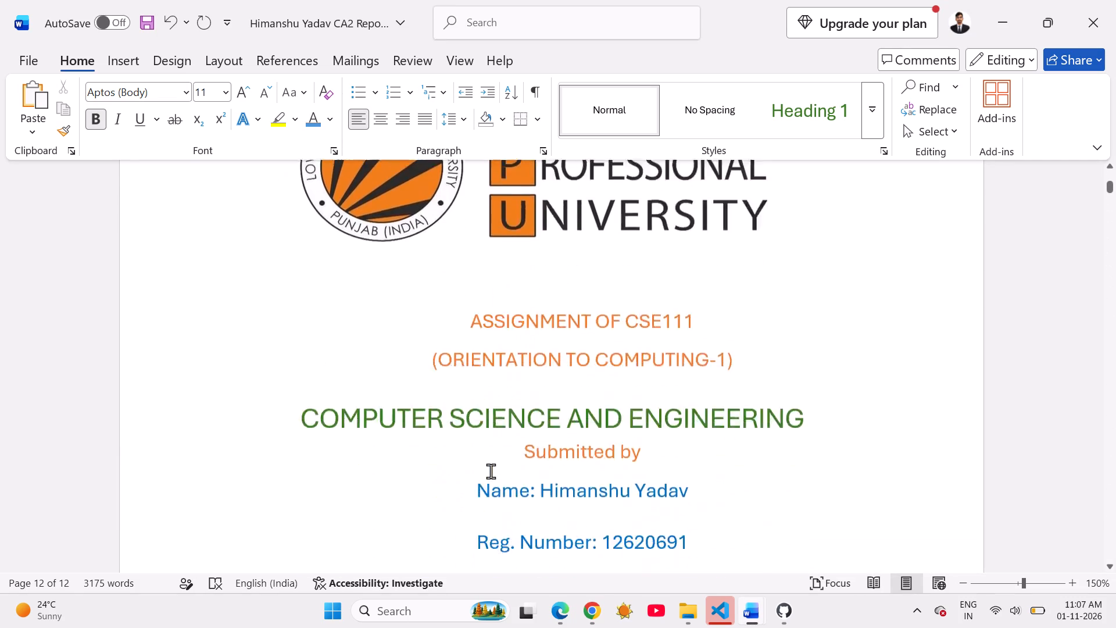
scroll(491, 471, down, 1)
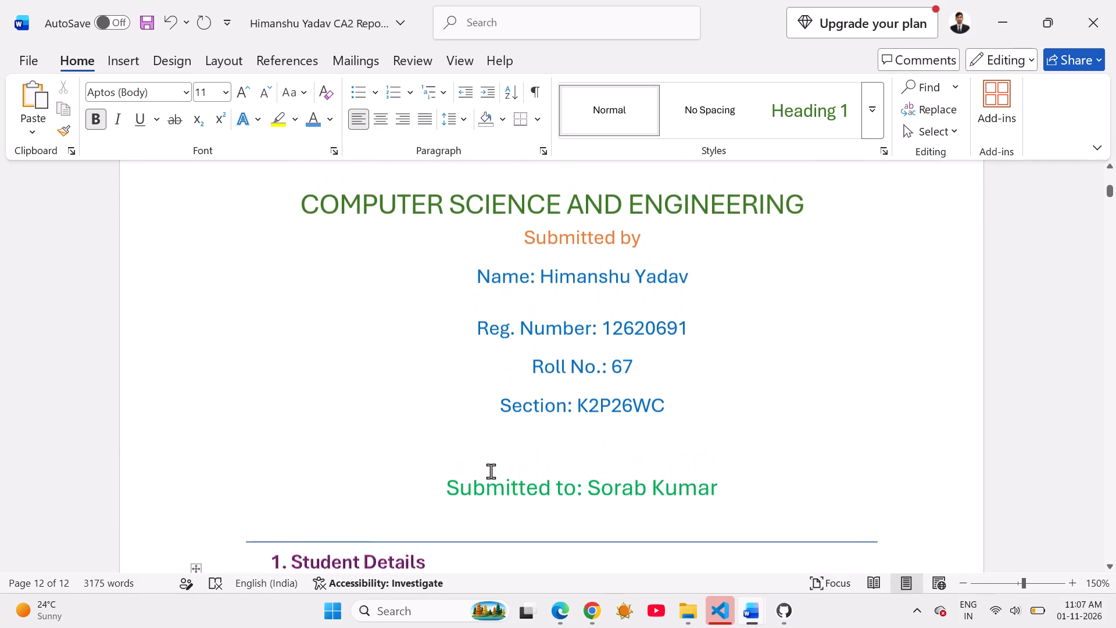
scroll(491, 471, down, 1)
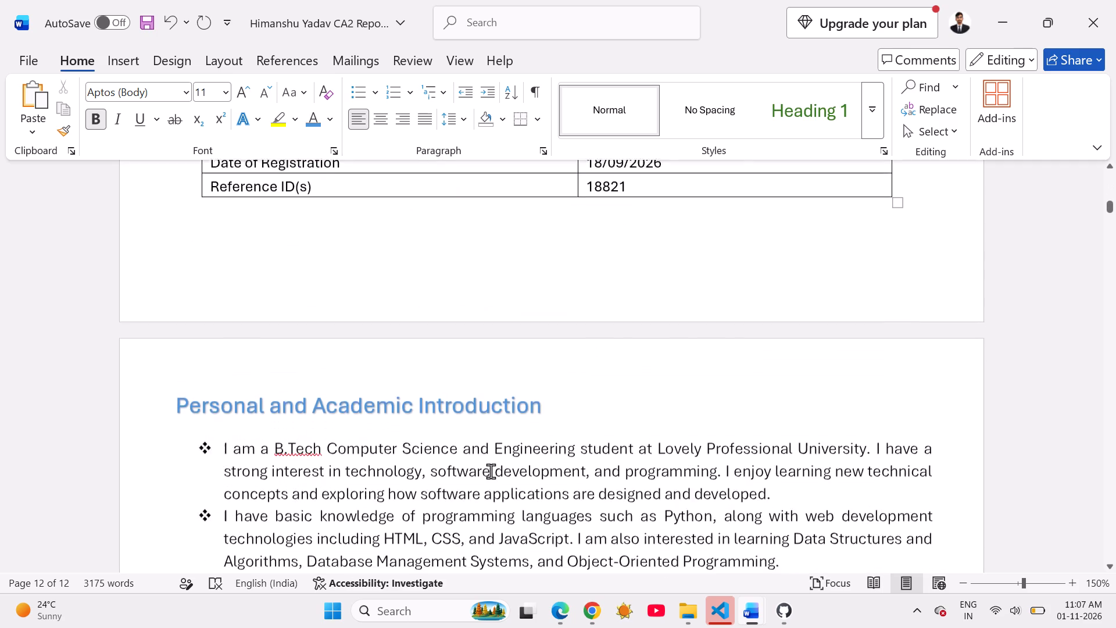
scroll(491, 471, down, 1)
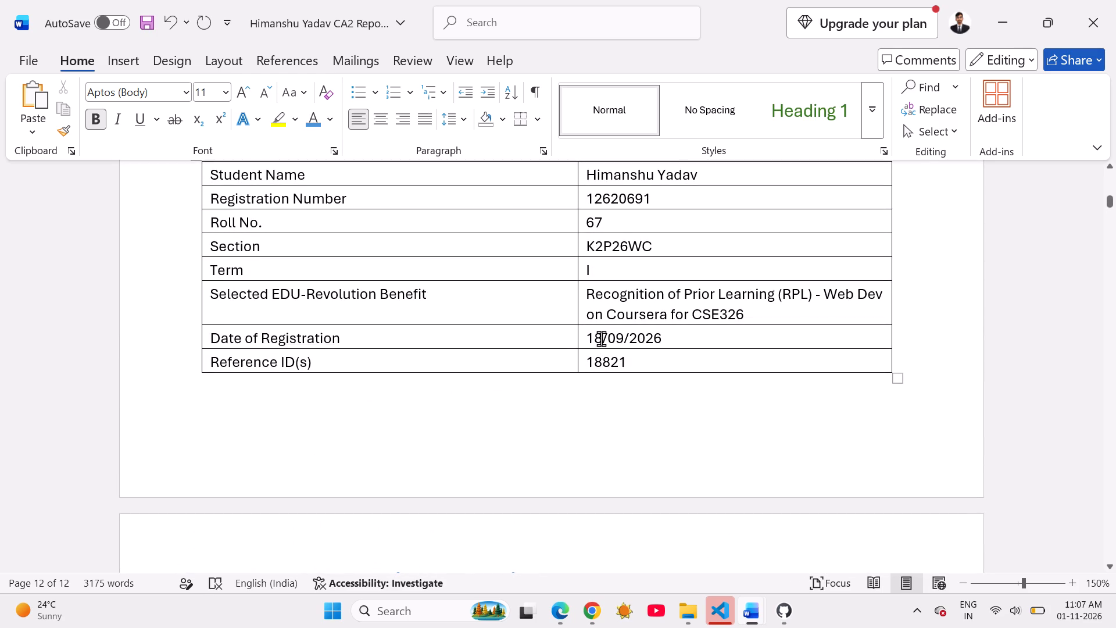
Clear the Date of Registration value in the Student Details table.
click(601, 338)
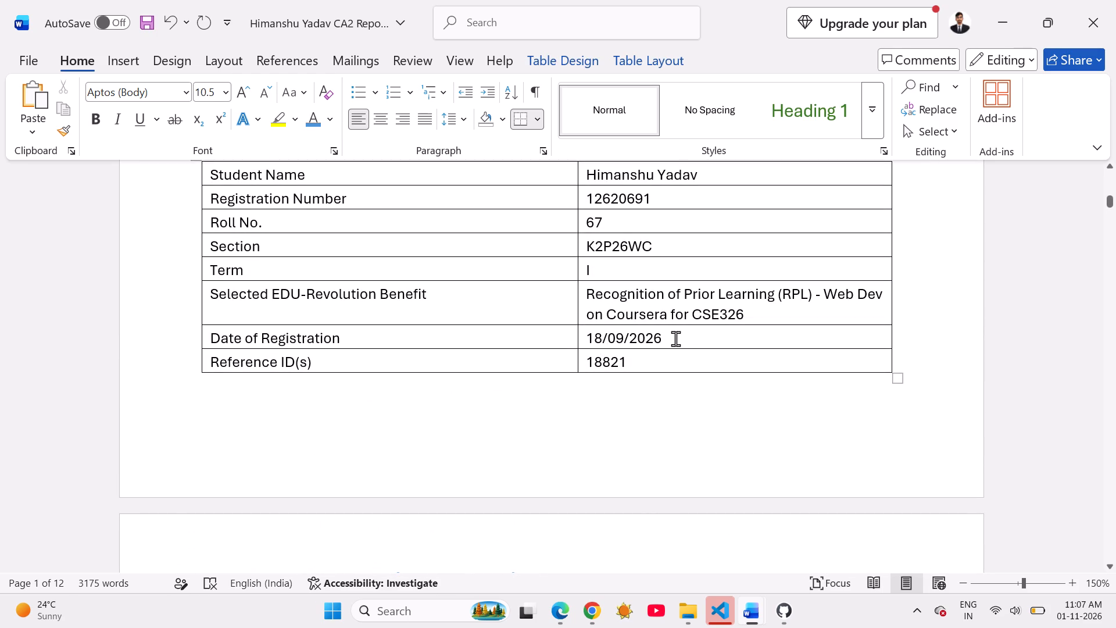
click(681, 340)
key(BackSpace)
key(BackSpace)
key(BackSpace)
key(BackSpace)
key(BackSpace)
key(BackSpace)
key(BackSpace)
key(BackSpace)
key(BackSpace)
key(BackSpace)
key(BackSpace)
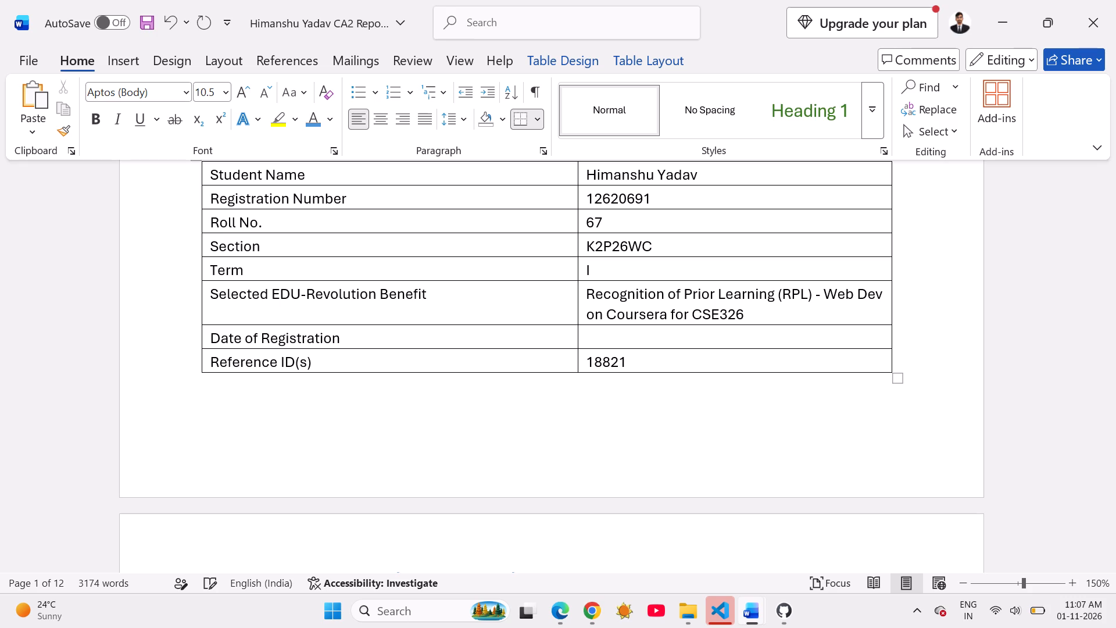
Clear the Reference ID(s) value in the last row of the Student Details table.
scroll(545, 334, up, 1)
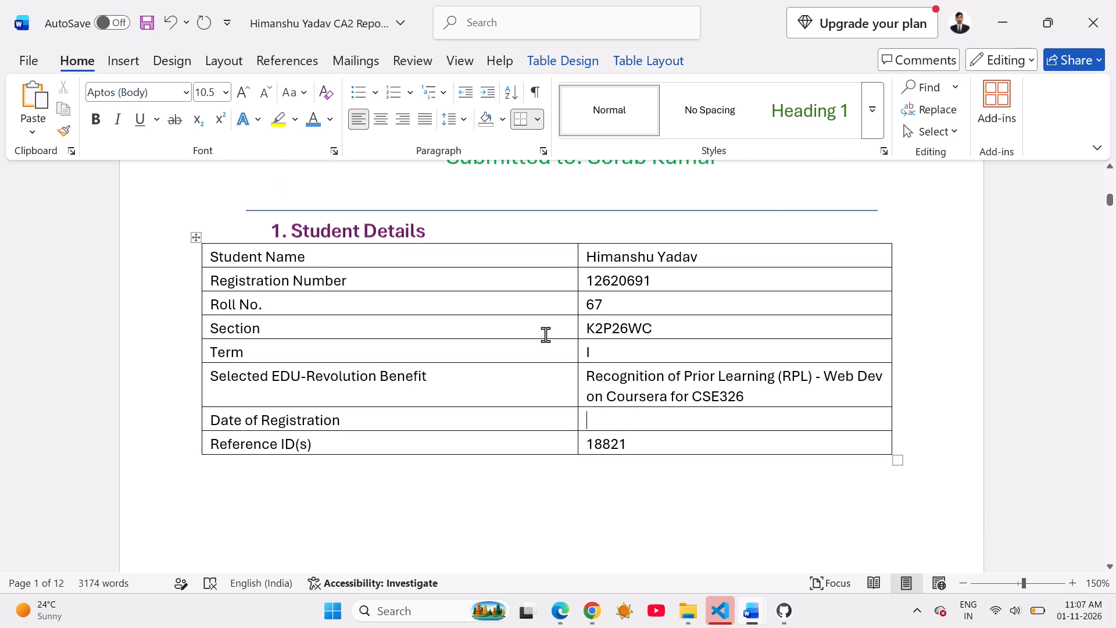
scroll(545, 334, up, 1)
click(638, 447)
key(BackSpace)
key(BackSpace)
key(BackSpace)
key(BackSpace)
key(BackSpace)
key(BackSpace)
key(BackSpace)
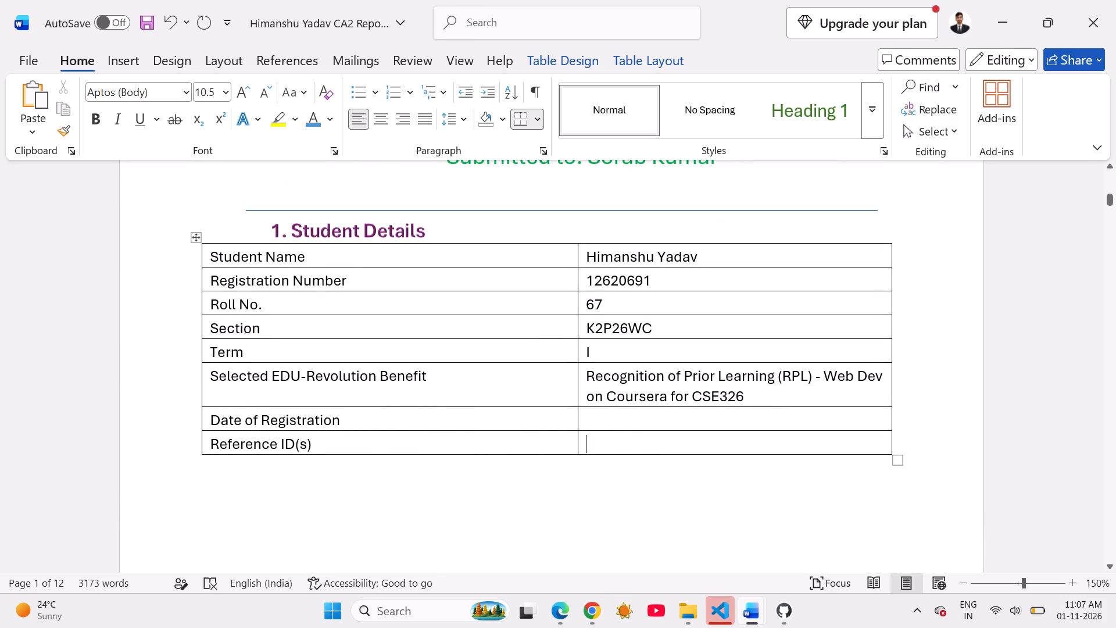
Delete the Selected EDU-Revolution Benefit, Date of Registration and Reference ID(s) rows from the Student Details table.
drag(205, 370, 656, 437)
key(BackSpace)
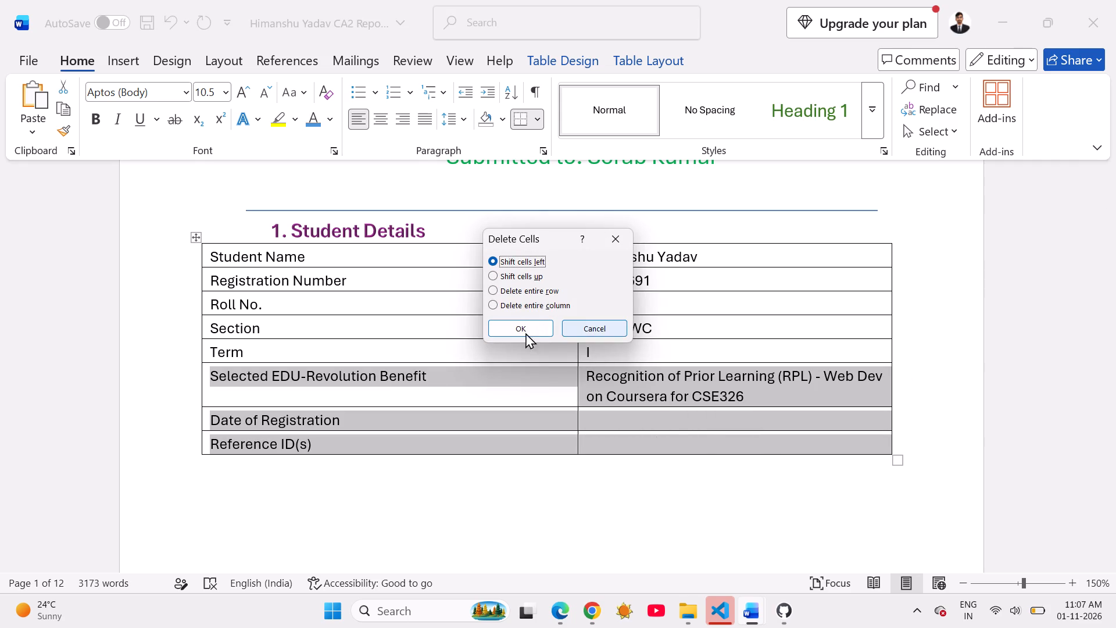
click(525, 344)
click(525, 336)
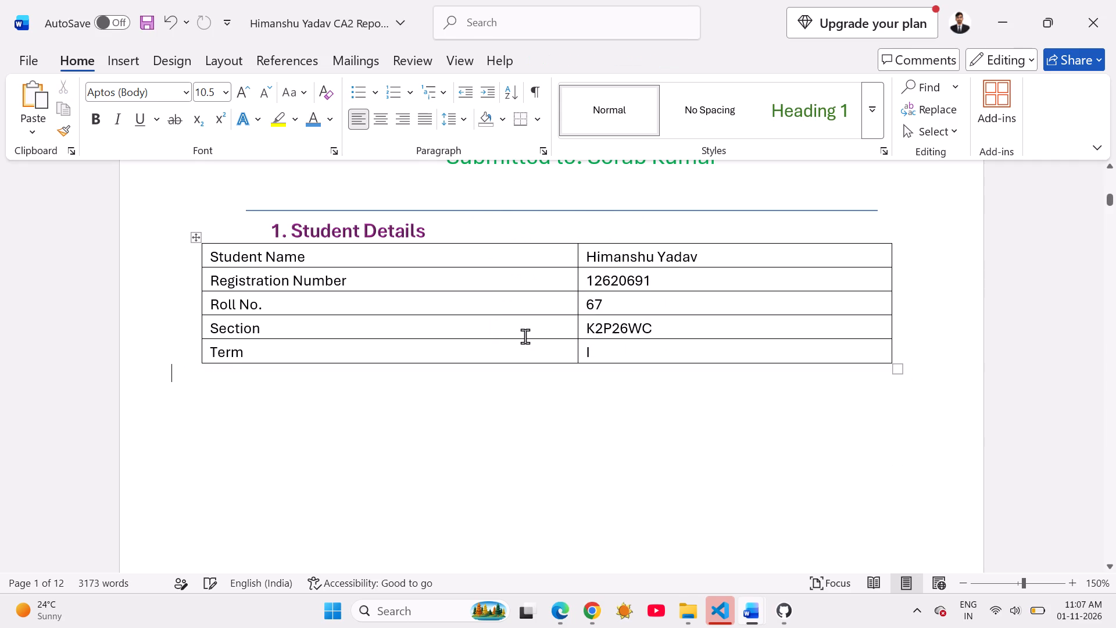
click(590, 370)
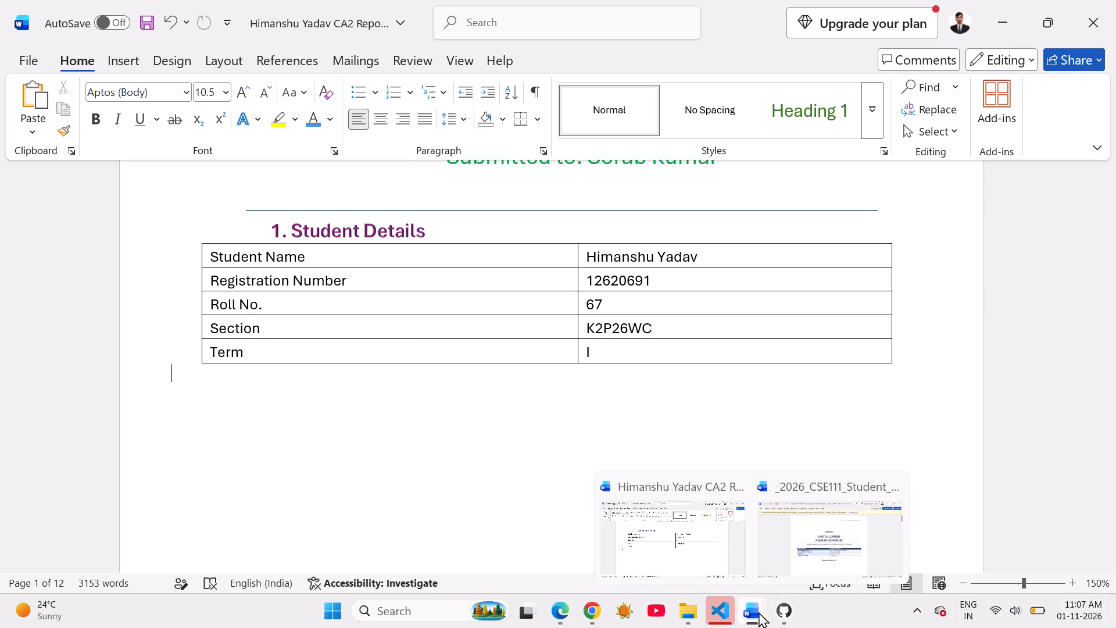
Check the required student fields on the cover page of the CSE111 assignment guide and return to the CA2 report.
click(836, 543)
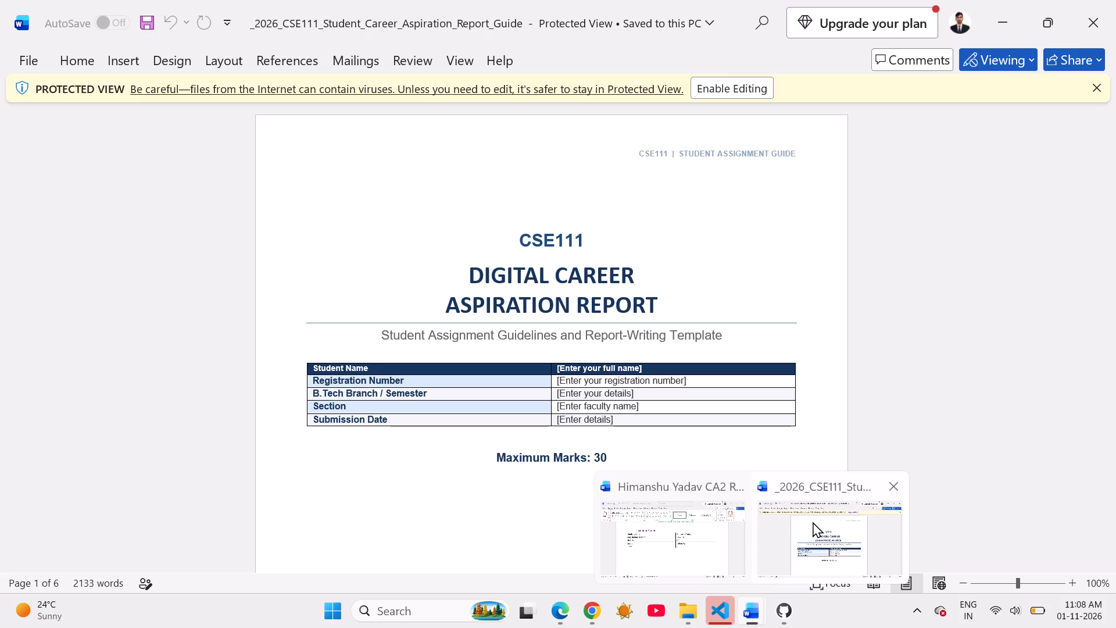
click(707, 531)
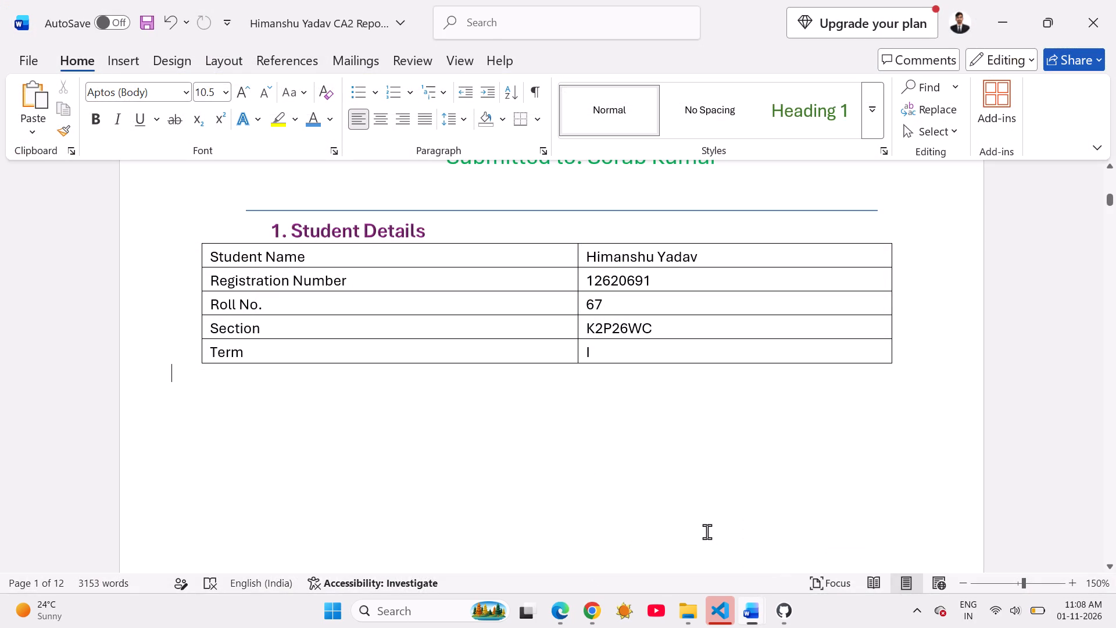
Delete the Roll No. row from the Student Details table.
double_click(621, 307)
drag(606, 304, 585, 302)
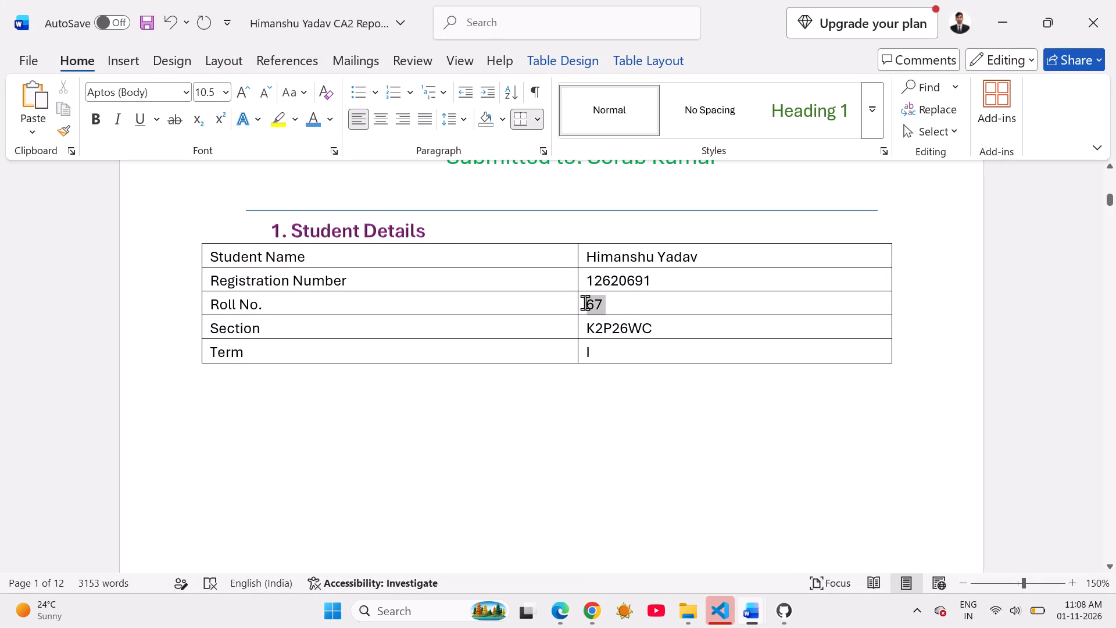
drag(585, 302, 591, 304)
drag(206, 305, 631, 312)
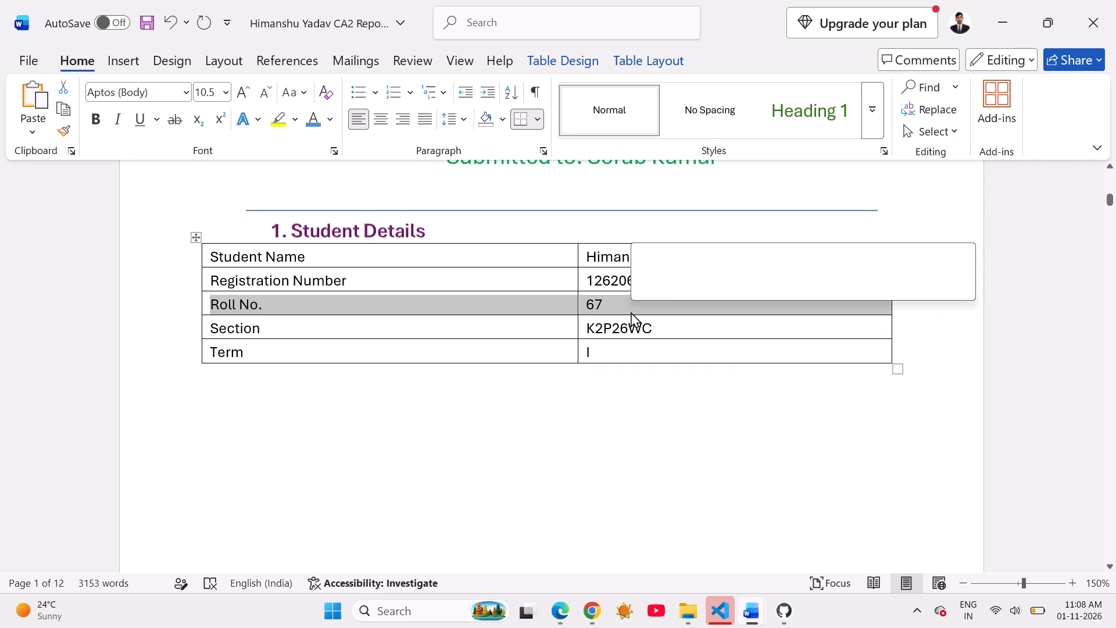
key(BackSpace)
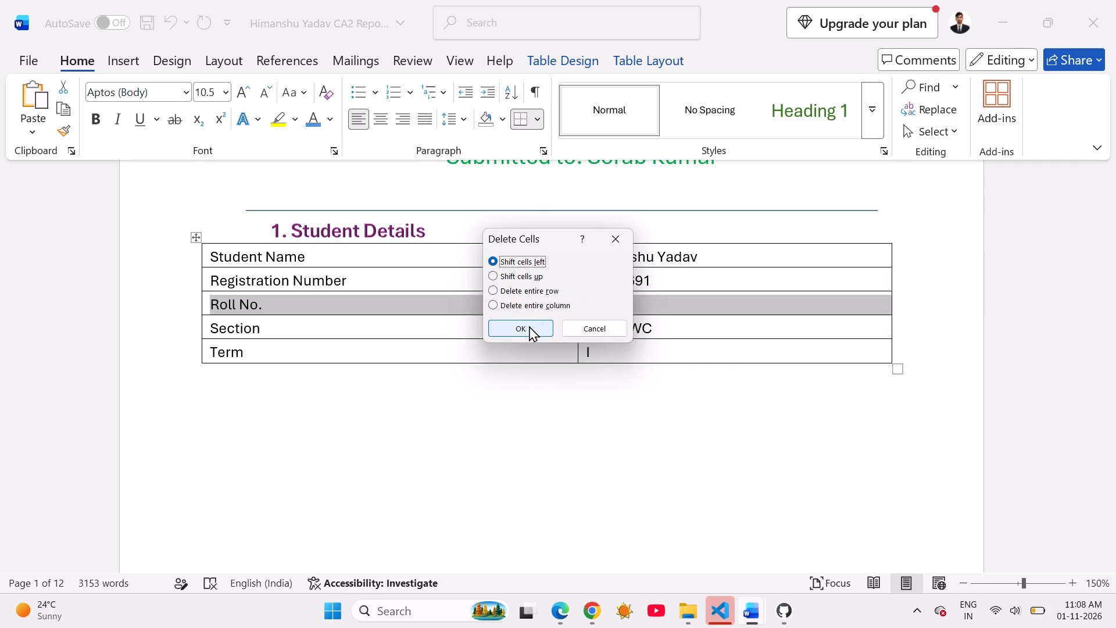
click(529, 326)
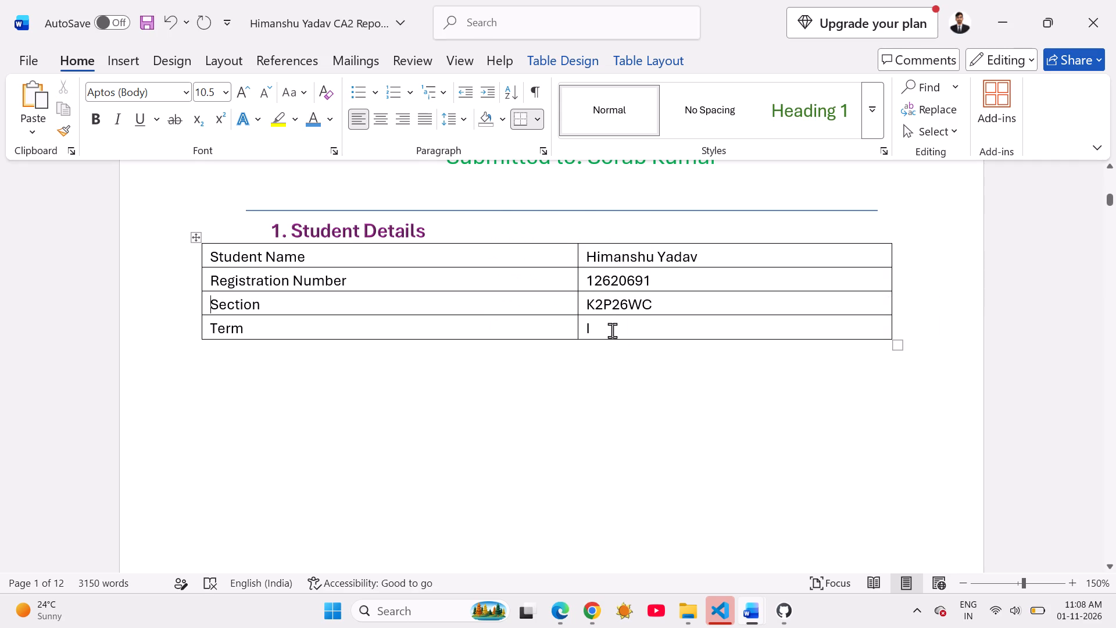
Clear the Term row's value in the Student Details table and change its label to "Course".
click(612, 330)
key(BackSpace)
key(BackSpace)
click(308, 332)
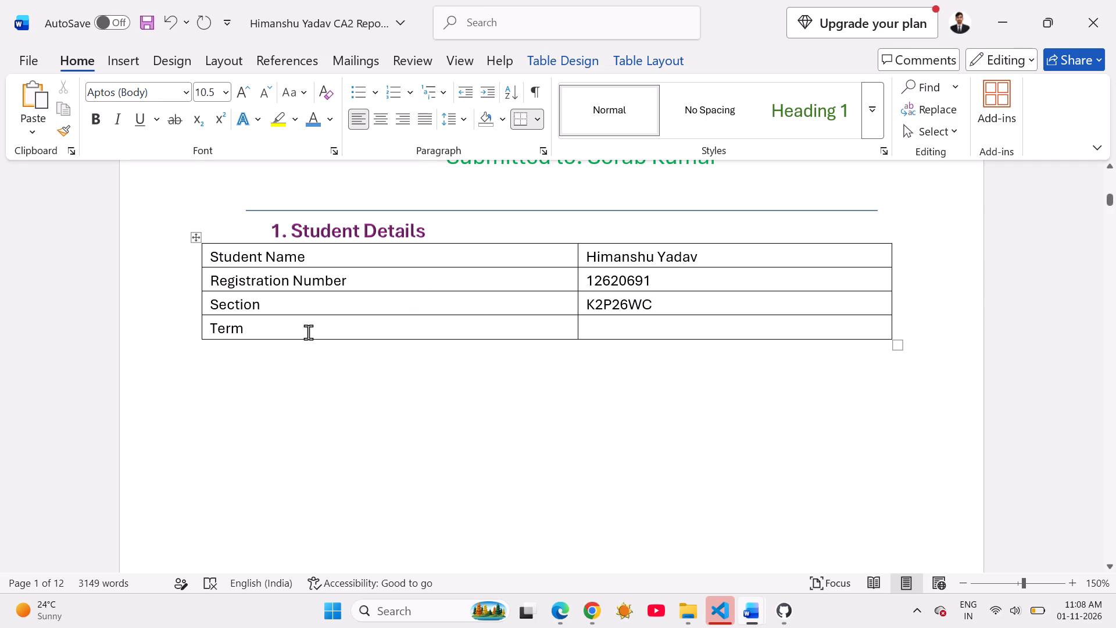
key(BackSpace)
key(BackSpace)
key(BackSpace)
key(BackSpace)
key(BackSpace)
key(c)
key(o)
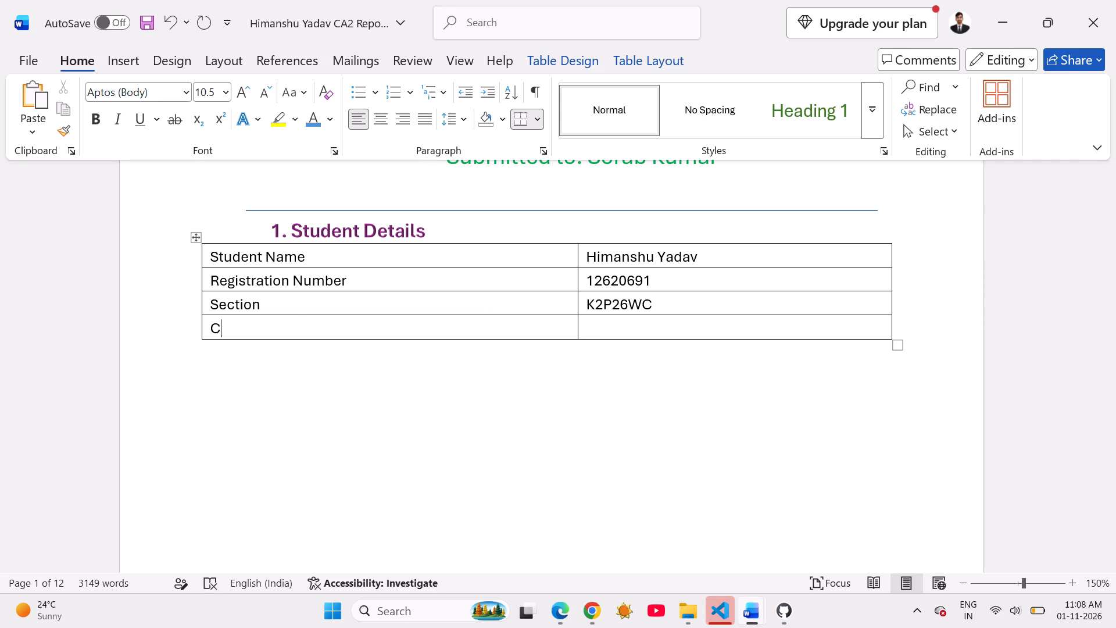
key(BackSpace)
text(ou)
text(rse)
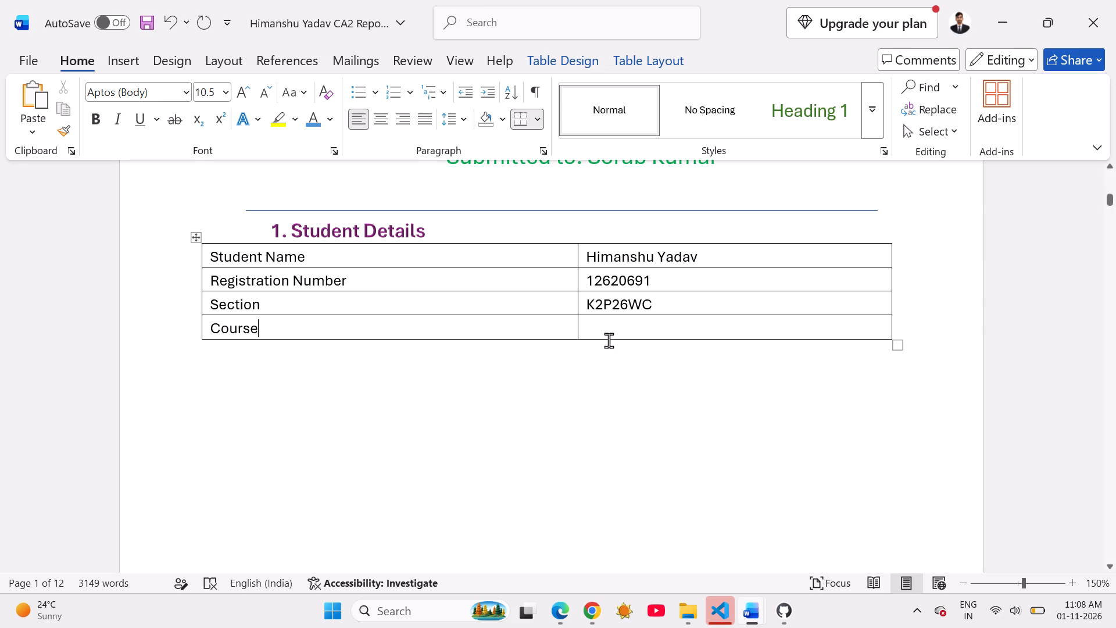
Enter "B.Tech (computer science and Engeneering)" as the Course value in the Student Details table.
click(596, 328)
key(shift+b)
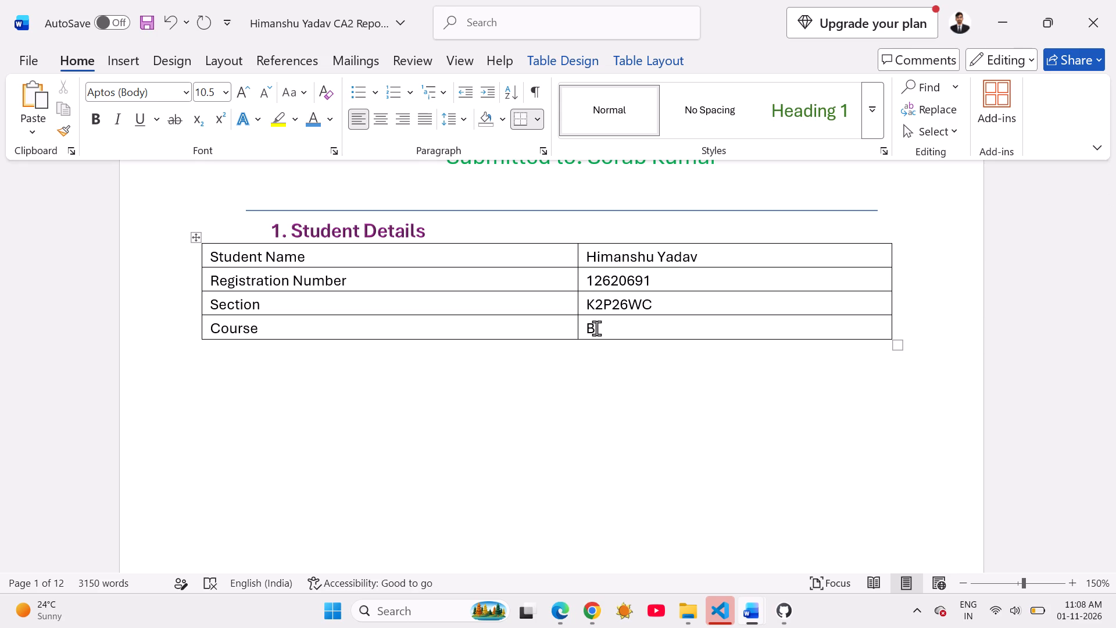
key(period)
key(shift+t)
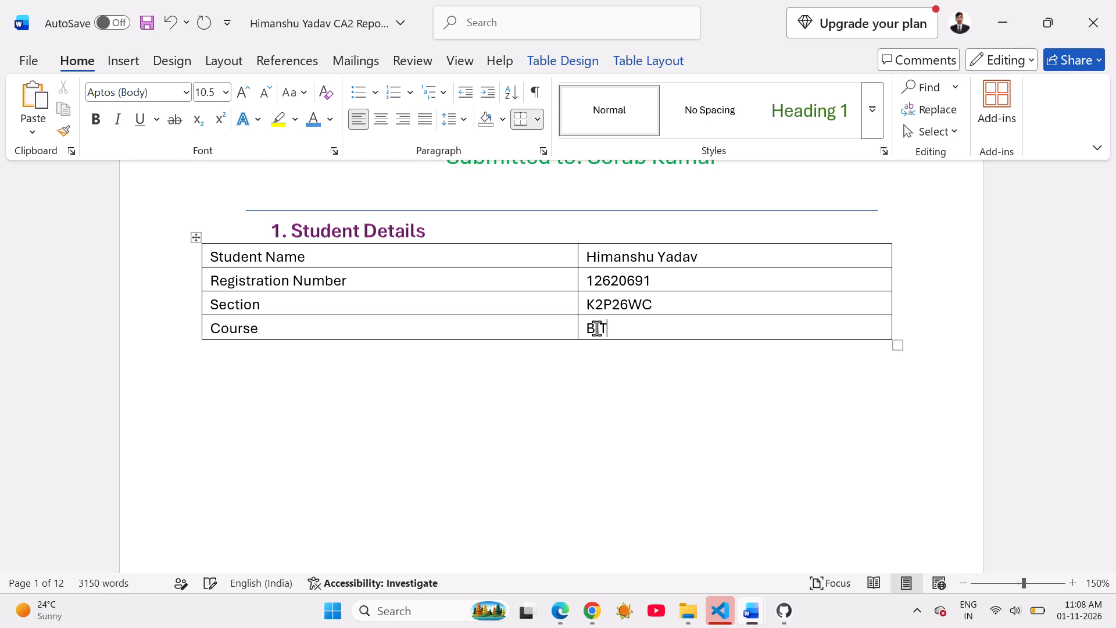
text(ecu)
key(BackSpace)
text(ch)
key(BackSpace)
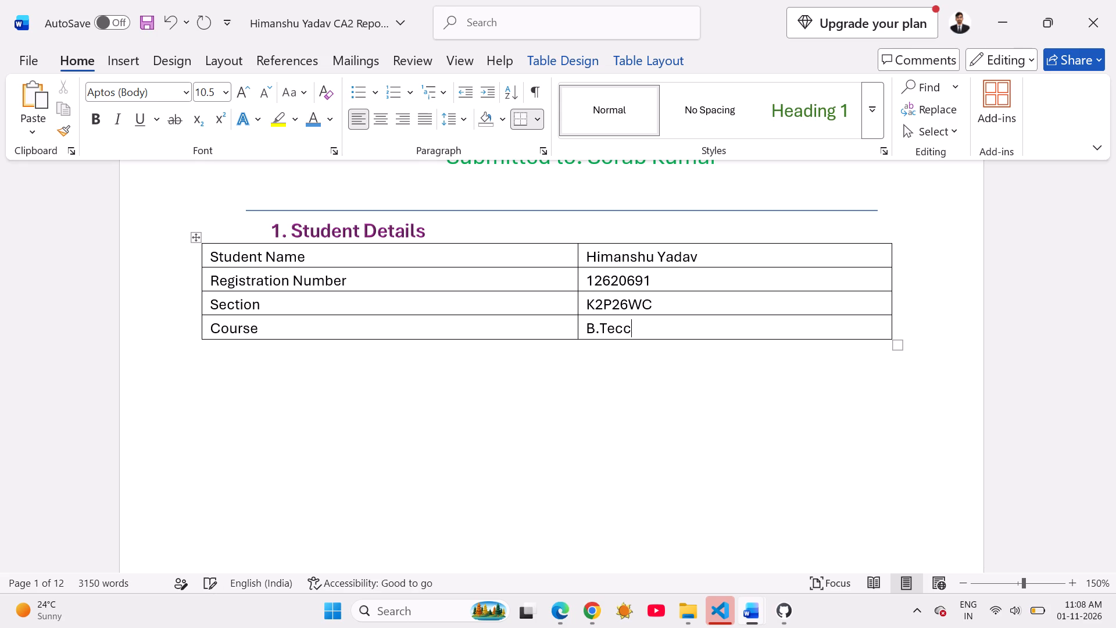
key(BackSpace)
text(h)
key(space)
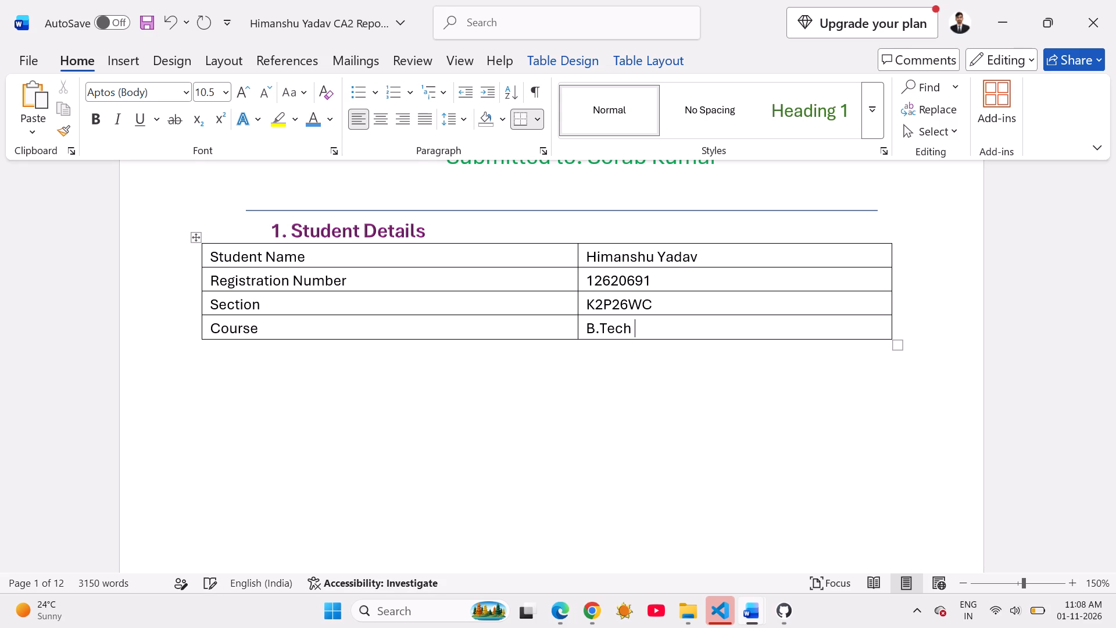
key(shift+parenleft)
text(coo)
key(BackSpace)
text(mp)
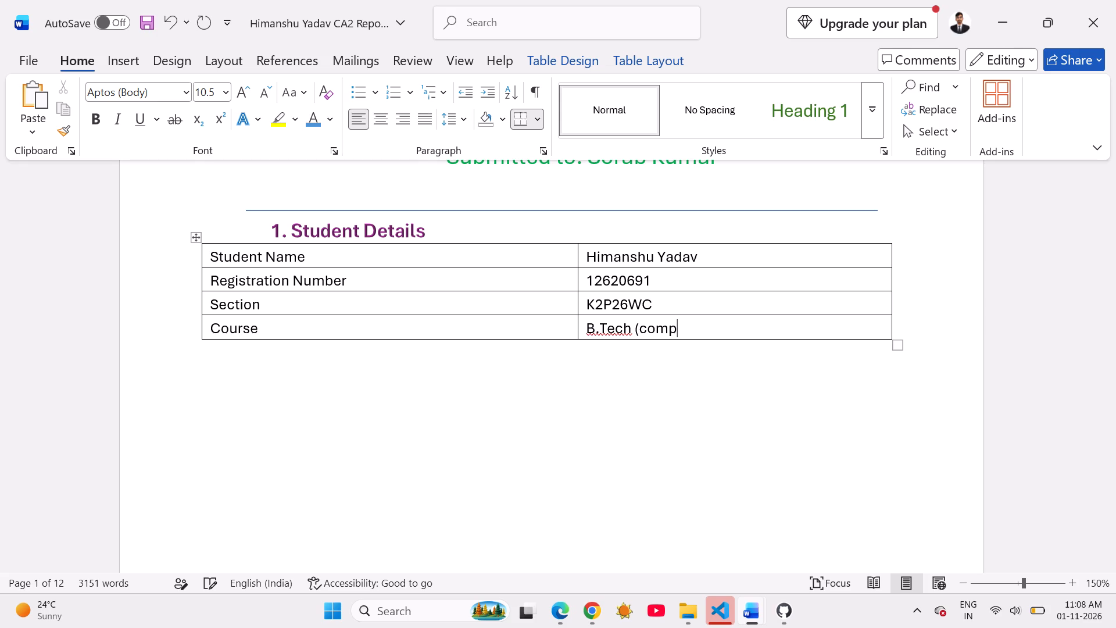
text(urer)
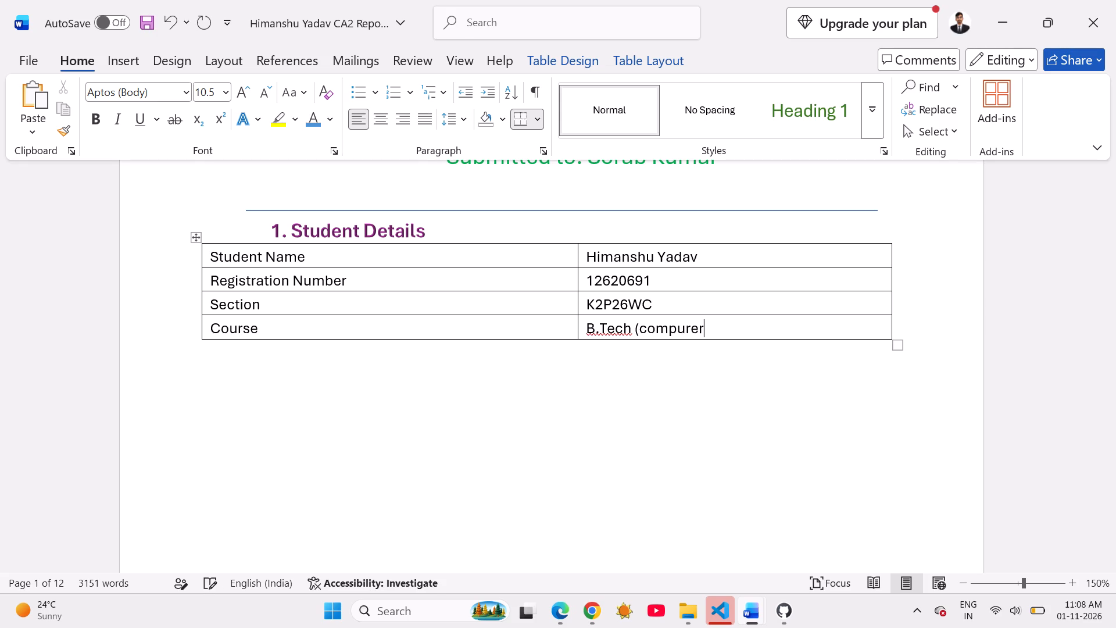
key(BackSpace)
key(BackSpace)
text(er)
key(BackSpace)
key(BackSpace)
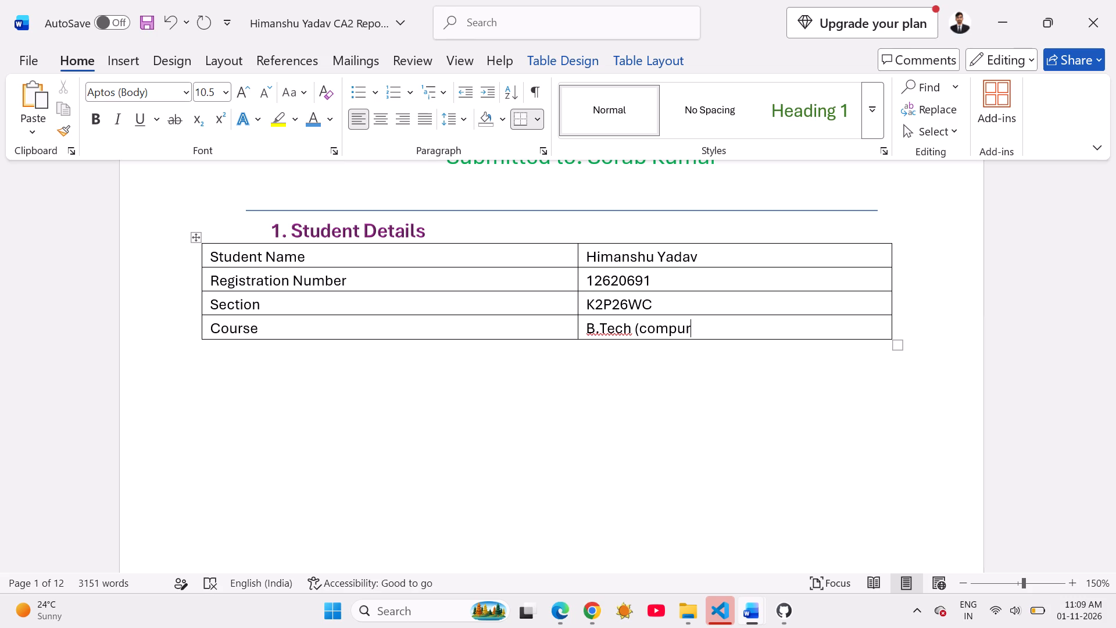
key(BackSpace)
text(ter)
key(space)
key(s)
key(c)
text(ience)
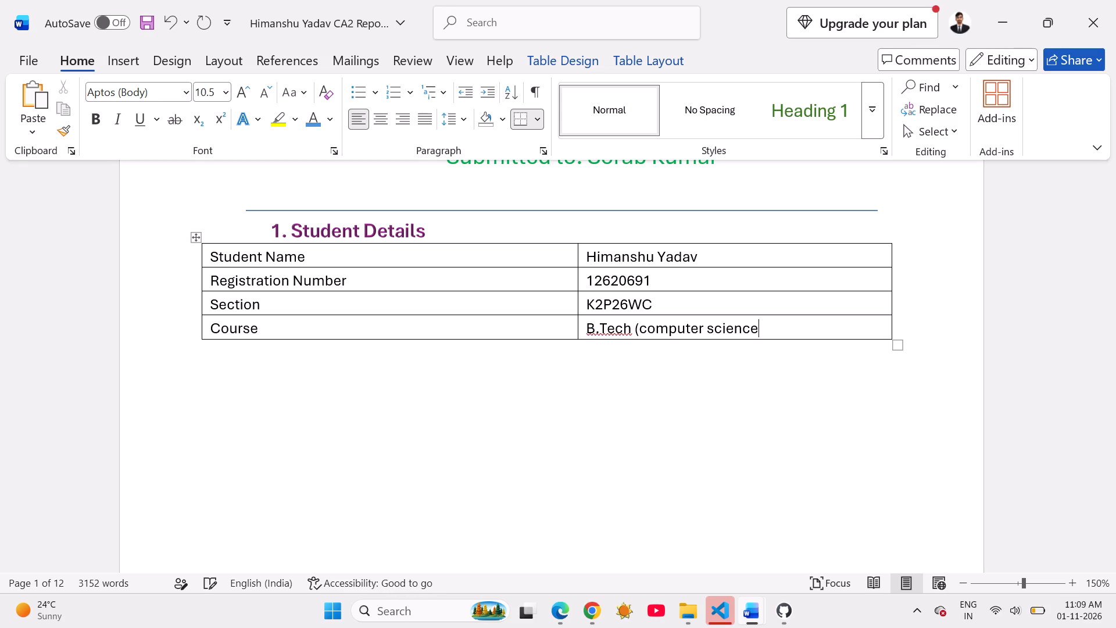
key(space)
text(and)
key(space)
key(shift+e)
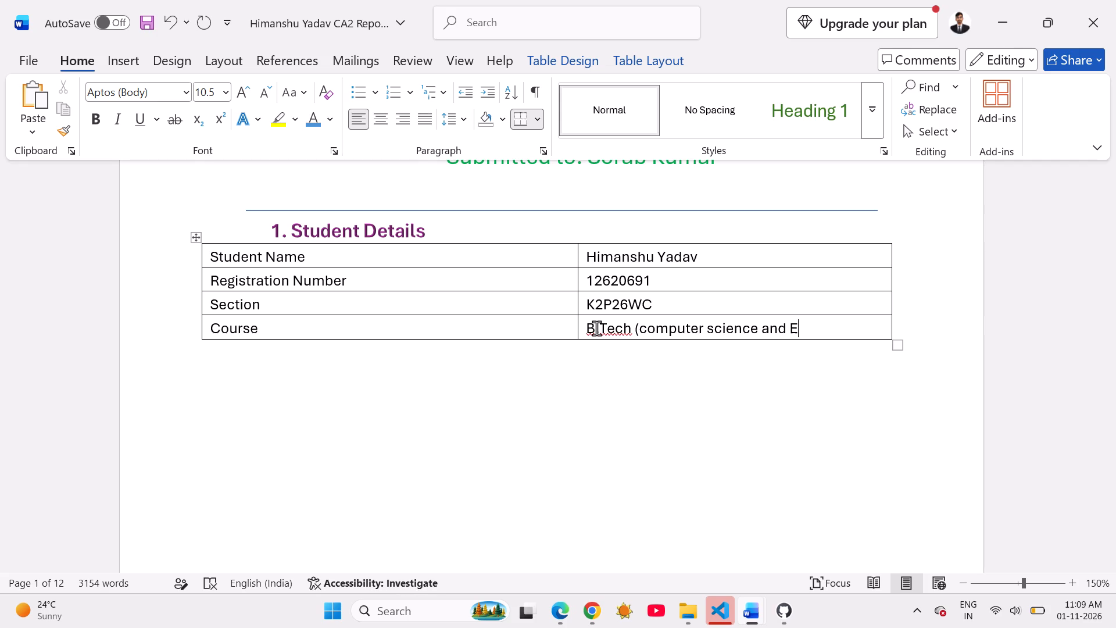
key(n)
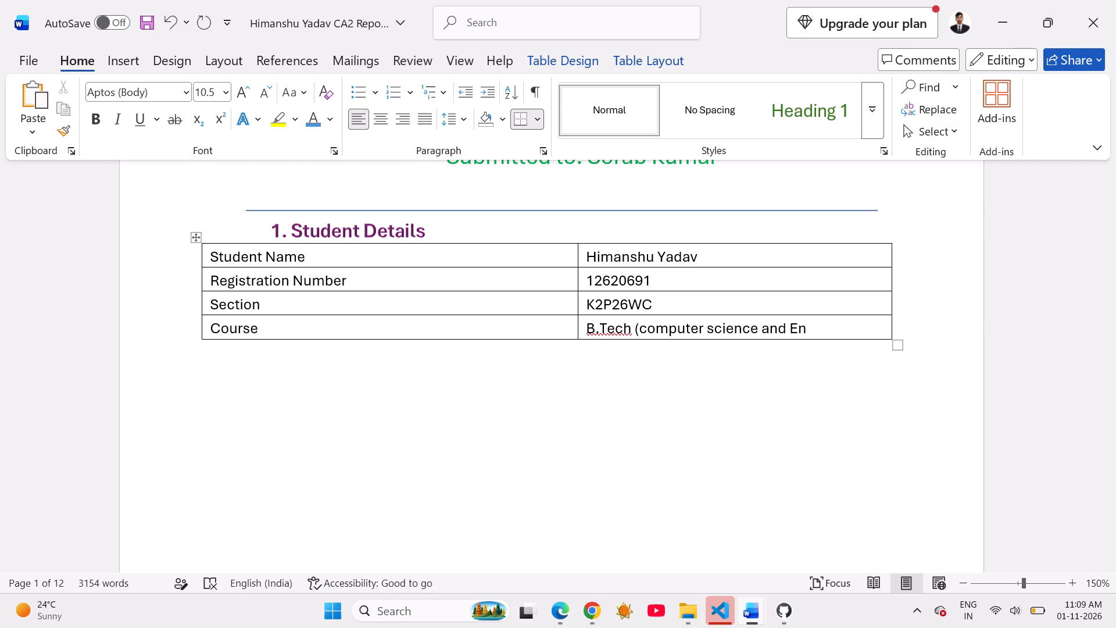
text(ge)
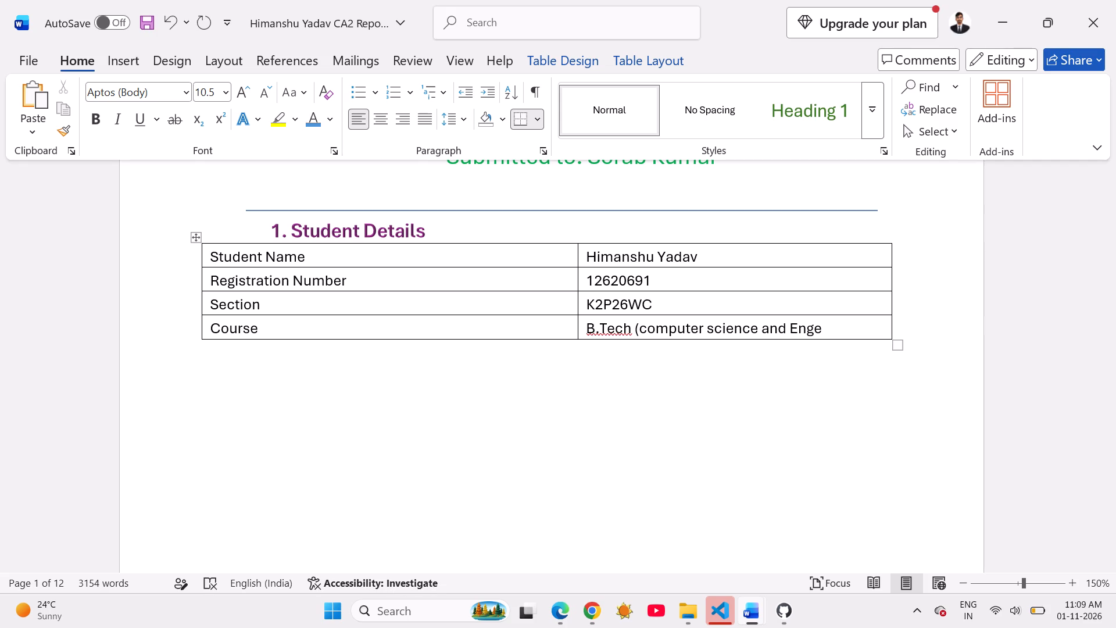
key(e)
key(BackSpace)
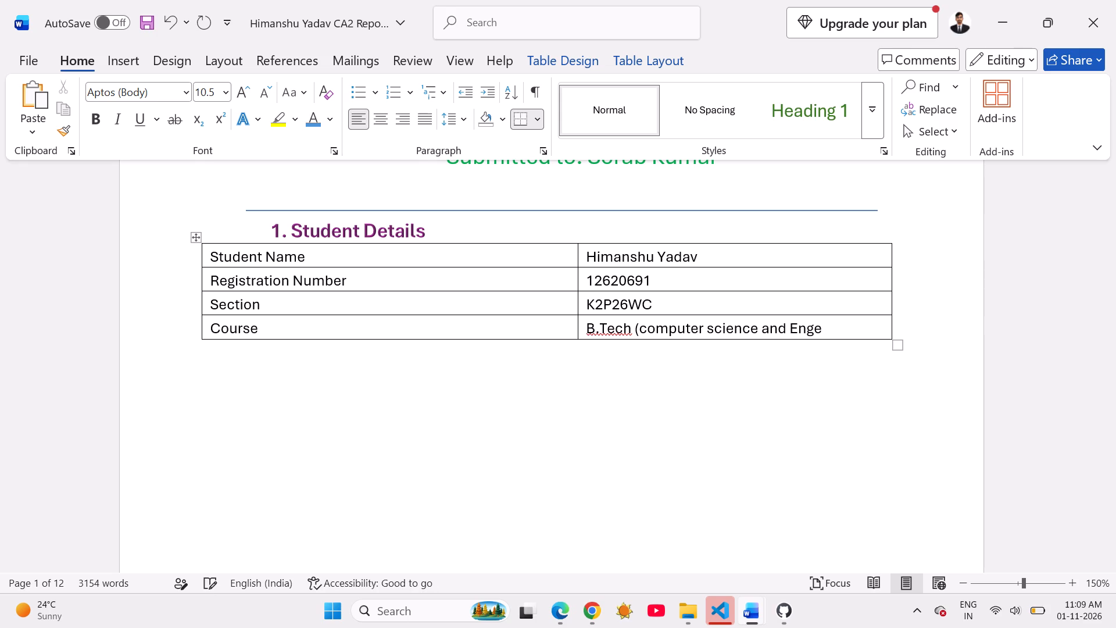
text(nee)
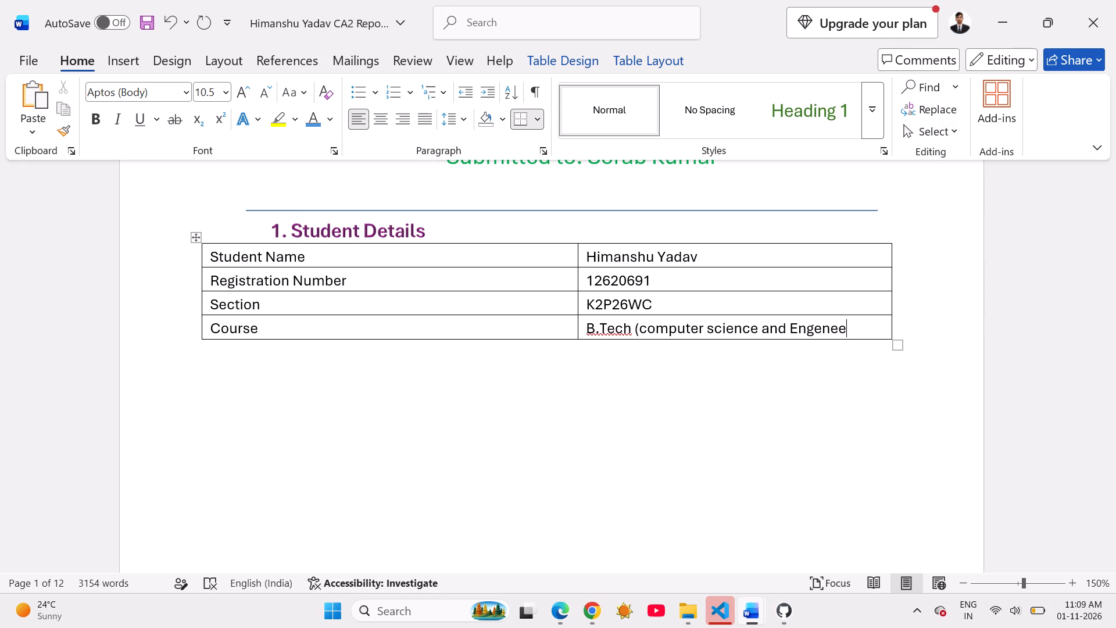
text(ring)
click(874, 327)
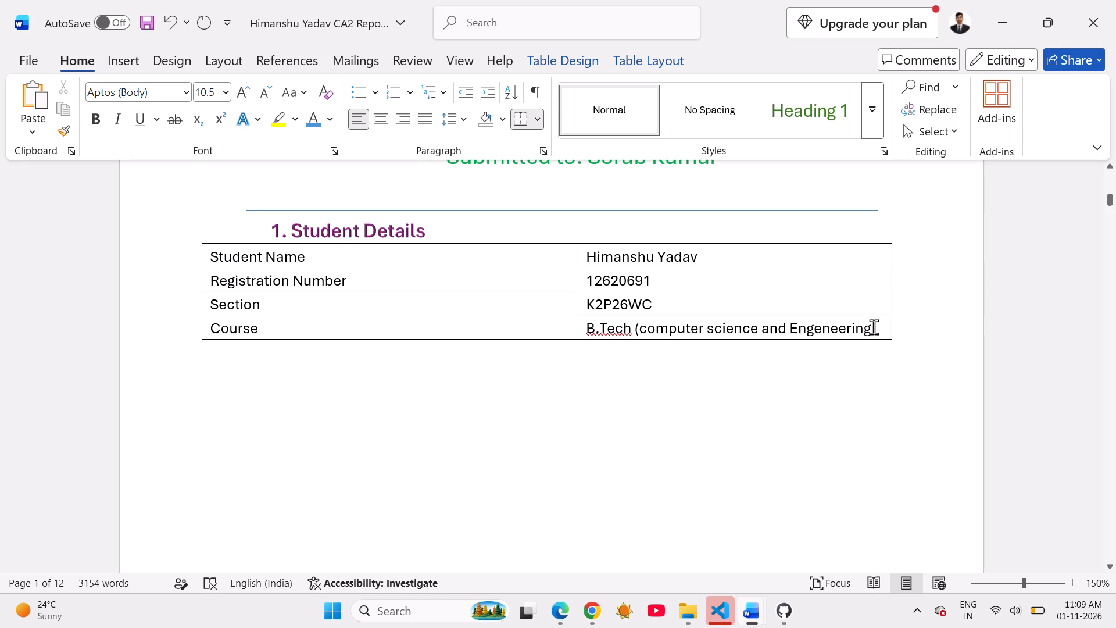
key(shift+parenright)
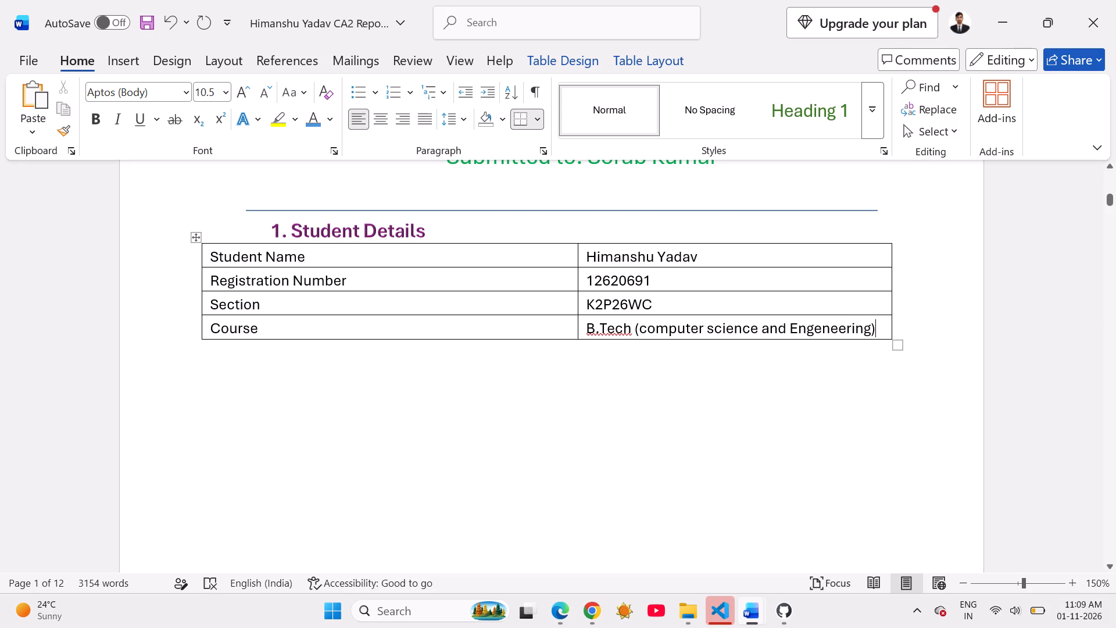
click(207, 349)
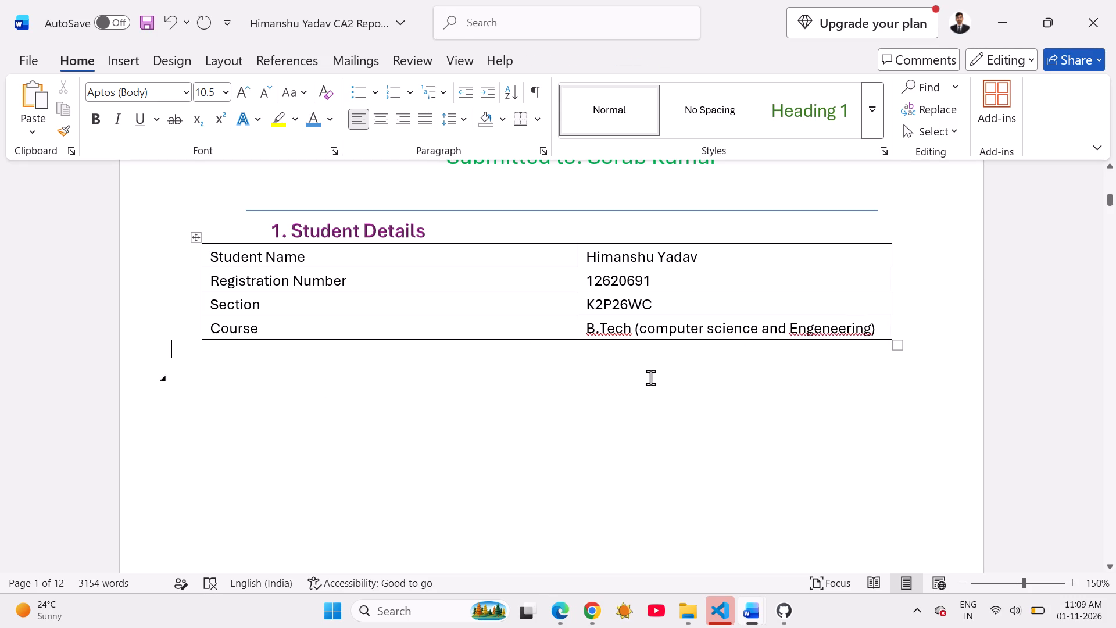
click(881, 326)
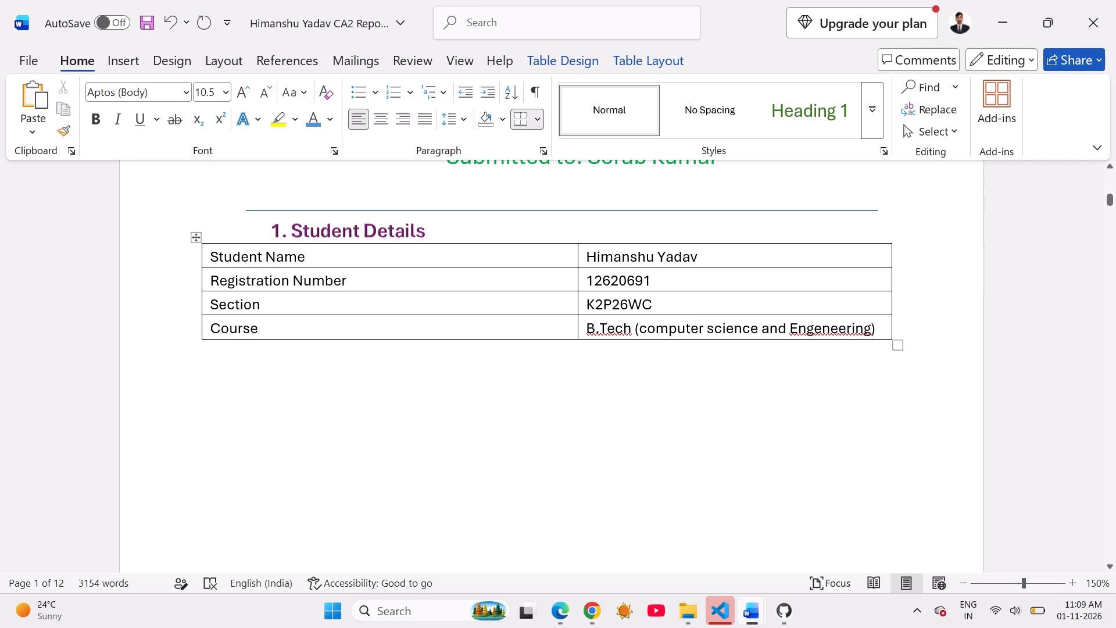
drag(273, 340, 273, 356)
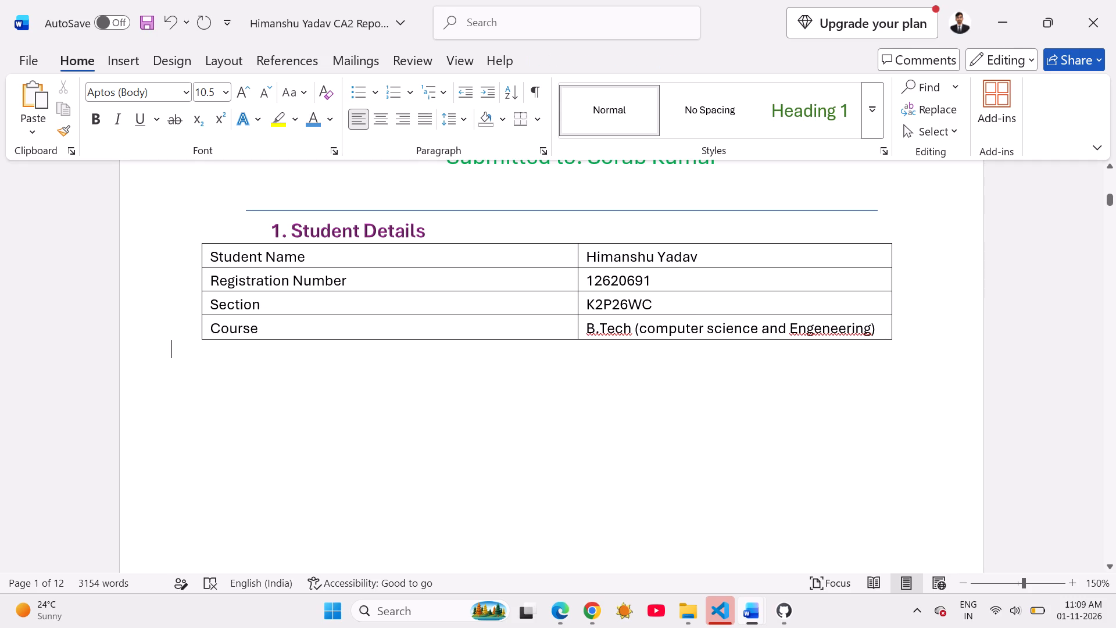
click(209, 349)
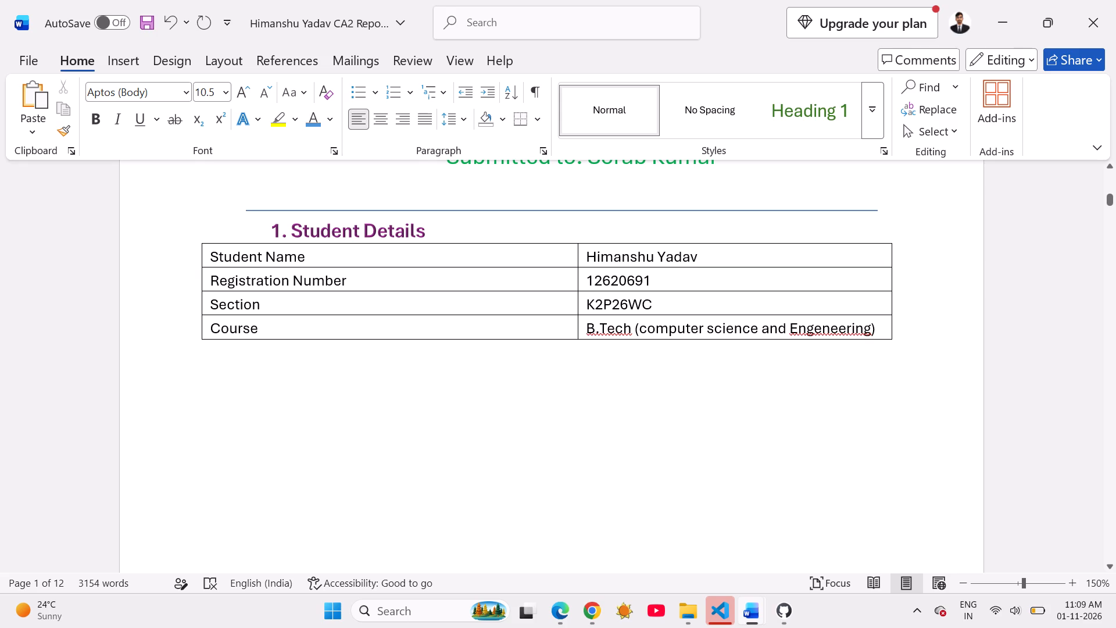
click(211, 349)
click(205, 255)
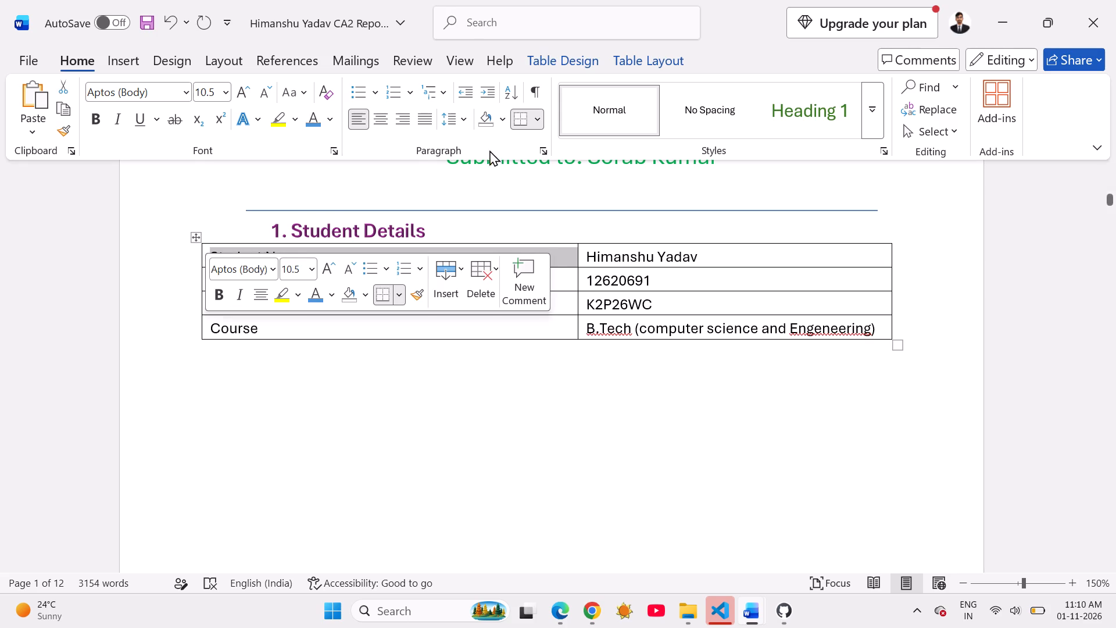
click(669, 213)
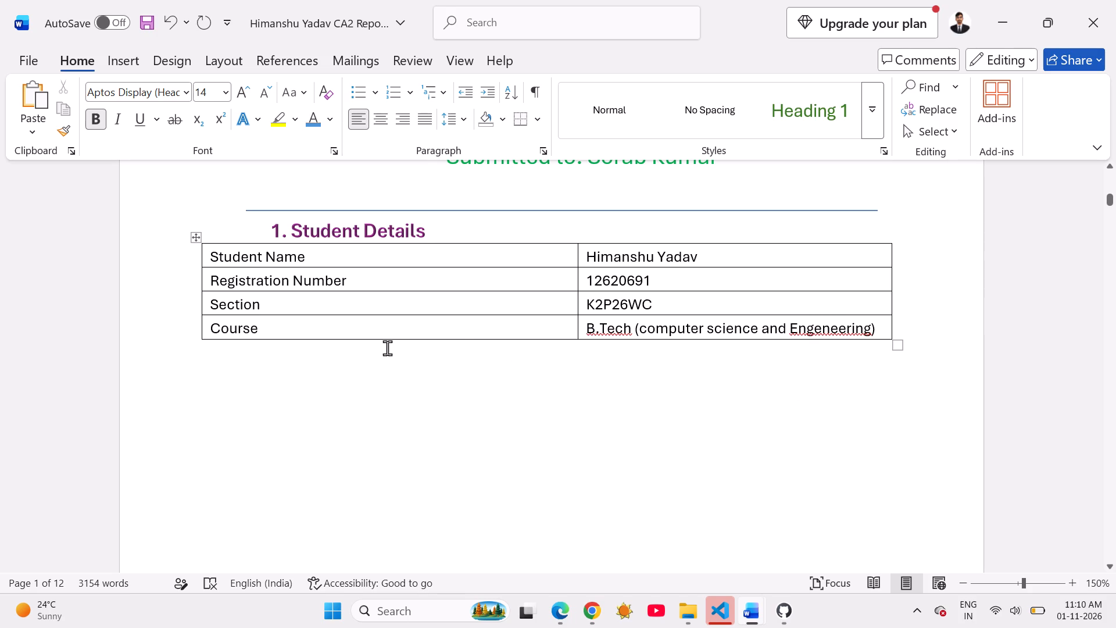
Add the label "Submission date" on the line directly below the Student Details table.
click(206, 355)
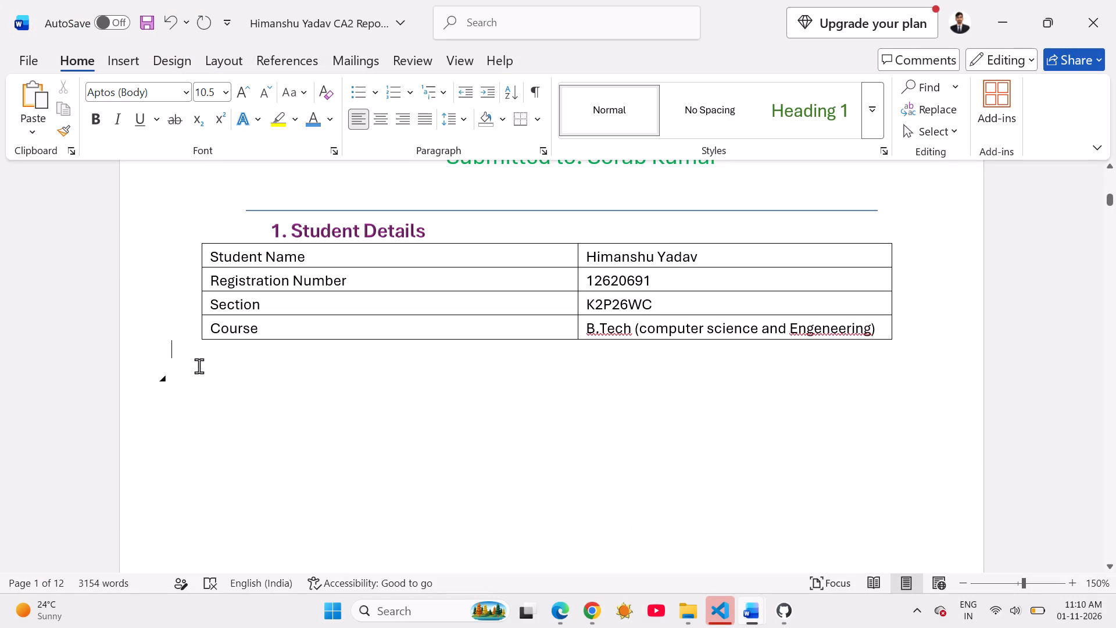
key(s)
key(u)
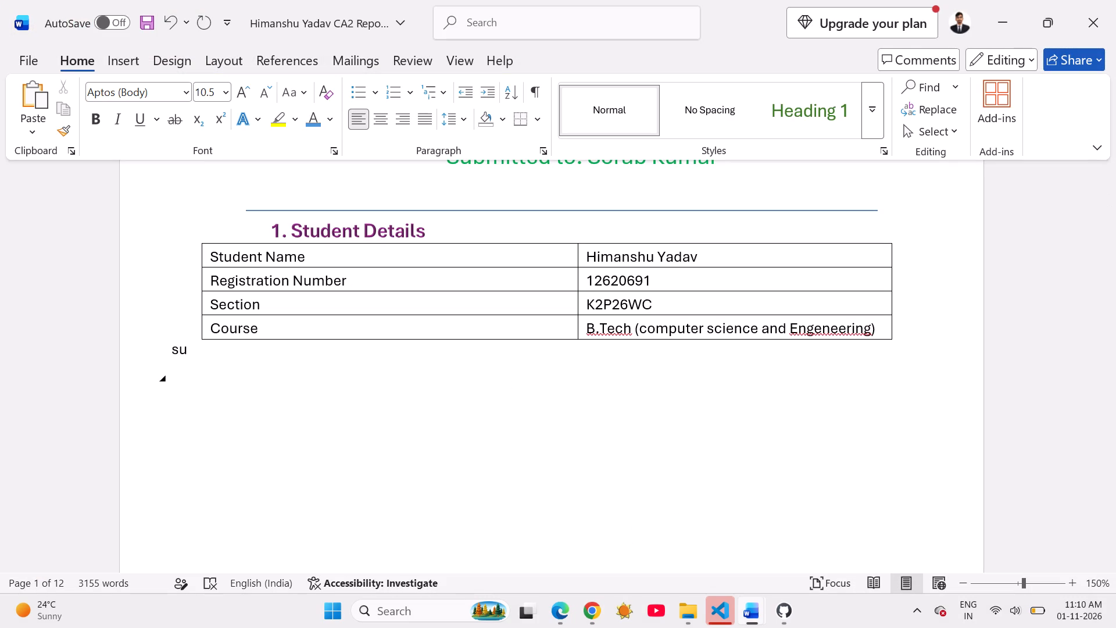
text(bmitee)
key(BackSpace)
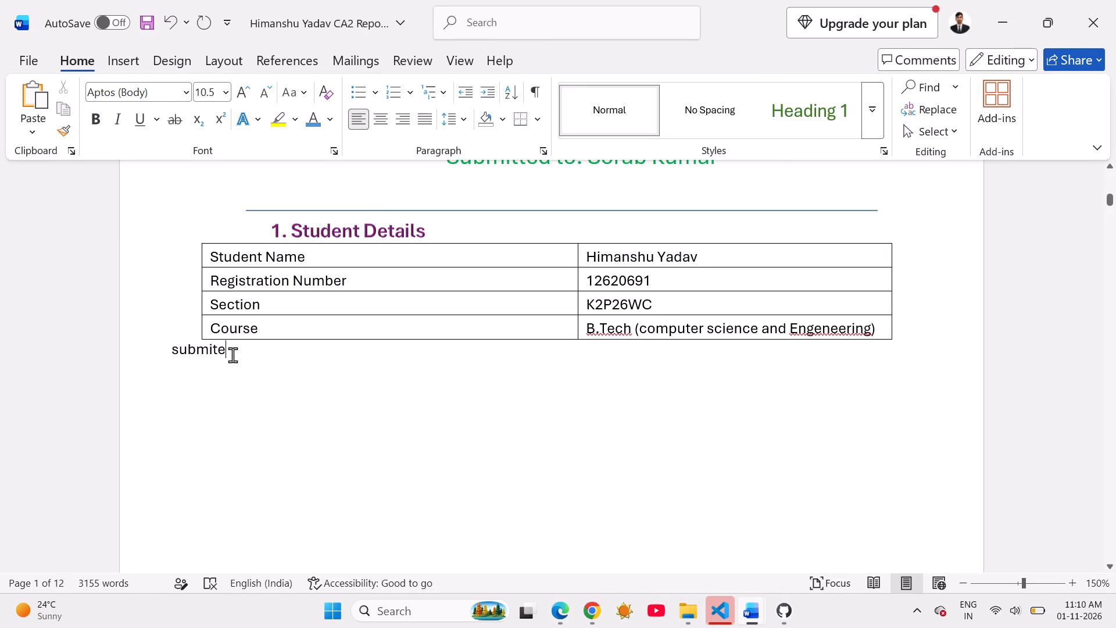
click(233, 355)
key(BackSpace)
key(BackSpace)
key(s)
text(si)
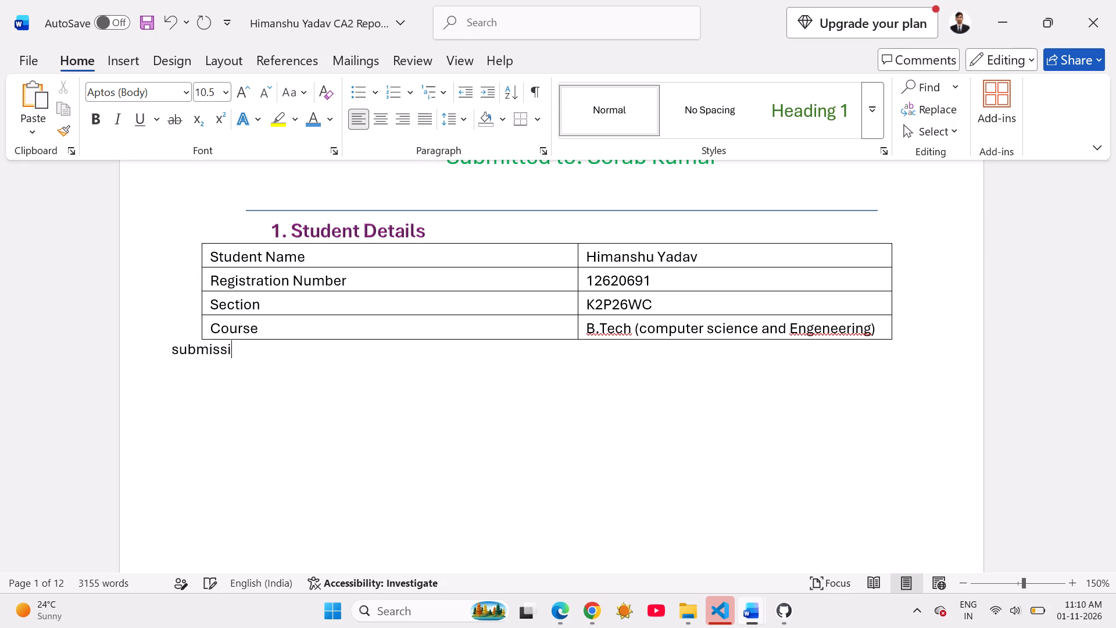
text(on)
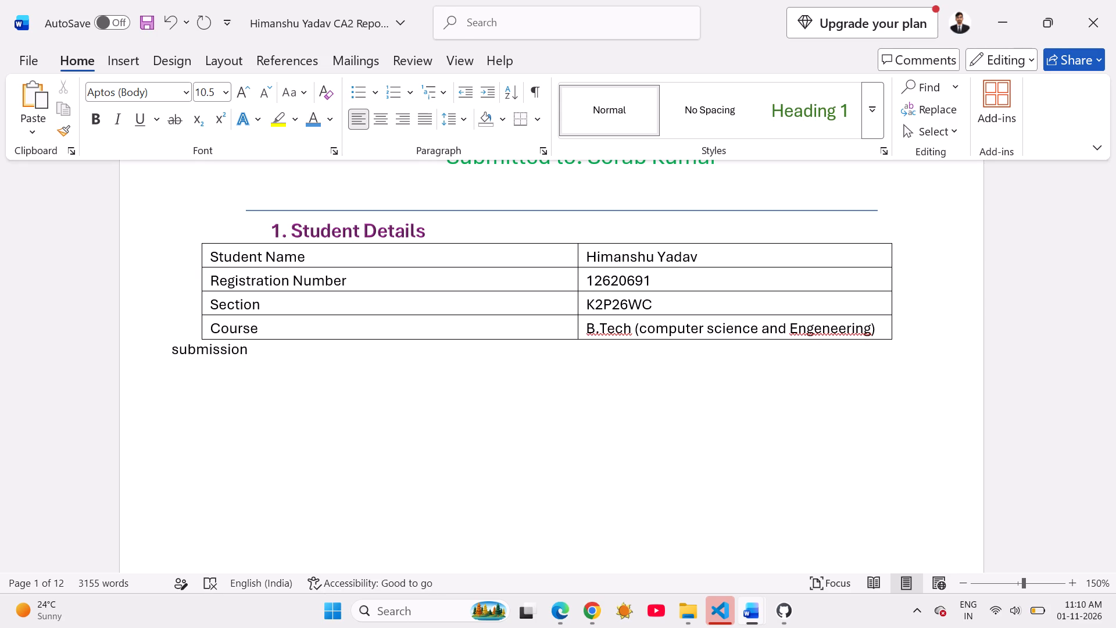
key(space)
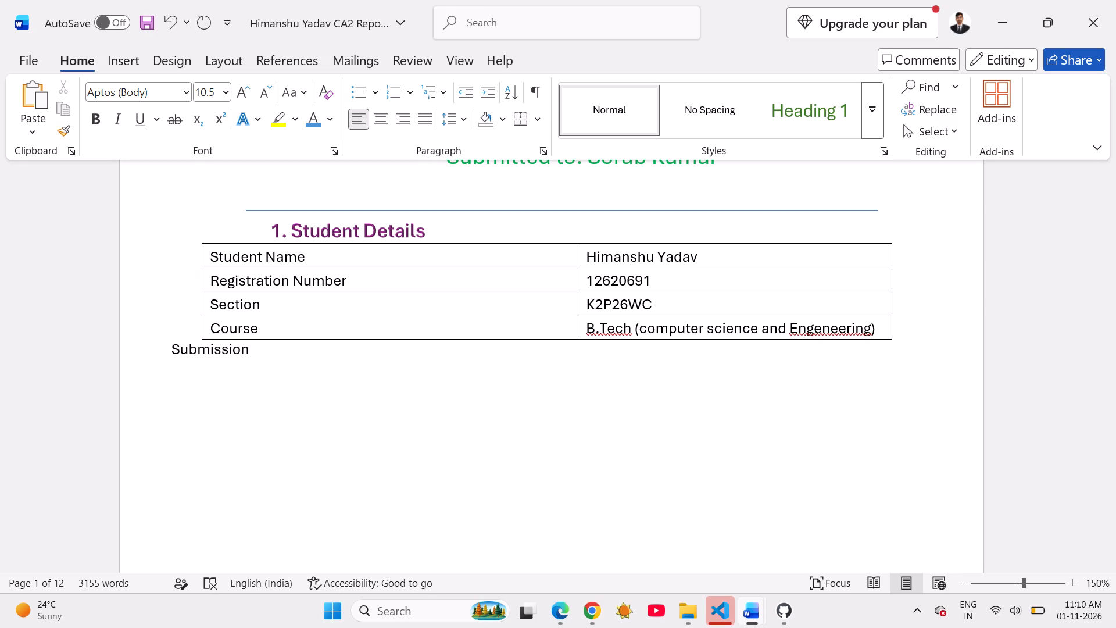
text(sac)
key(BackSpace)
text(de)
key(BackSpace)
key(BackSpace)
key(BackSpace)
key(BackSpace)
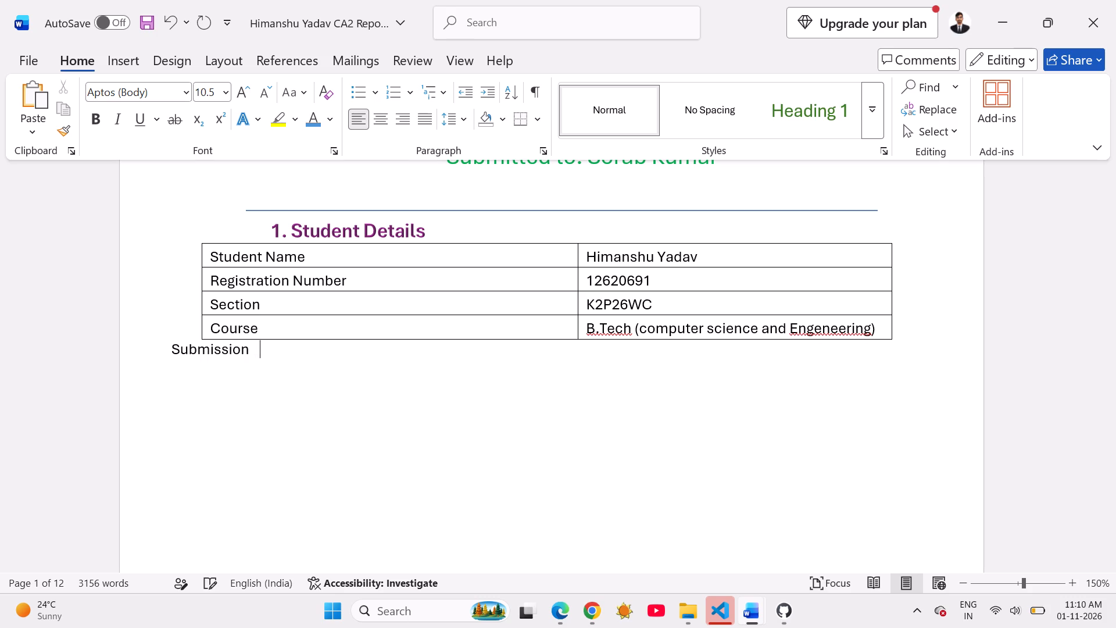
text(de)
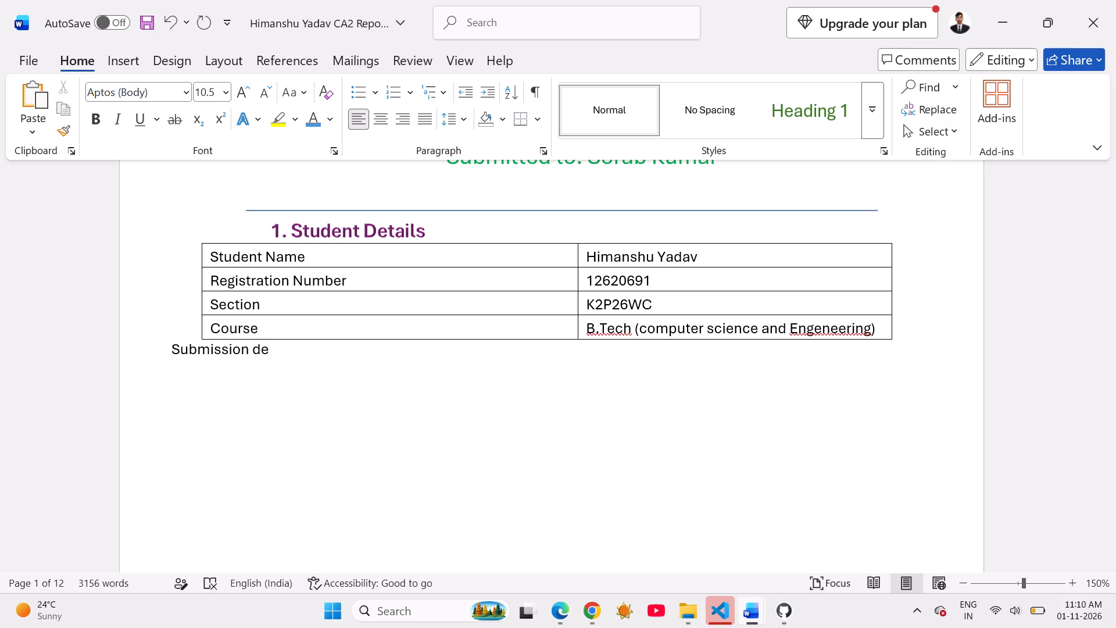
key(t)
key(BackSpace)
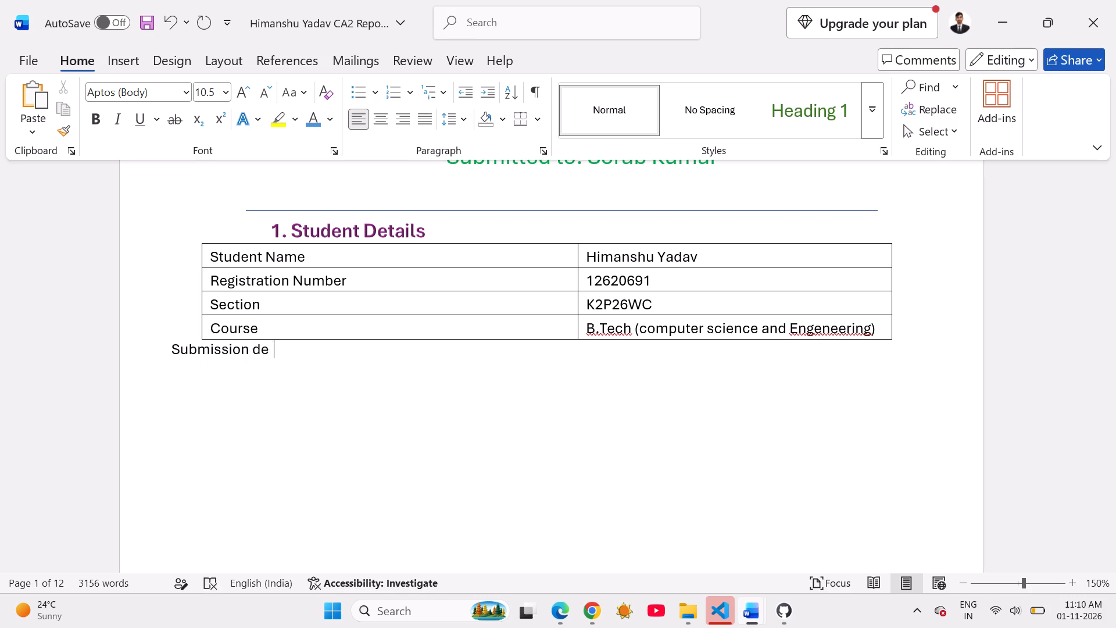
key(BackSpace)
text(ate)
key(space)
Enter the date 06.11.2026 after the "Submission date" label.
key(0)
key(6)
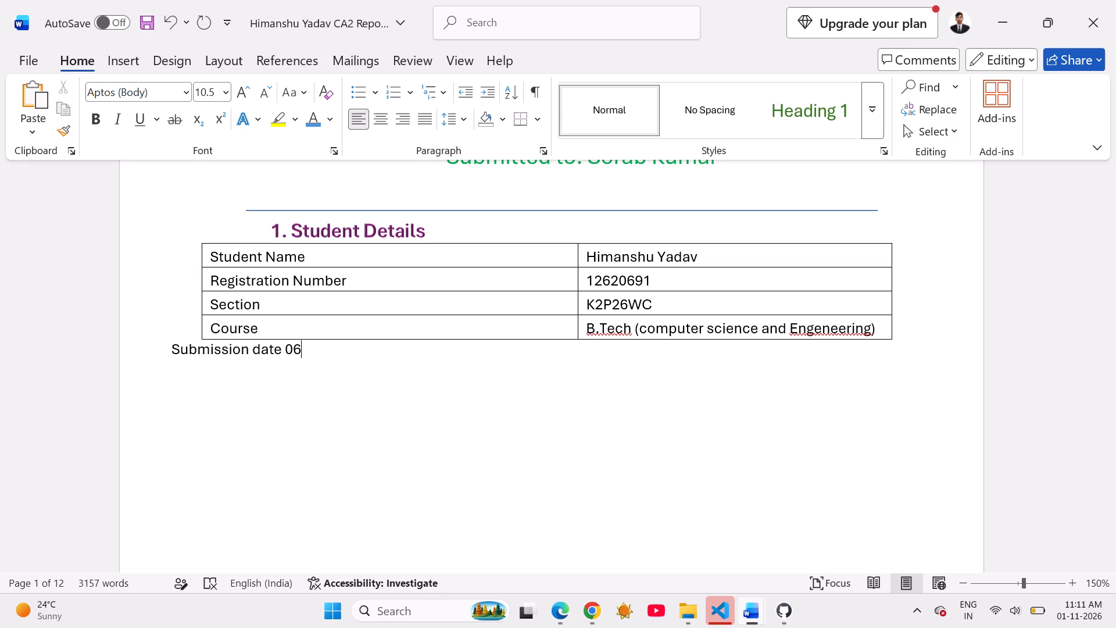
key(period)
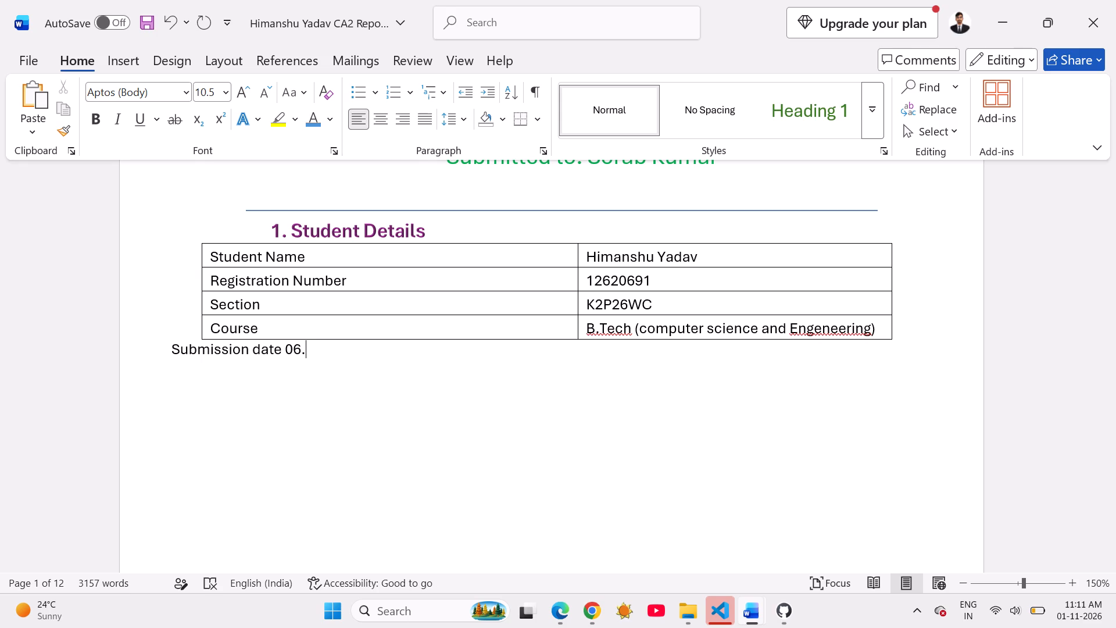
text(11)
text(.20)
text(26)
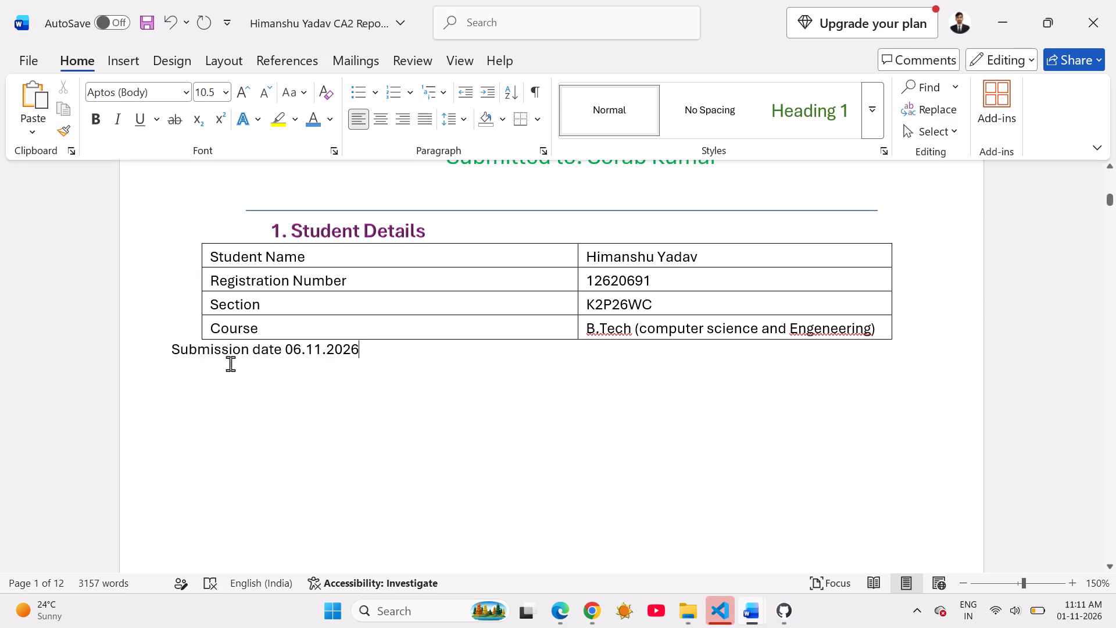
Insert a table from the selected Student Details rows, the submission date line and the empty line below it.
drag(186, 247, 270, 309)
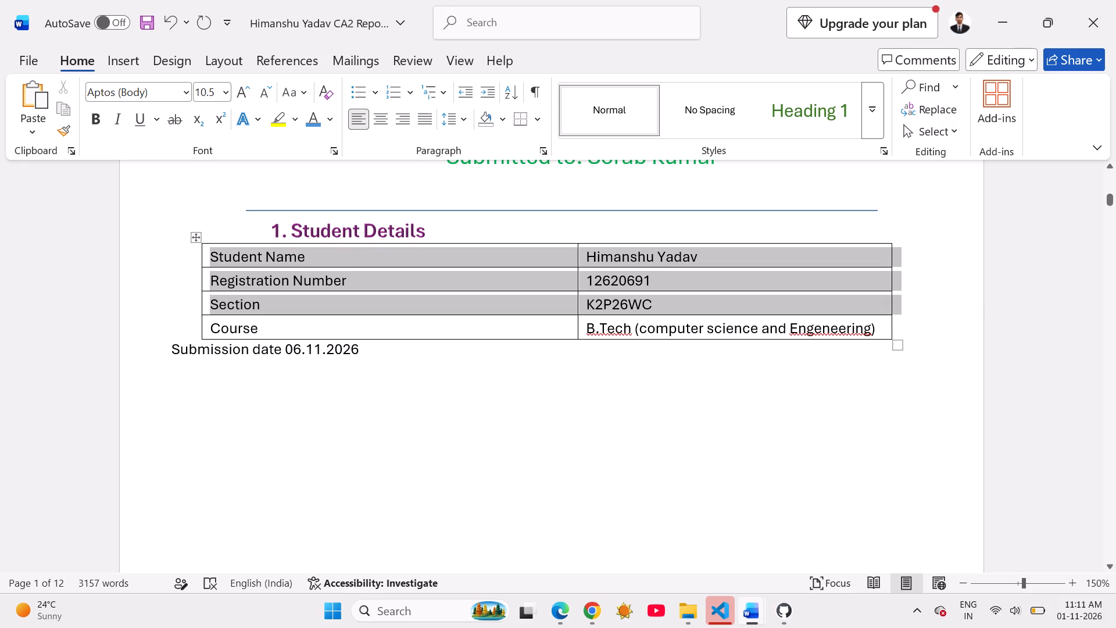
drag(270, 309, 417, 372)
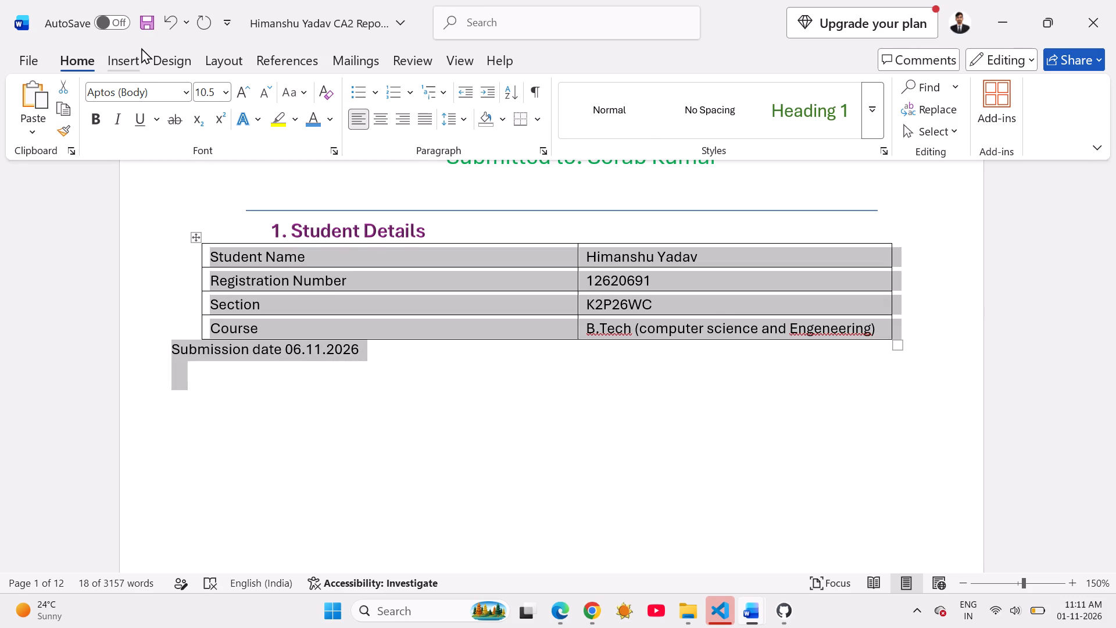
click(119, 61)
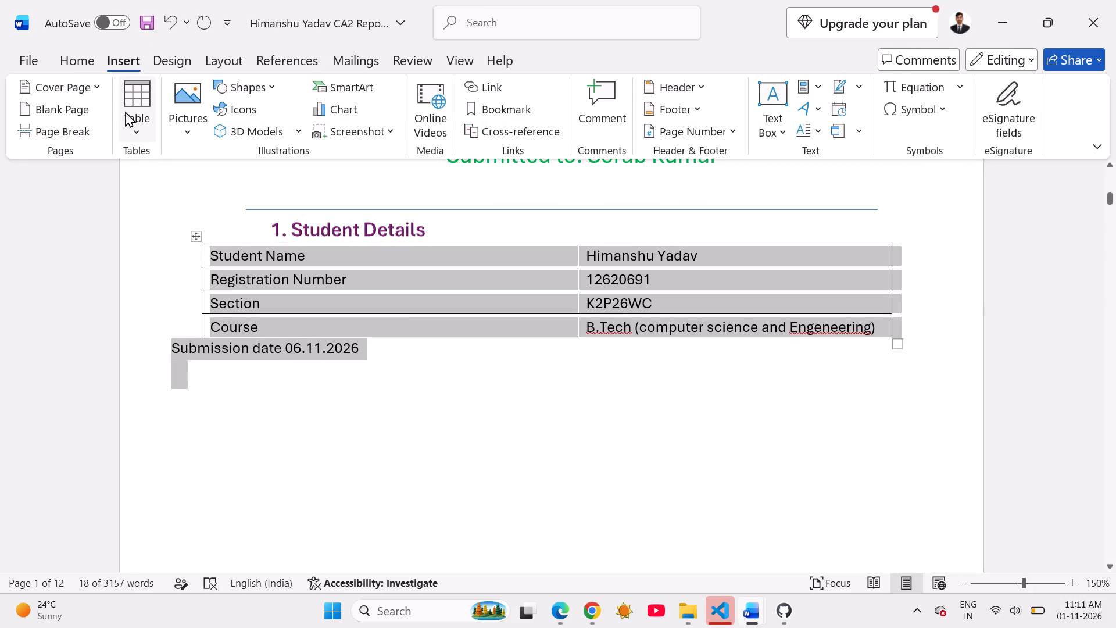
click(140, 134)
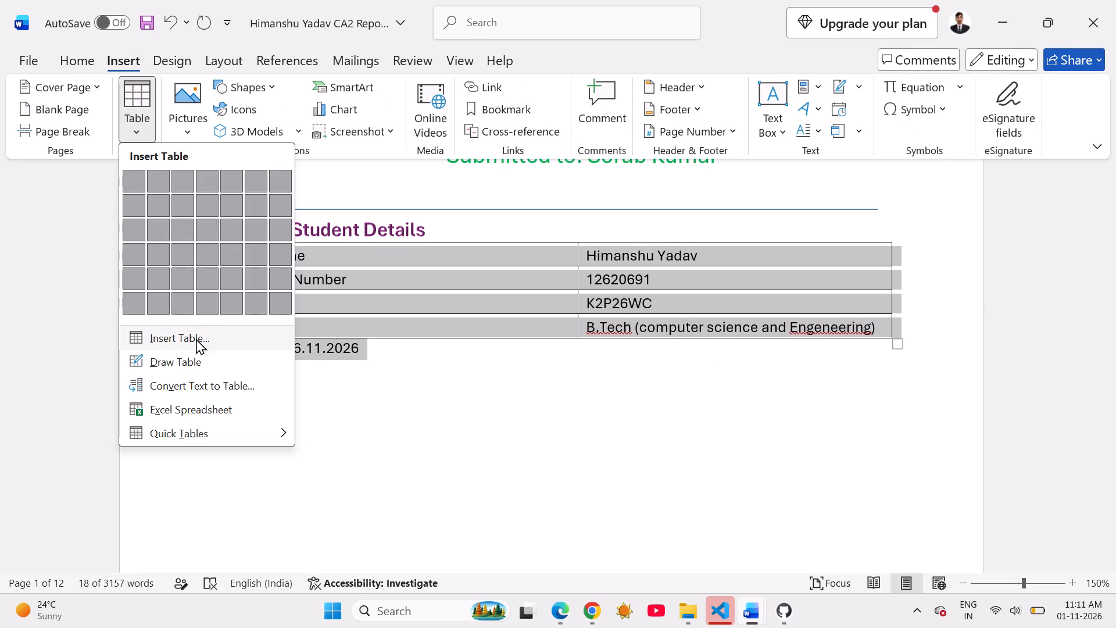
click(202, 340)
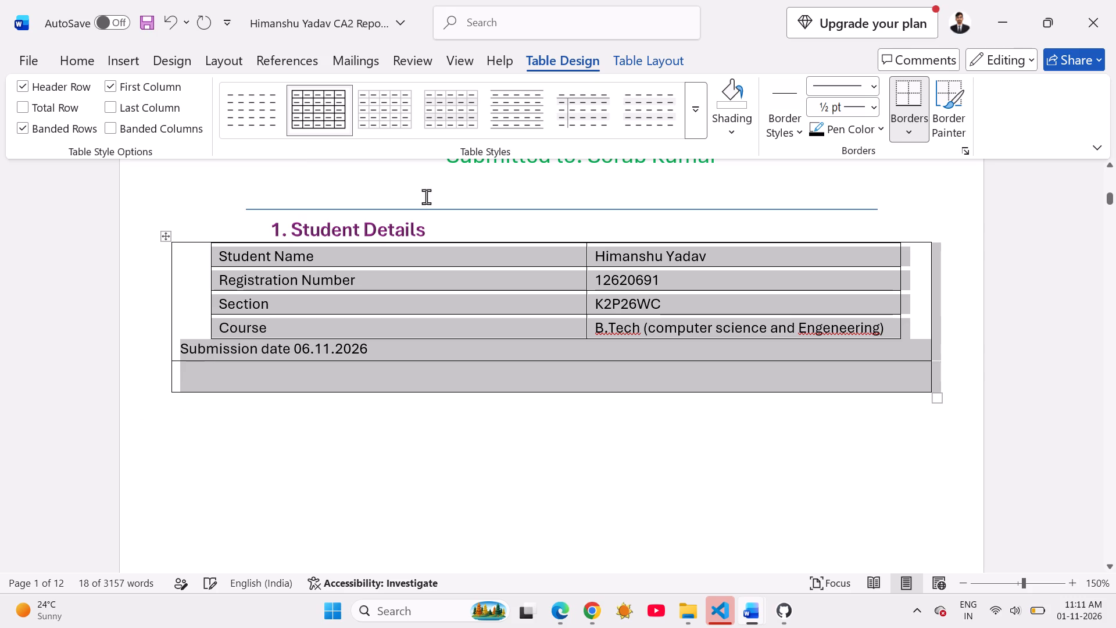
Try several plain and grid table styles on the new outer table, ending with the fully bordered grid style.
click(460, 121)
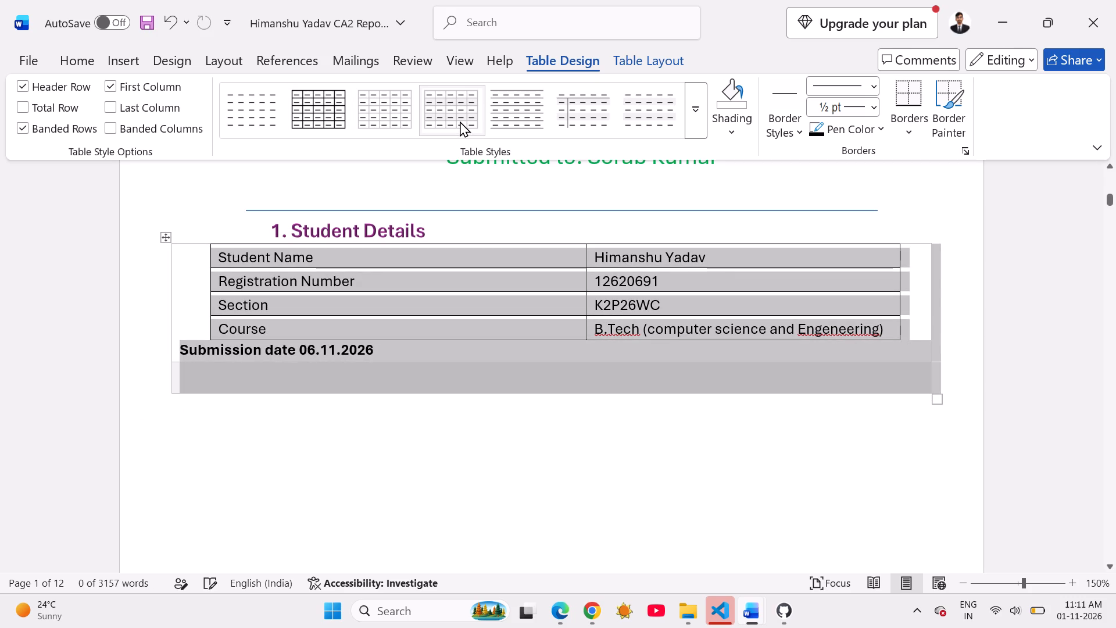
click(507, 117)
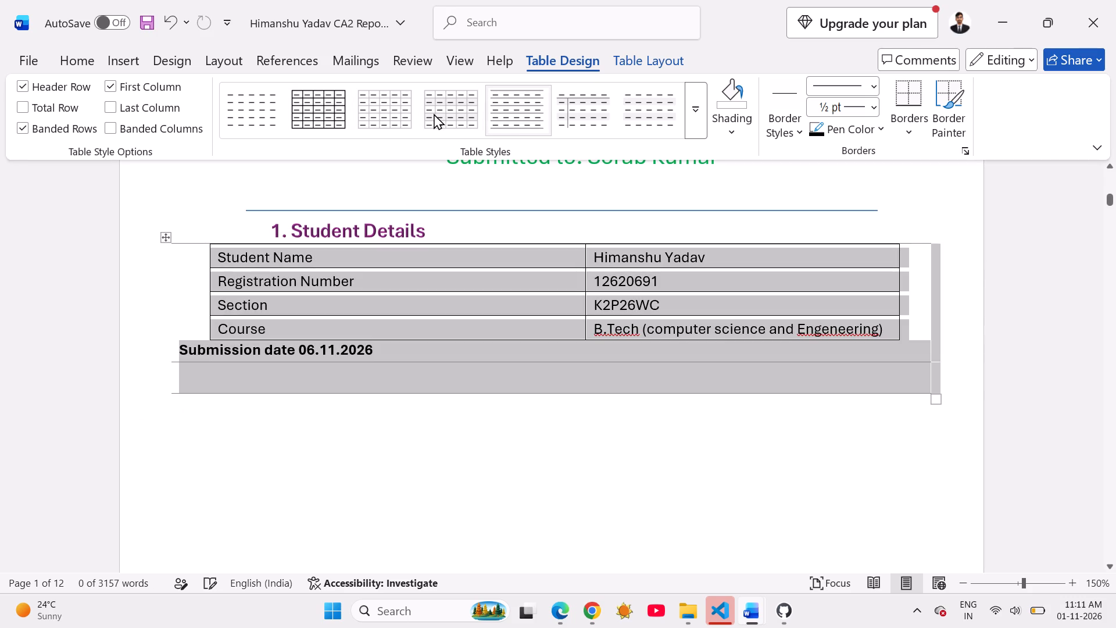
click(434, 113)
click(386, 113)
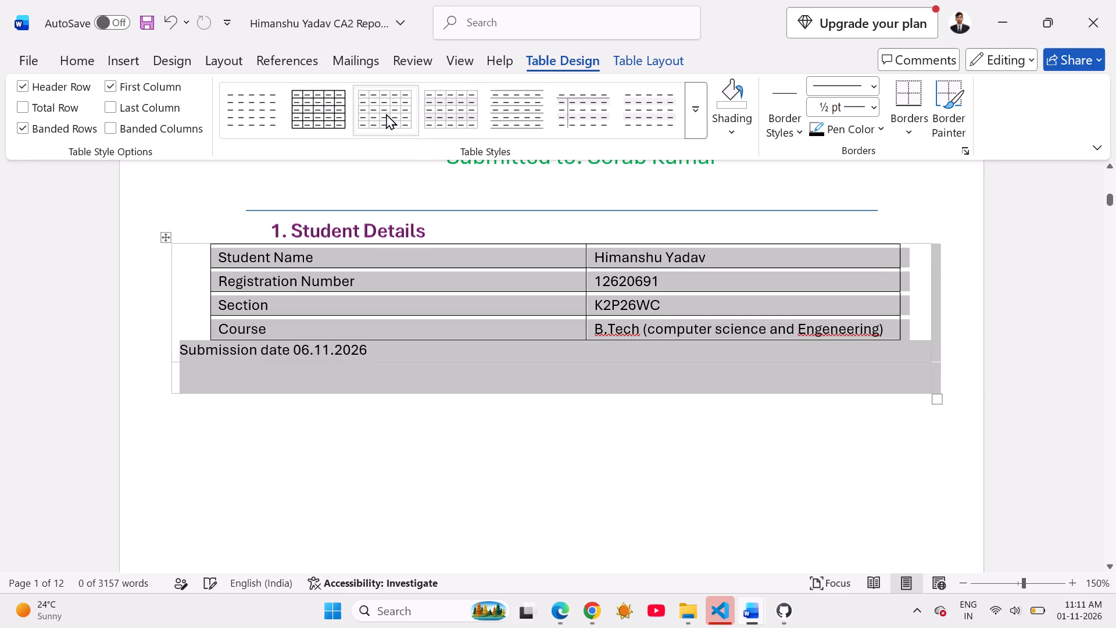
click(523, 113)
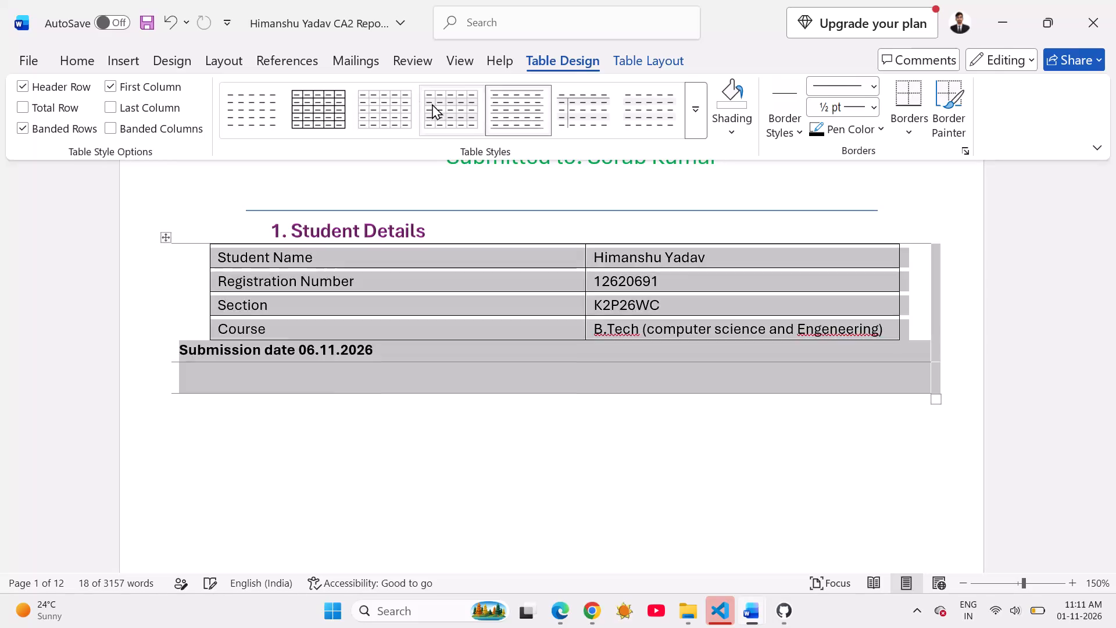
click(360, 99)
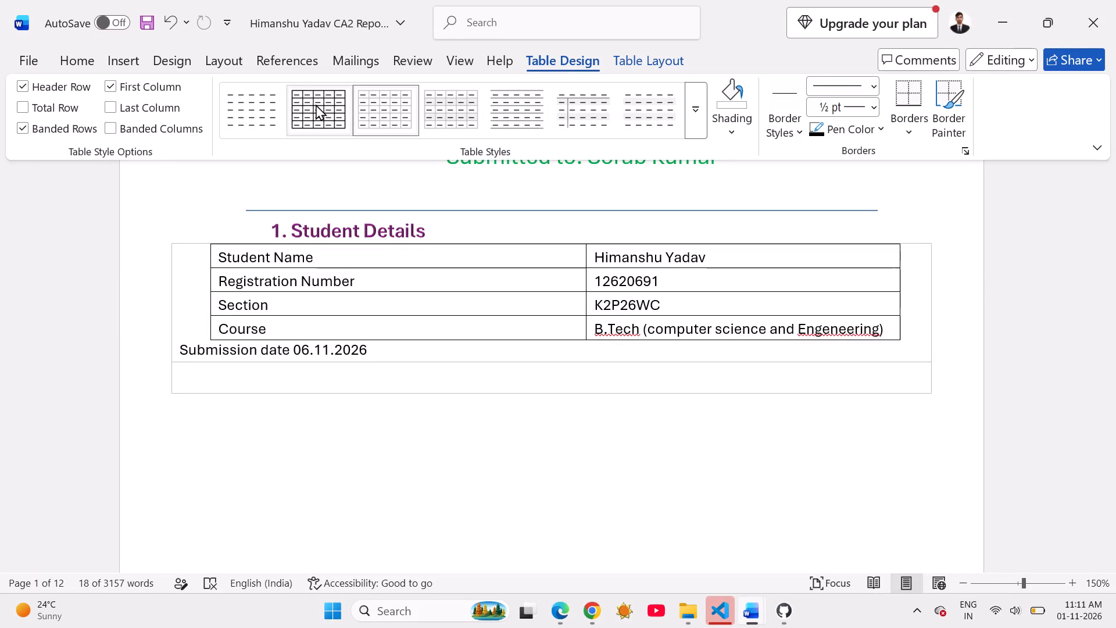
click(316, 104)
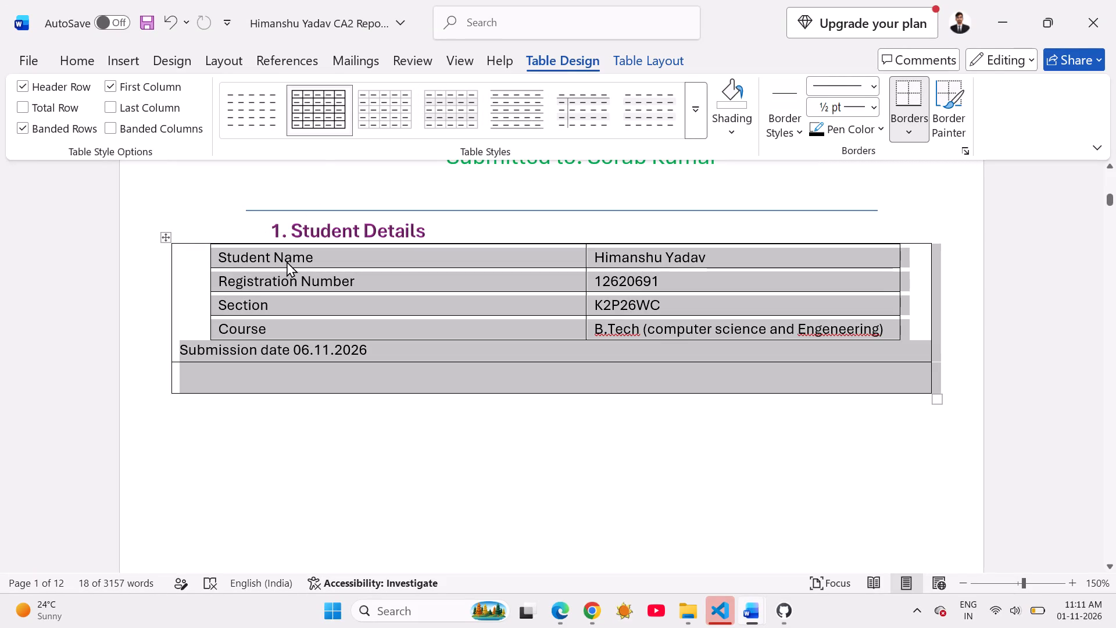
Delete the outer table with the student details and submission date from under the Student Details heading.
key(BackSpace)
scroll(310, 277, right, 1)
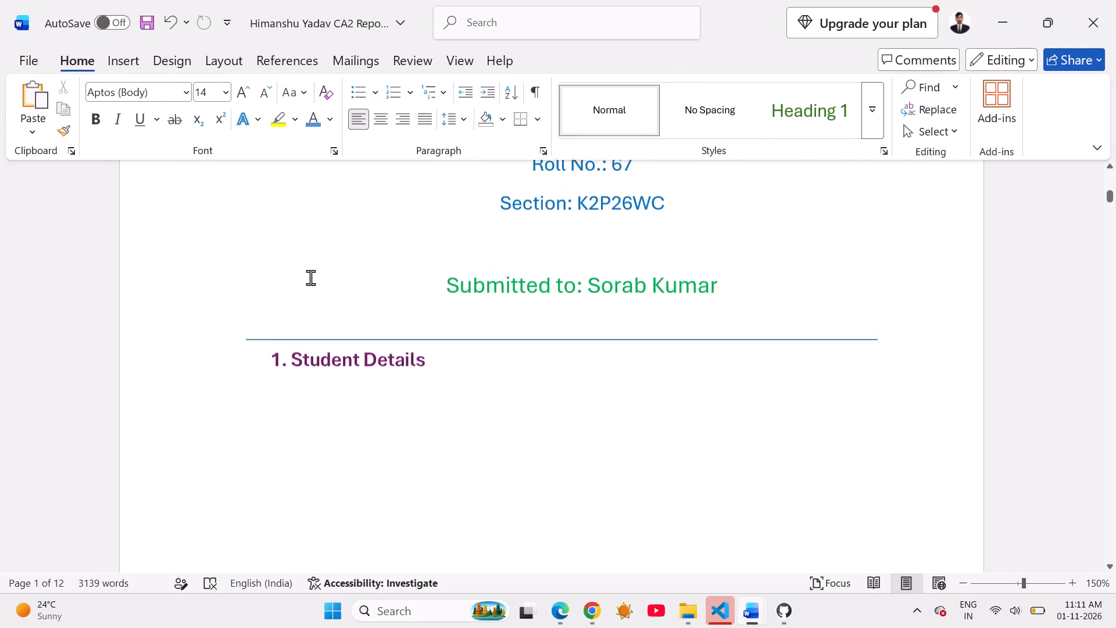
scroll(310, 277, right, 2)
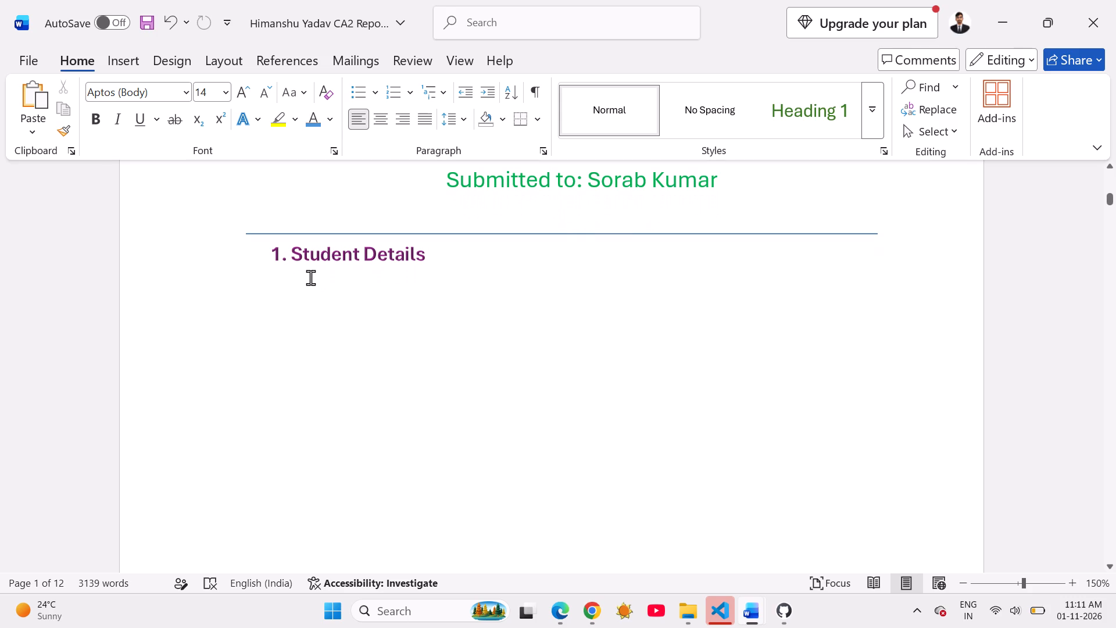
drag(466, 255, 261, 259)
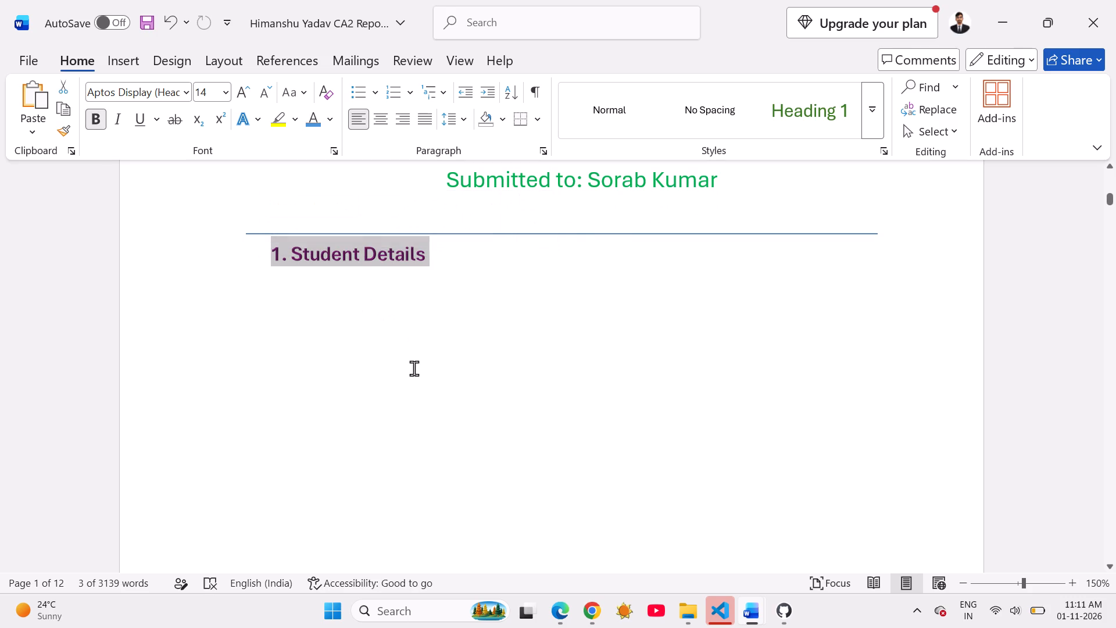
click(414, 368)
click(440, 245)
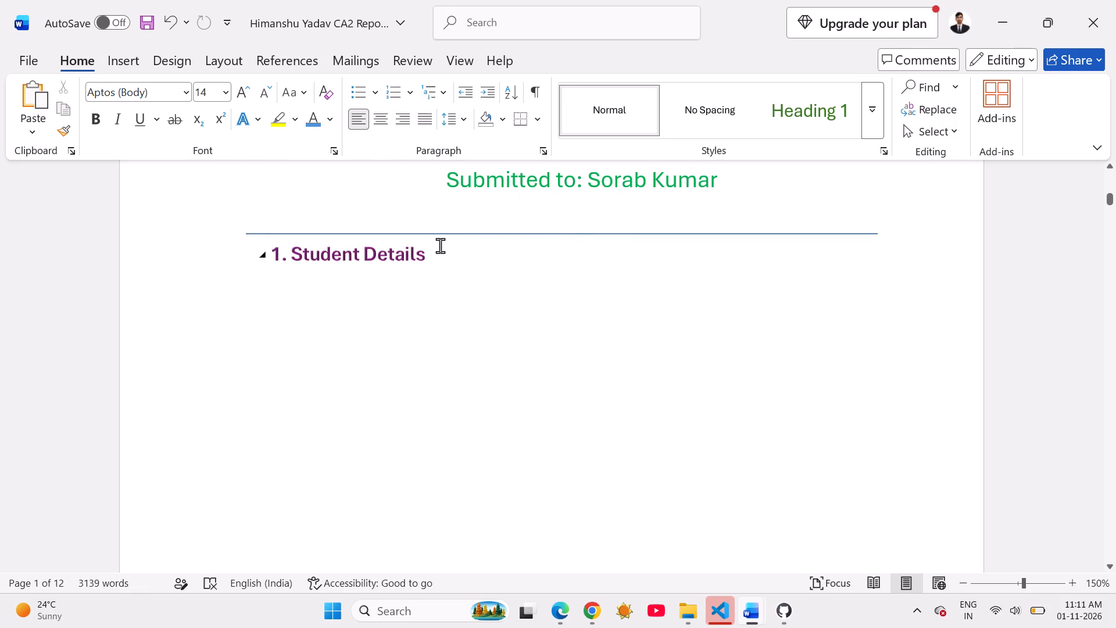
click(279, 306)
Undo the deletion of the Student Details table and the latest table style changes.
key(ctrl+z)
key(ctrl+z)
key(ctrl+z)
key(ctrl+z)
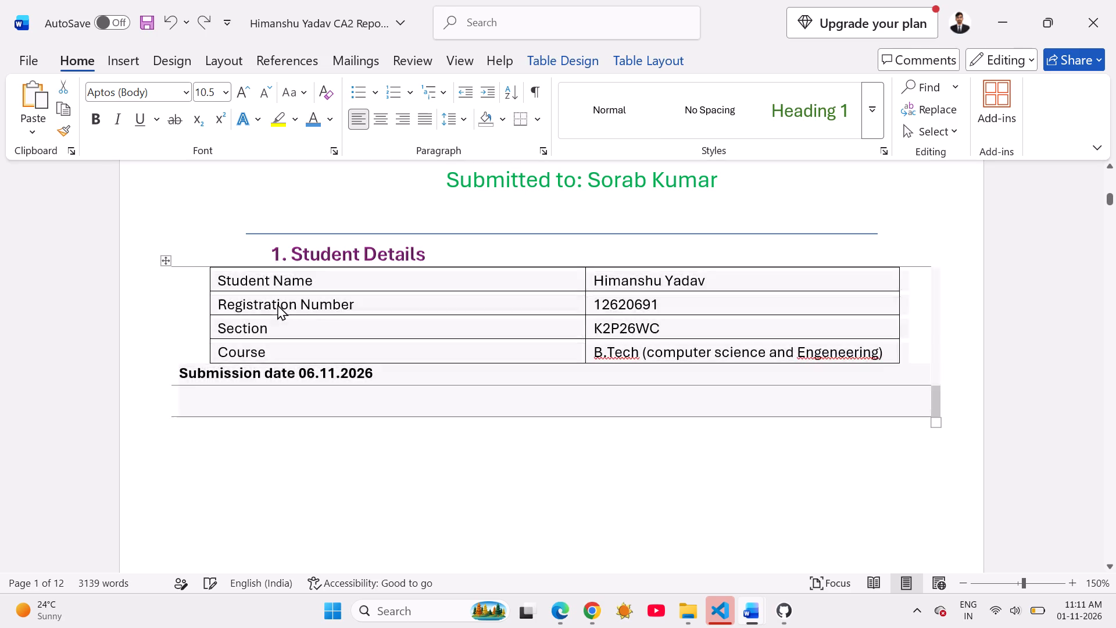
Undo the remaining outer table changes and its insertion around the student details and submission date line.
key(ctrl+z)
key(ctrl+z)
key(ctrl+z)
key(ctrl+z)
key(ctrl+z)
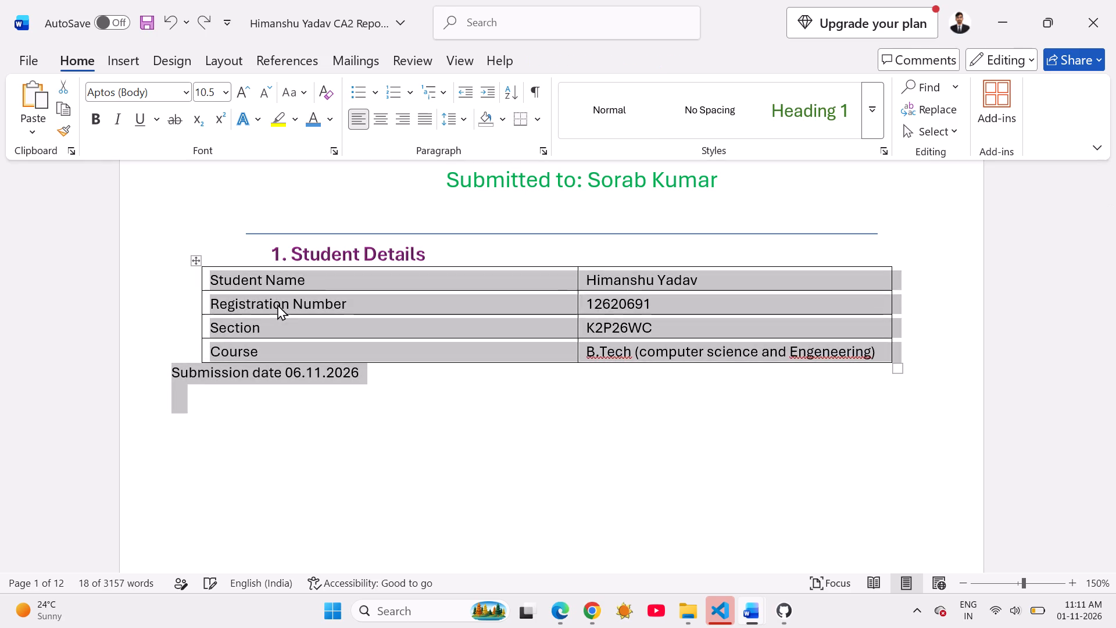
Undo all the typing of the submission date line below the Student Details table.
key(ctrl+z)
key(ctrl+z)
key(ctrl+z)
key(ctrl+z)
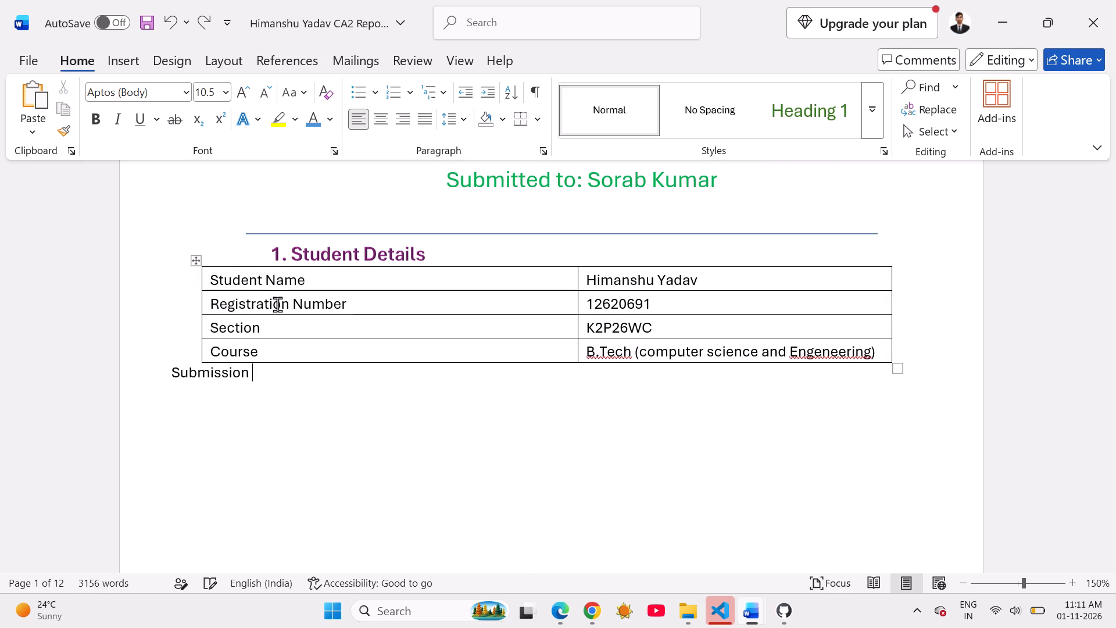
key(ctrl+z)
key(ctrl+z)
key(ctrl+z)
key(ctrl+z)
key(ctrl+z)
key(ctrl+z)
key(ctrl+z)
key(ctrl+z)
key(ctrl+z)
key(ctrl+z)
key(ctrl+z)
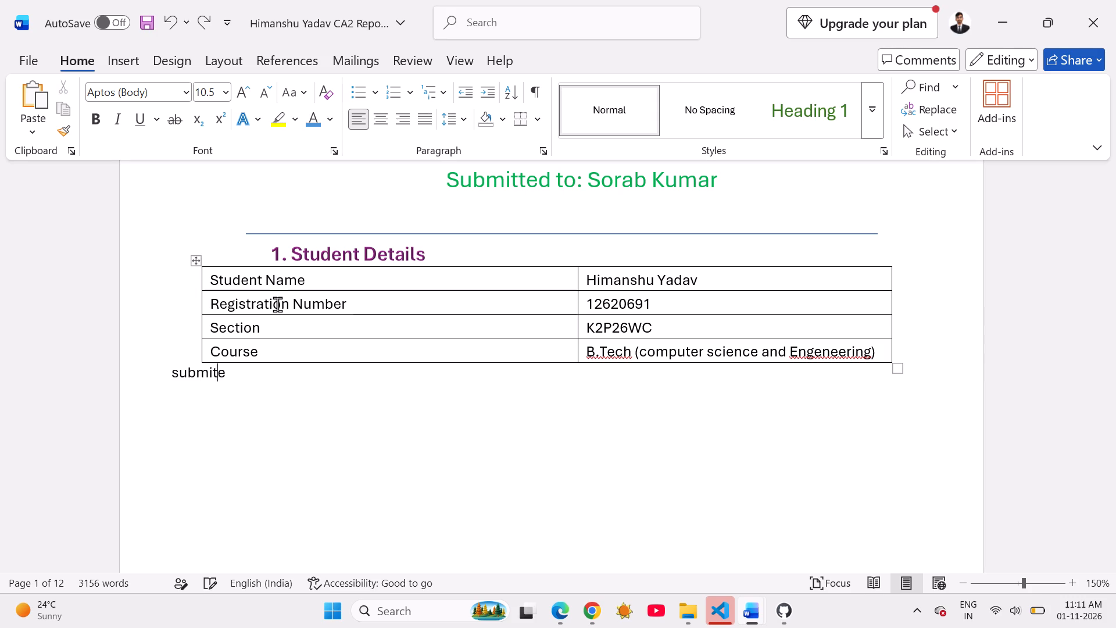
key(ctrl+z)
Undo the Course row edits in the Student Details table, back to the Term label with an empty value cell.
key(ctrl+z)
key(ctrl+z)
key(ctrl+z)
key(ctrl+z)
key(ctrl+z)
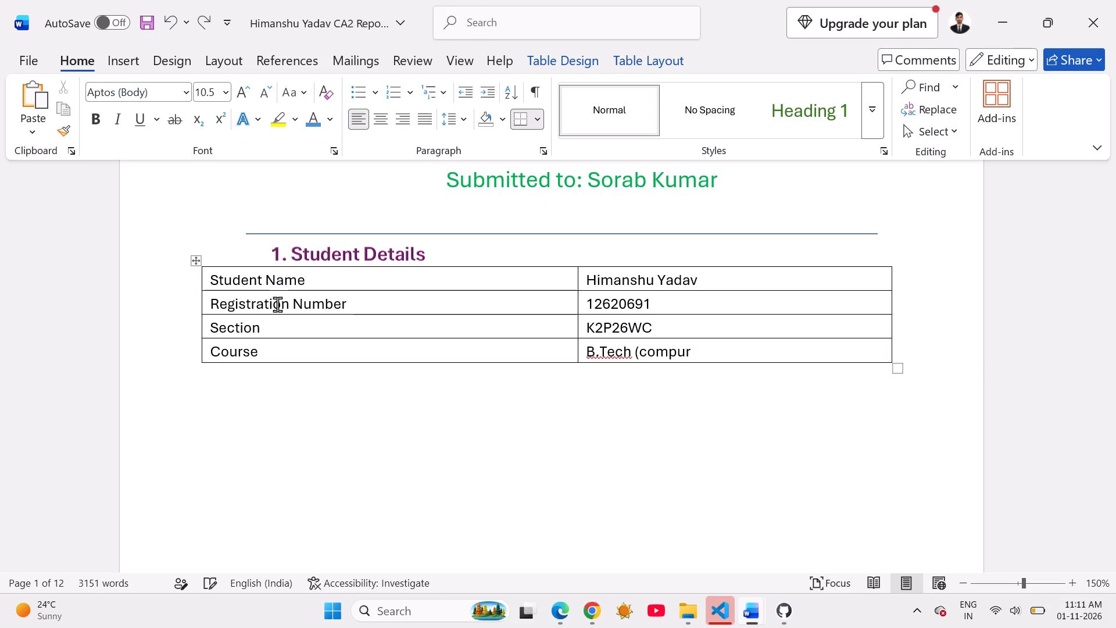
key(ctrl+z)
key(ctrl+z)
key(ctrl+z)
key(ctrl+z)
key(ctrl+z)
key(ctrl+z)
key(ctrl+z)
key(ctrl+z)
key(ctrl+z)
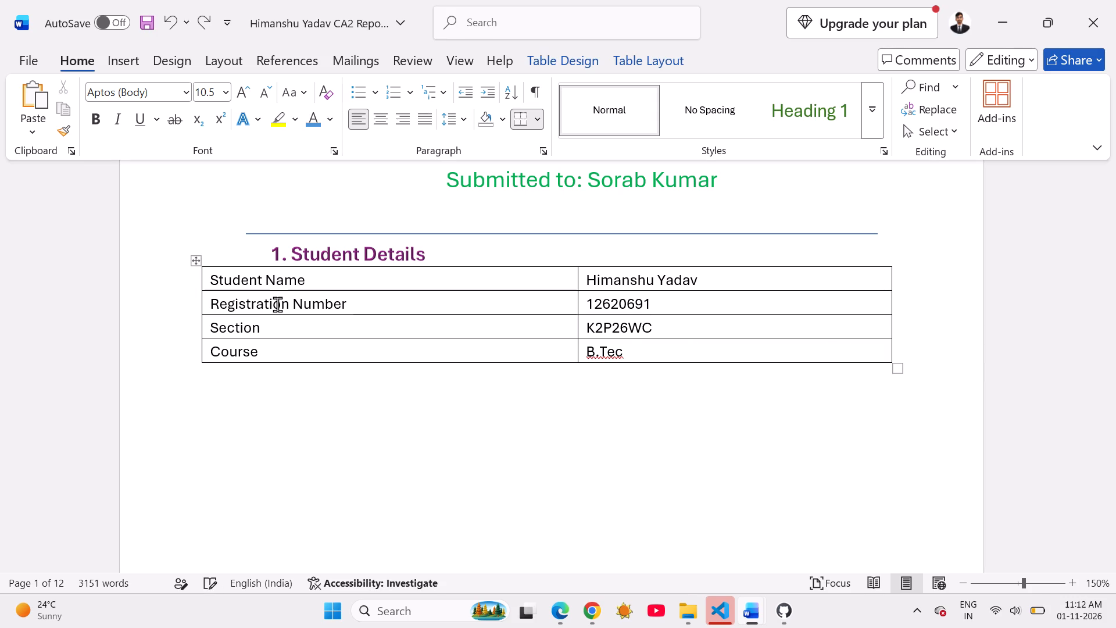
key(ctrl+z)
key(ctrl+z)
key(ctrl+z)
key(ctrl+z)
key(ctrl+z)
key(ctrl+z)
key(ctrl+z)
key(ctrl+z)
key(ctrl+z)
key(ctrl+z)
key(ctrl+z)
key(ctrl+z)
key(ctrl+z)
key(ctrl+z)
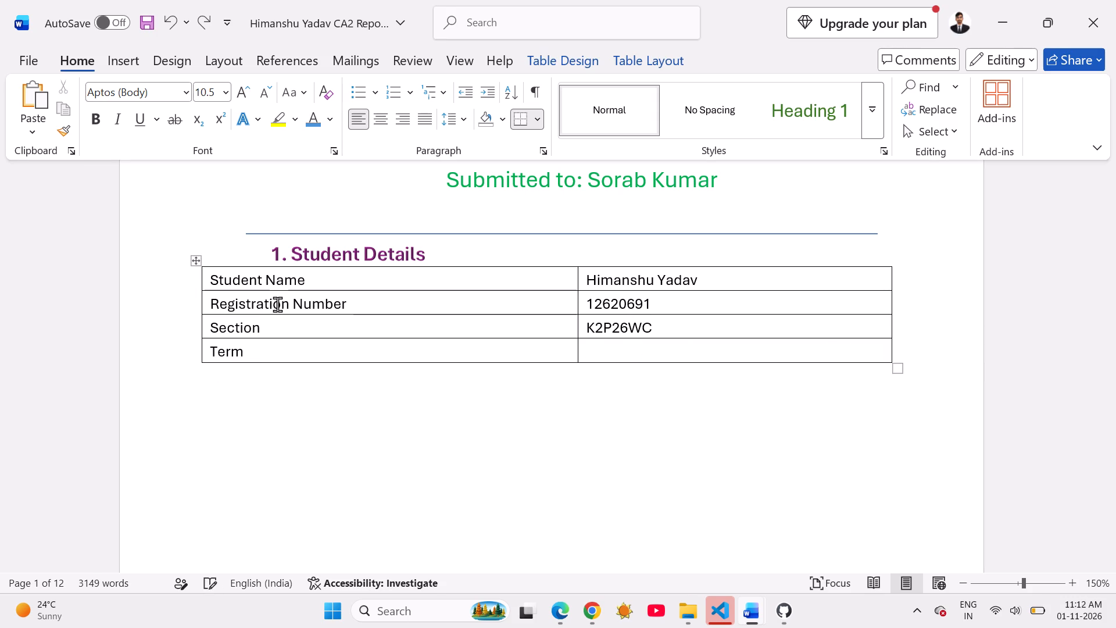
Undo the clearing of the Term value and the deletion of the Roll No., Selected EDU-Revolution Benefit, Date of Registration and Reference ID(s) rows.
key(ctrl+z)
key(ctrl+z)
key(ctrl+z)
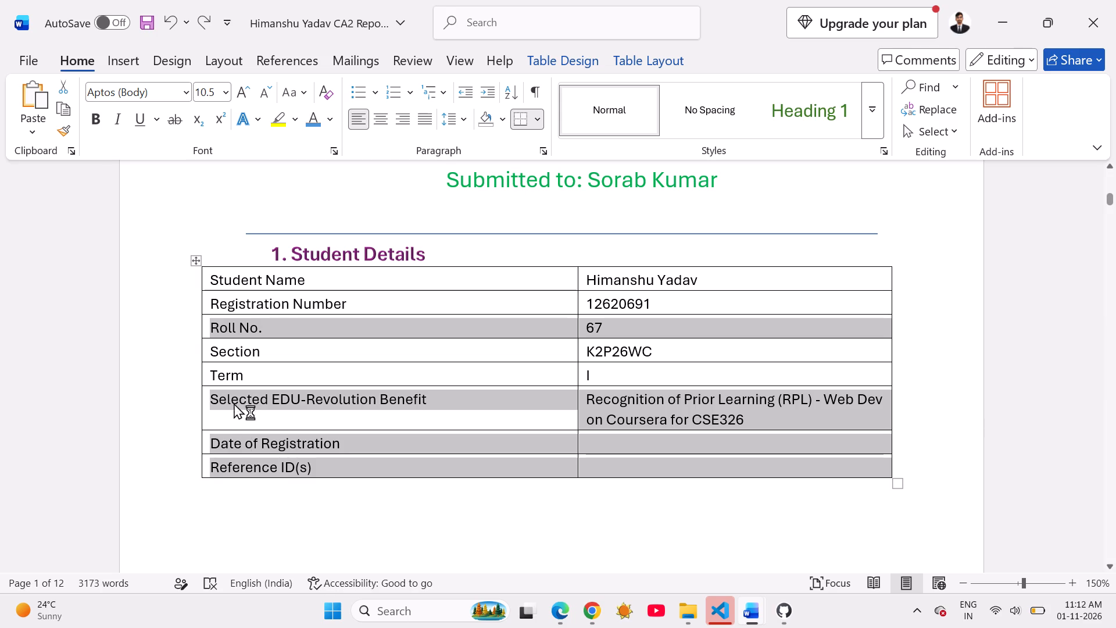
Delete the Selected EDU-Revolution Benefit, Date of Registration and Reference ID(s) rows from the Student Details table.
click(465, 504)
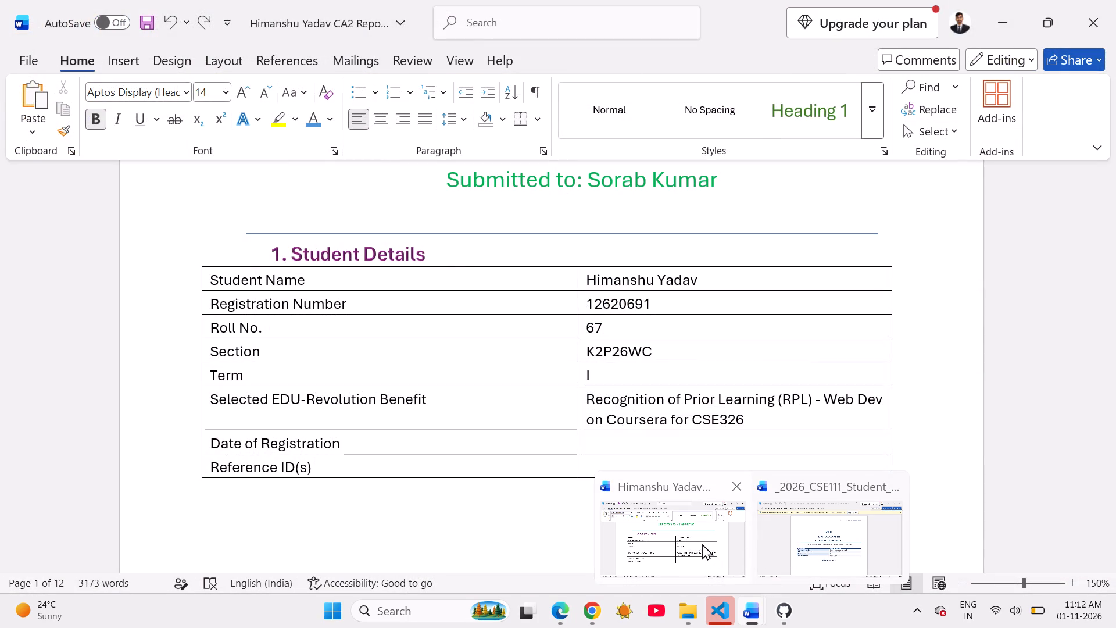
click(375, 501)
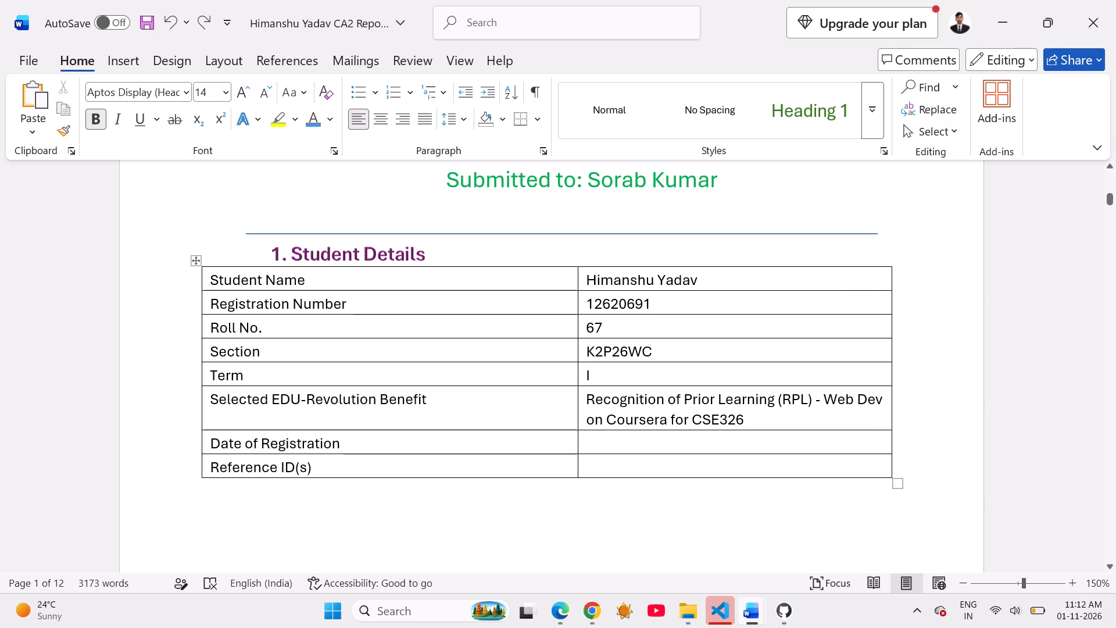
drag(196, 398, 288, 470)
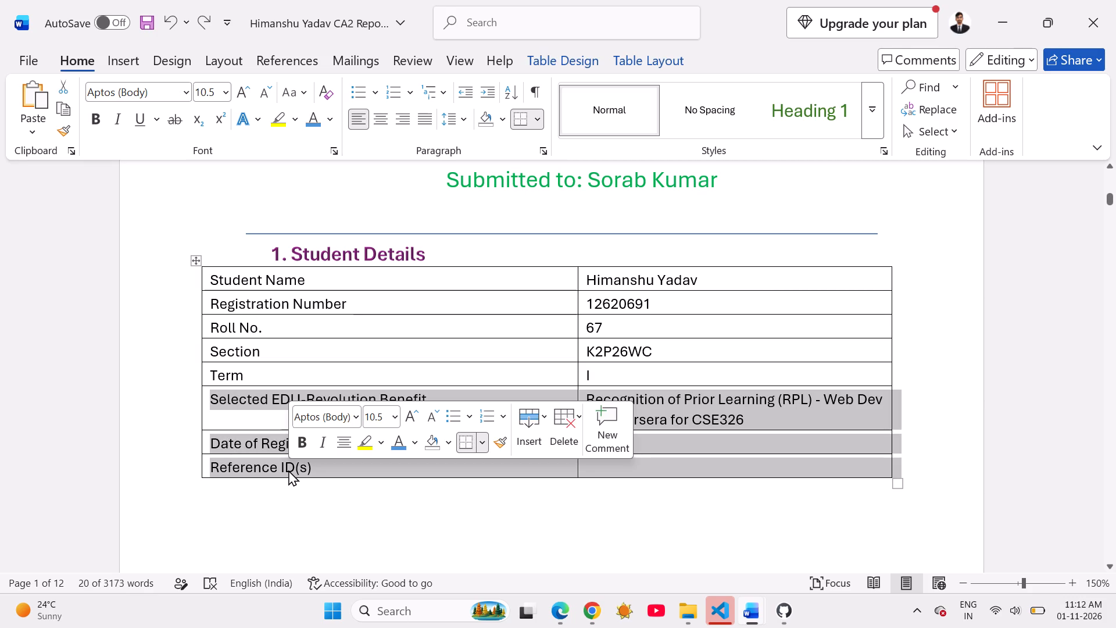
key(BackSpace)
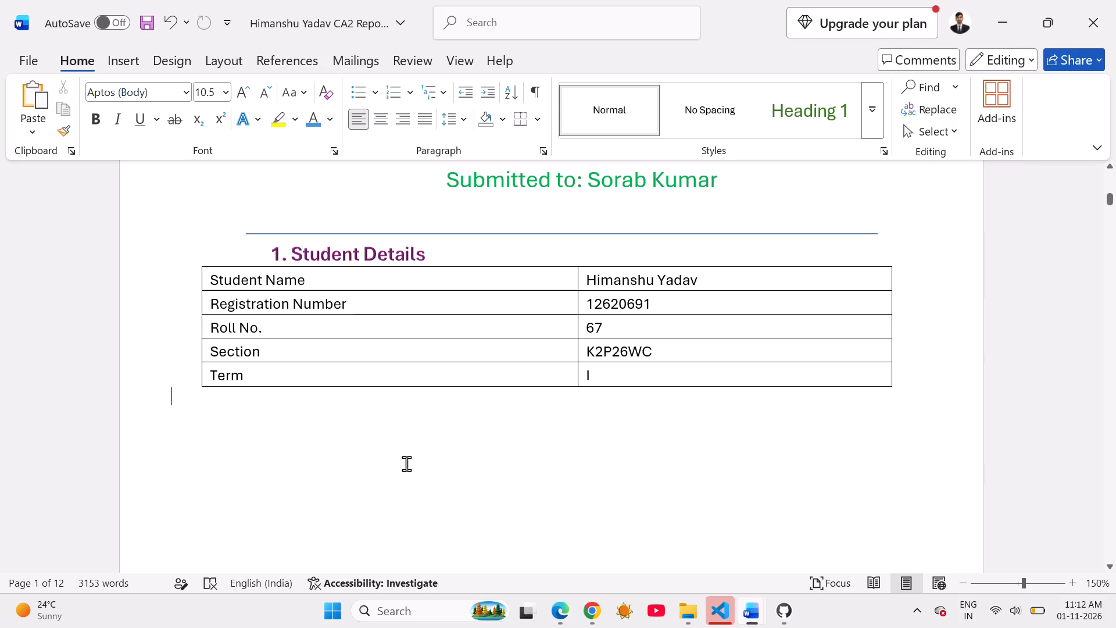